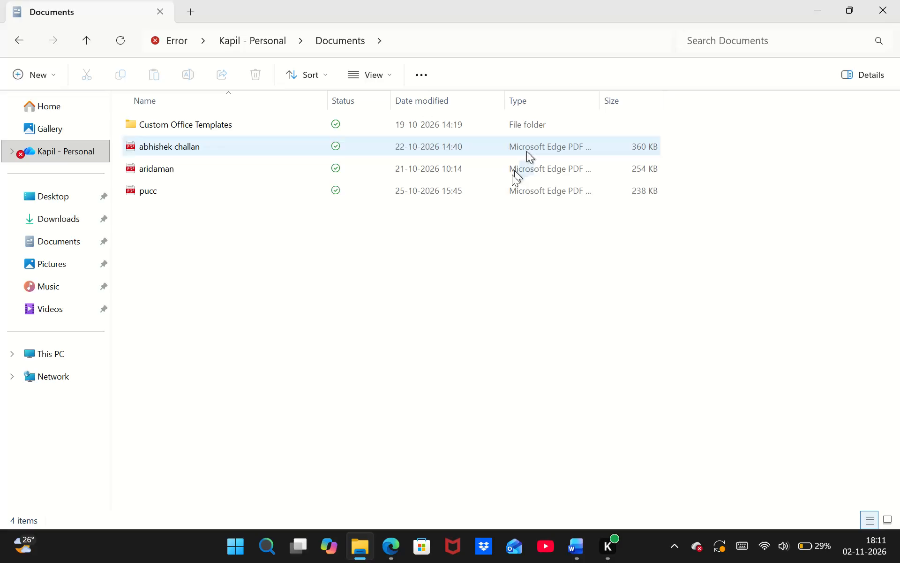
Open the "vs State Crl MC-1 (1)" court petition PDF from the Downloads folder.
{"action": "key", "text": "BackSpace"}
{"action": "key", "text": "BackSpace"}
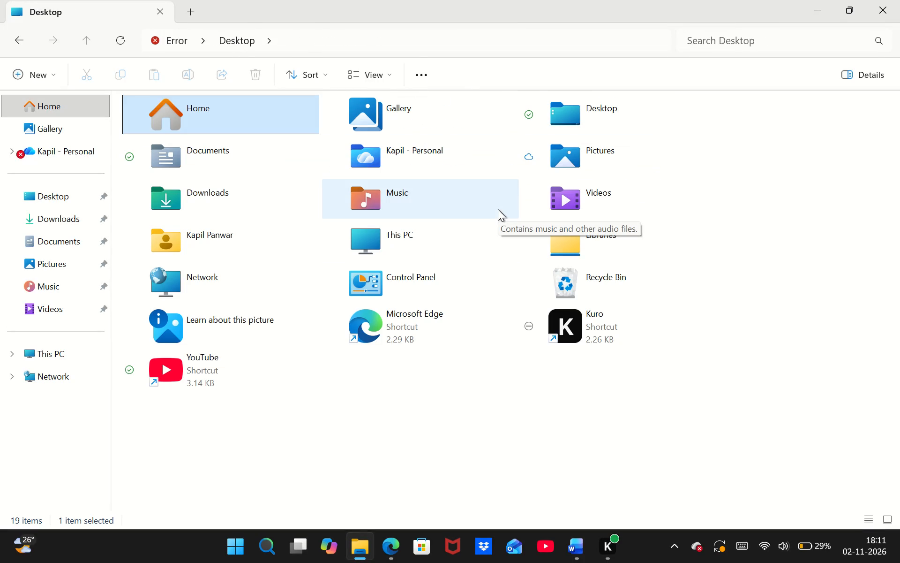
{"action": "left_click", "coordinate": [72, 219]}
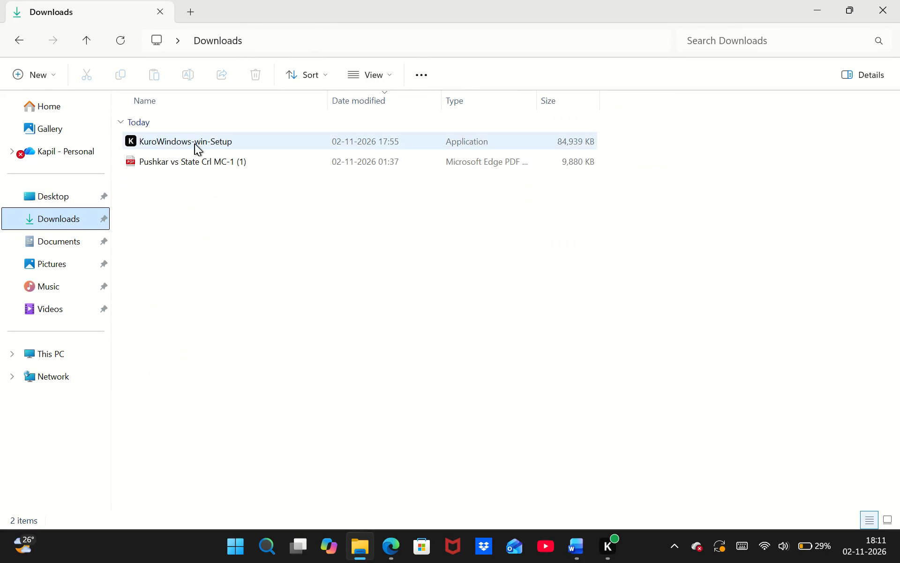
{"action": "double_click", "coordinate": [199, 156]}
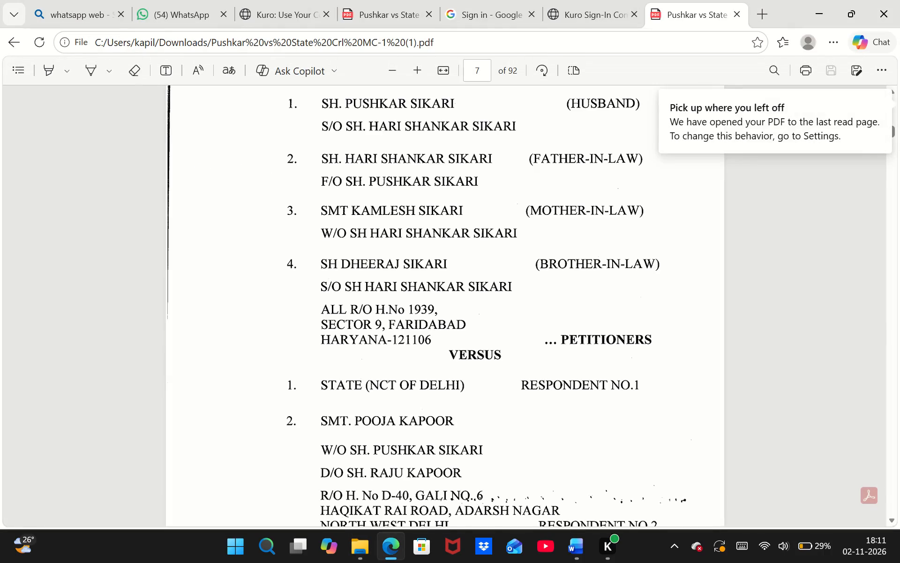
Examine the petition's urgent application and Memo of Parties pages, checking the case heading and the listed petitioners and respondents.
{"action": "scroll", "coordinate": [431, 207], "scroll_direction": "up", "scroll_amount": 7}
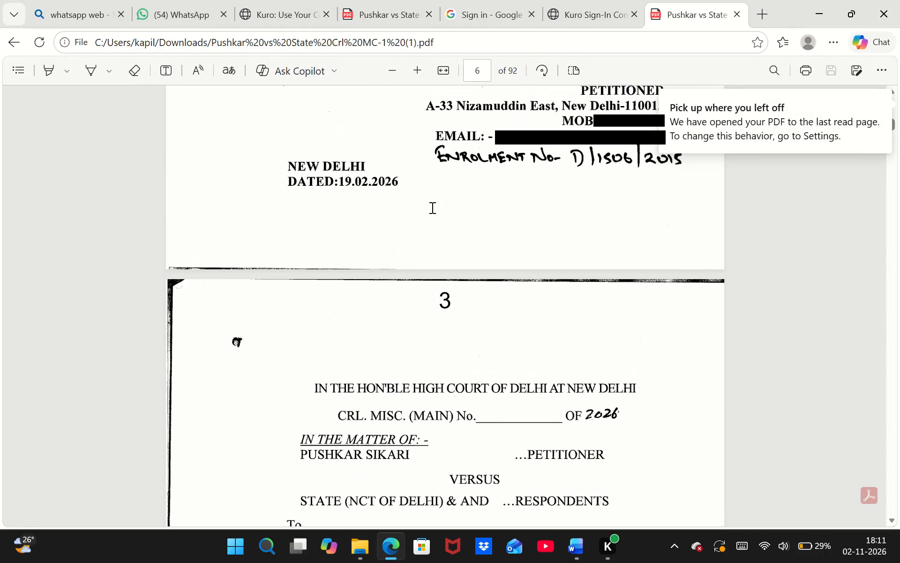
{"action": "scroll", "coordinate": [431, 207], "scroll_direction": "down", "scroll_amount": 2}
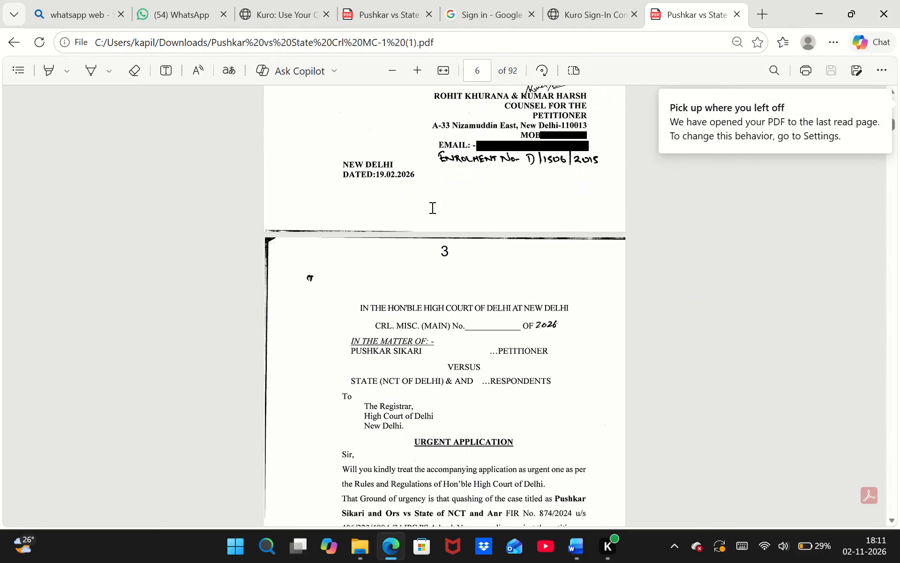
{"action": "scroll", "coordinate": [431, 207], "scroll_direction": "down", "scroll_amount": 8}
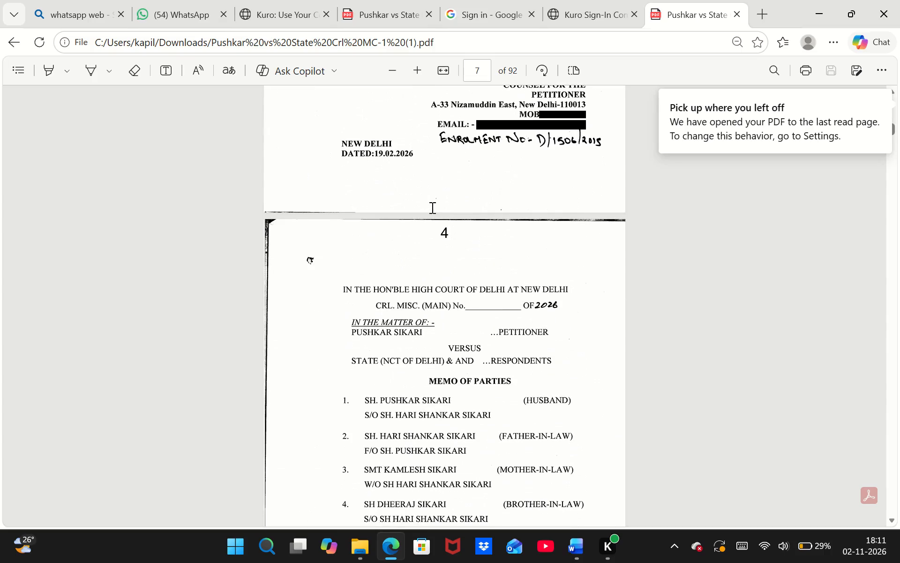
{"action": "scroll", "coordinate": [431, 207], "scroll_direction": "down", "scroll_amount": 3}
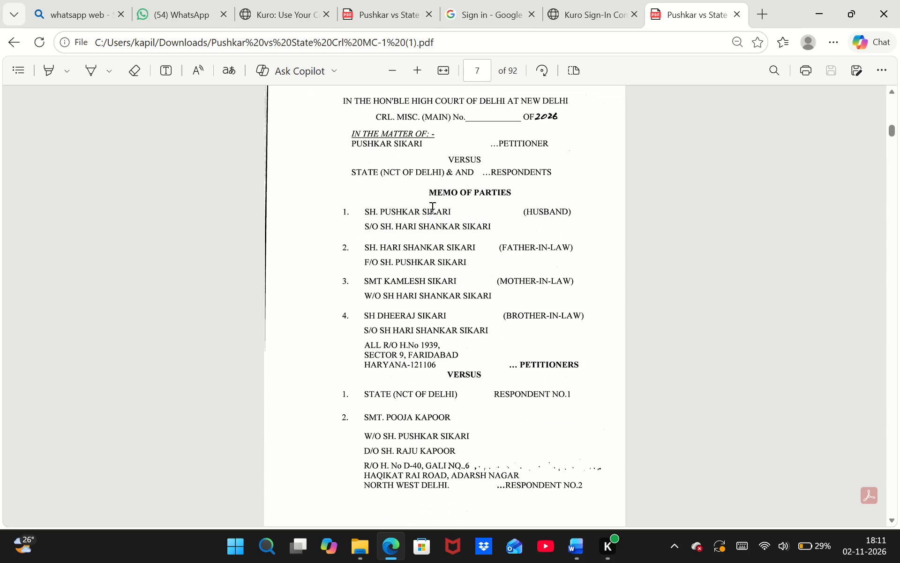
{"action": "scroll", "coordinate": [431, 207], "scroll_direction": "up", "scroll_amount": 2}
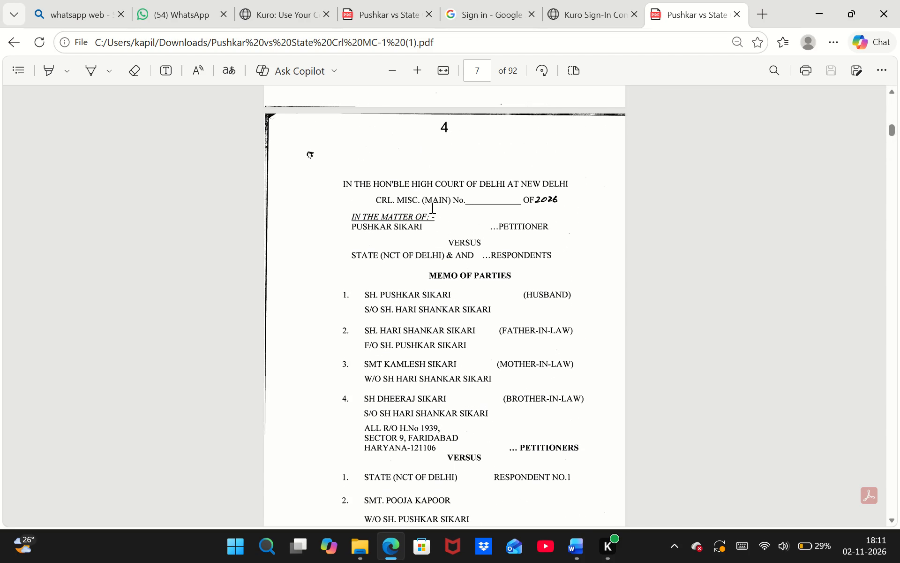
{"action": "scroll", "coordinate": [431, 207], "scroll_direction": "right", "scroll_amount": 1}
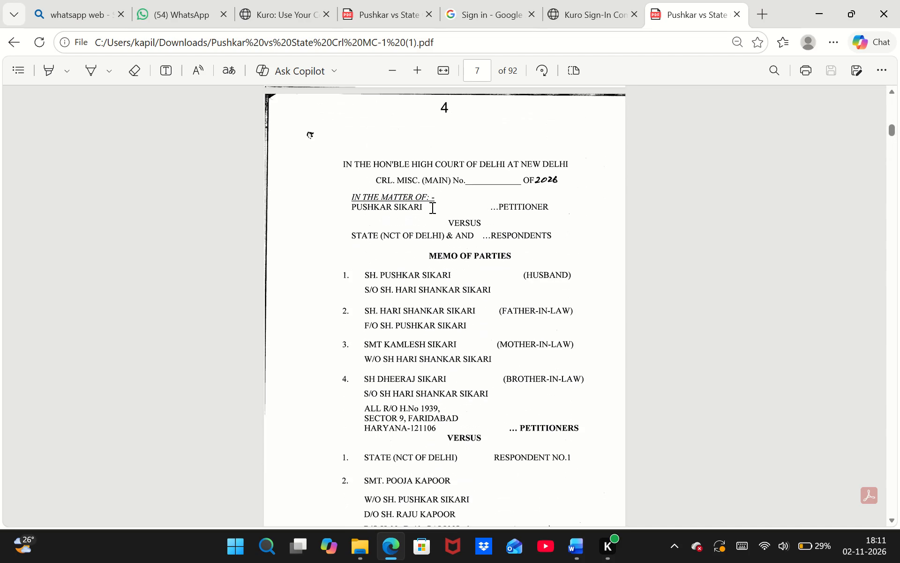
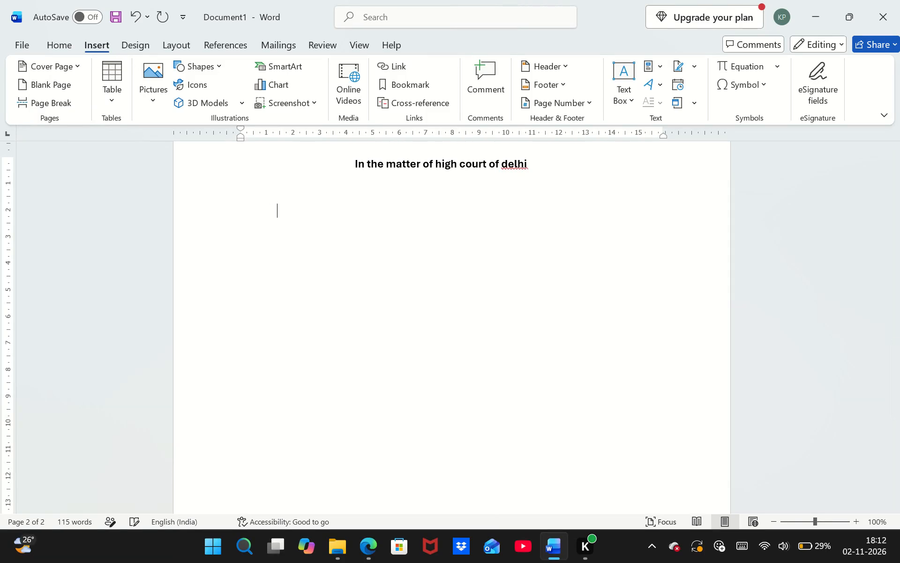
In the Word document, start the case-number line below the court heading with "CRL. Misc", checking the wording against the petition PDF.
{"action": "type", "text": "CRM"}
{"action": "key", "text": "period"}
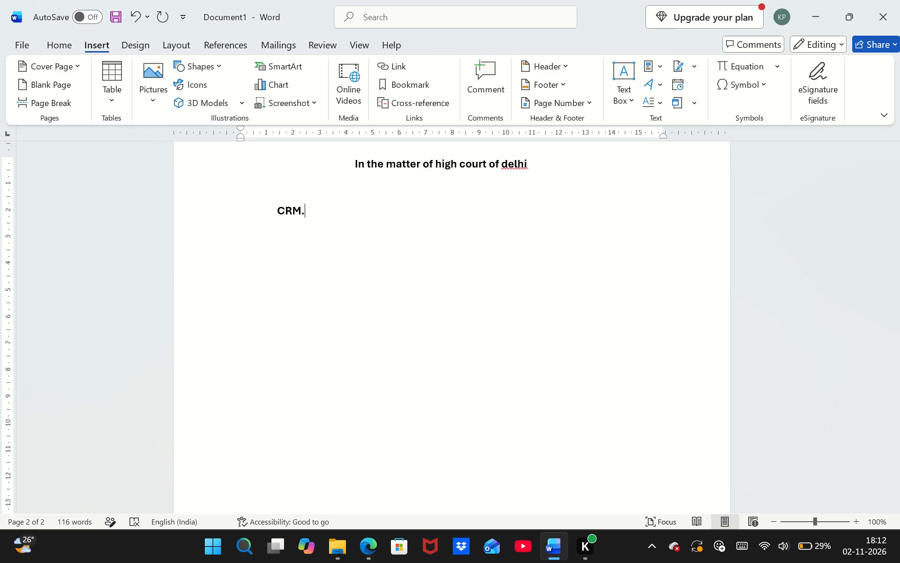
{"action": "left_click", "coordinate": [339, 553]}
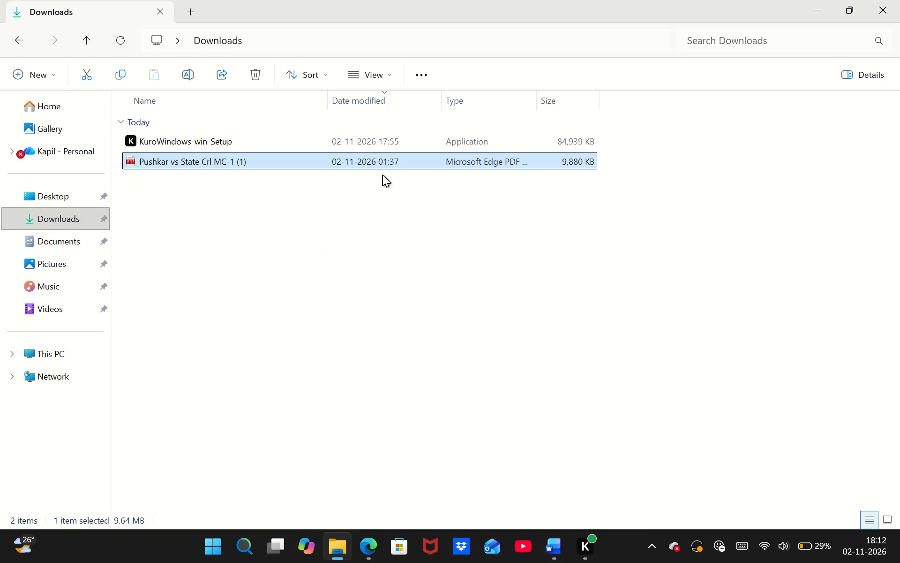
{"action": "left_click", "coordinate": [389, 162]}
{"action": "double_click", "coordinate": [389, 162]}
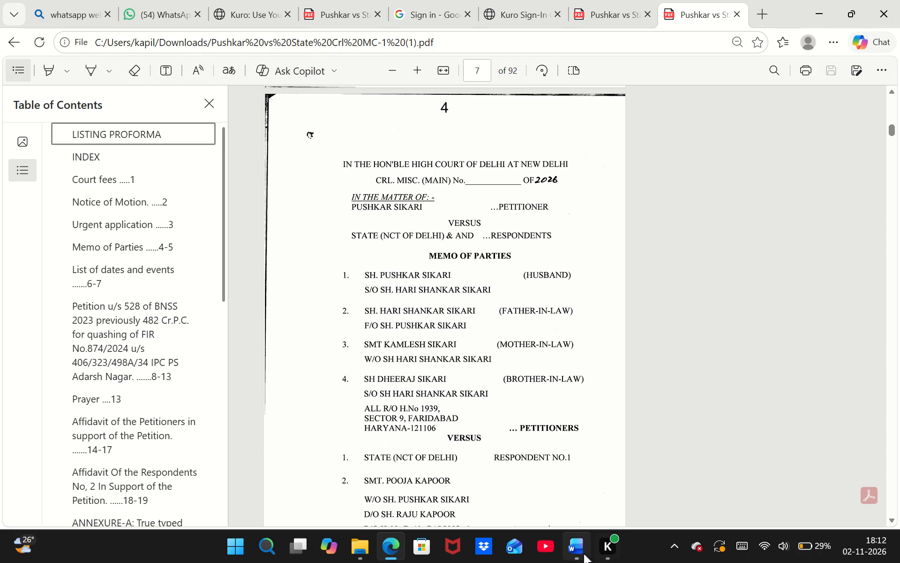
{"action": "left_click", "coordinate": [578, 553]}
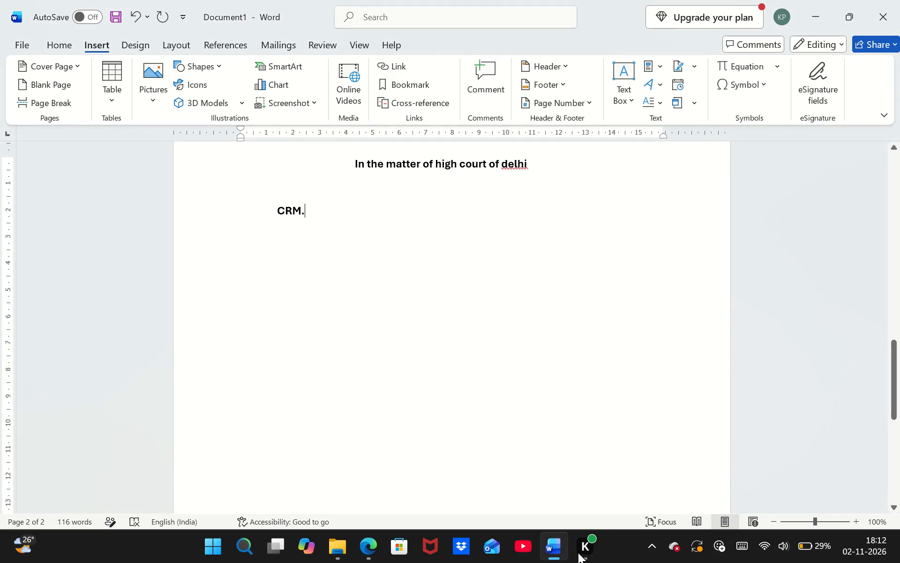
{"action": "key", "text": "BackSpace"}
{"action": "key", "text": "BackSpace"}
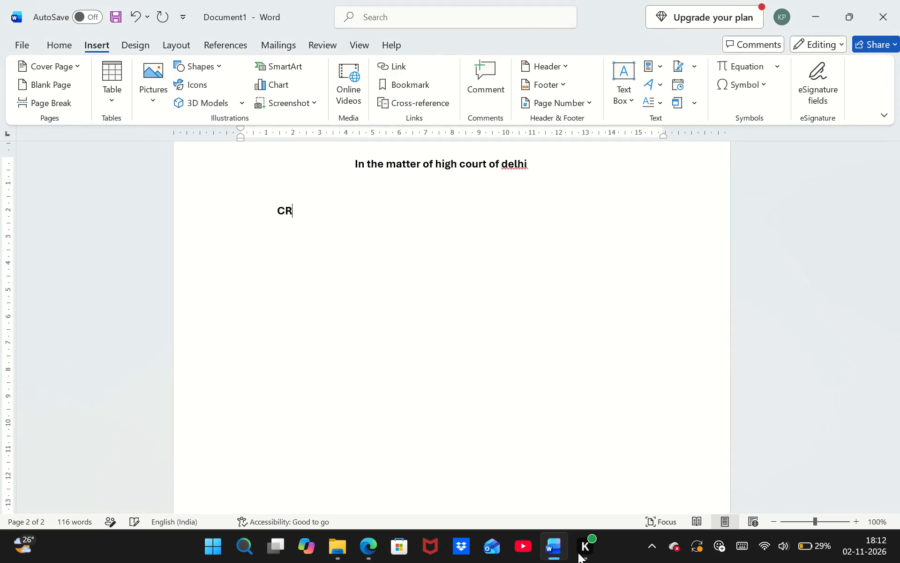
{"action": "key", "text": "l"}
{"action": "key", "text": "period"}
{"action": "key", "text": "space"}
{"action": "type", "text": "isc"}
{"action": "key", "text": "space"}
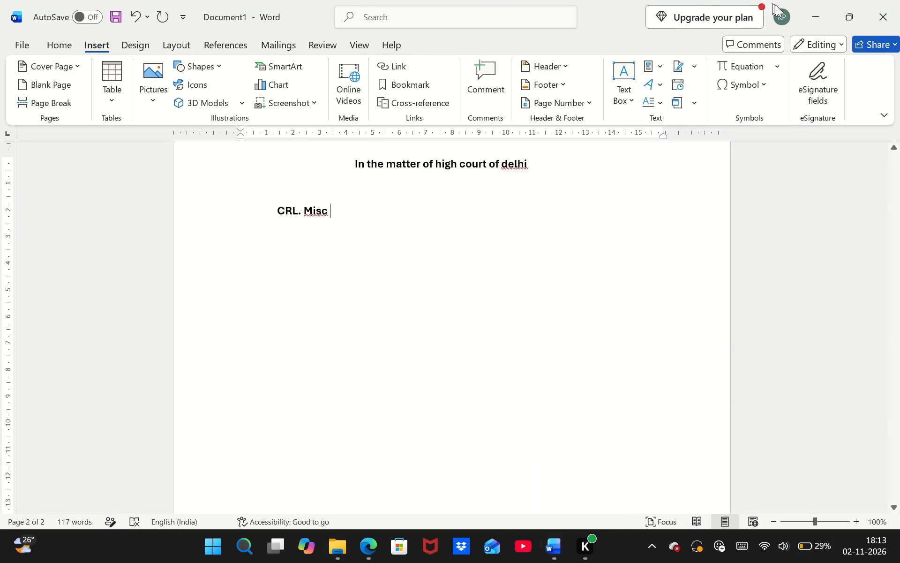
Examine the petition PDF's Memo of Parties page and the end of its urgent application, checking the case-number line and party details.
{"action": "left_click", "coordinate": [814, 16]}
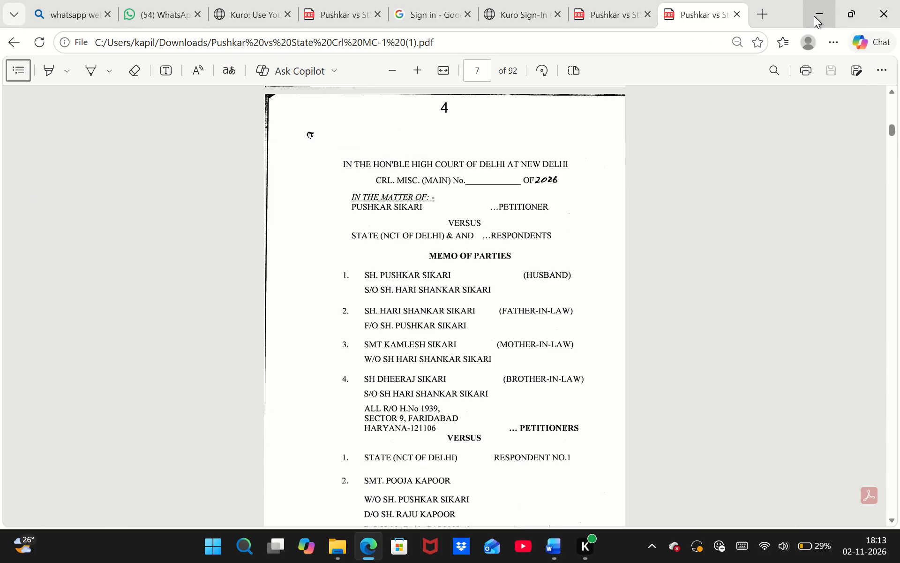
{"action": "scroll", "coordinate": [480, 185], "scroll_direction": "up", "scroll_amount": 1}
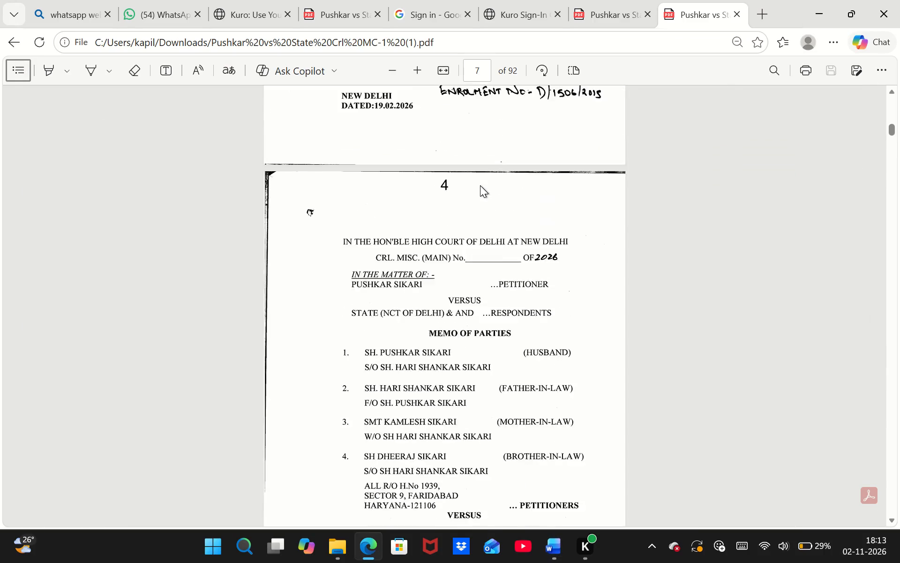
{"action": "scroll", "coordinate": [480, 185], "scroll_direction": "up", "scroll_amount": 1}
{"action": "scroll", "coordinate": [480, 185], "scroll_direction": "down", "scroll_amount": 2}
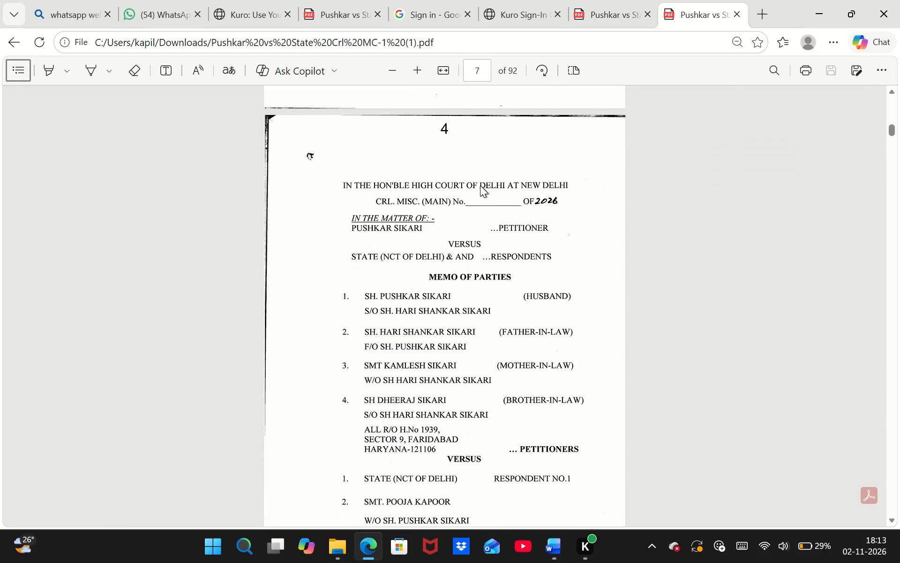
{"action": "scroll", "coordinate": [480, 185], "scroll_direction": "down", "scroll_amount": 1}
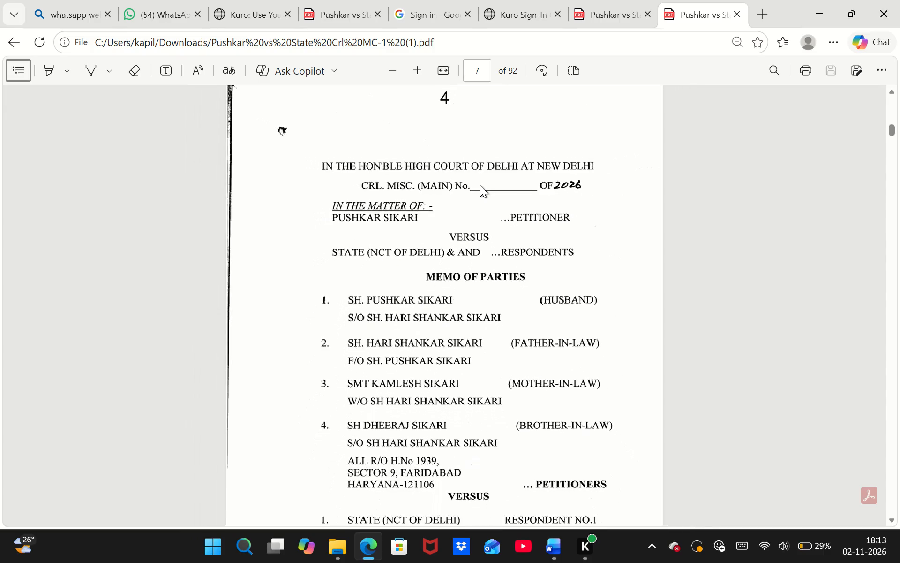
{"action": "scroll", "coordinate": [480, 185], "scroll_direction": "up", "scroll_amount": 1}
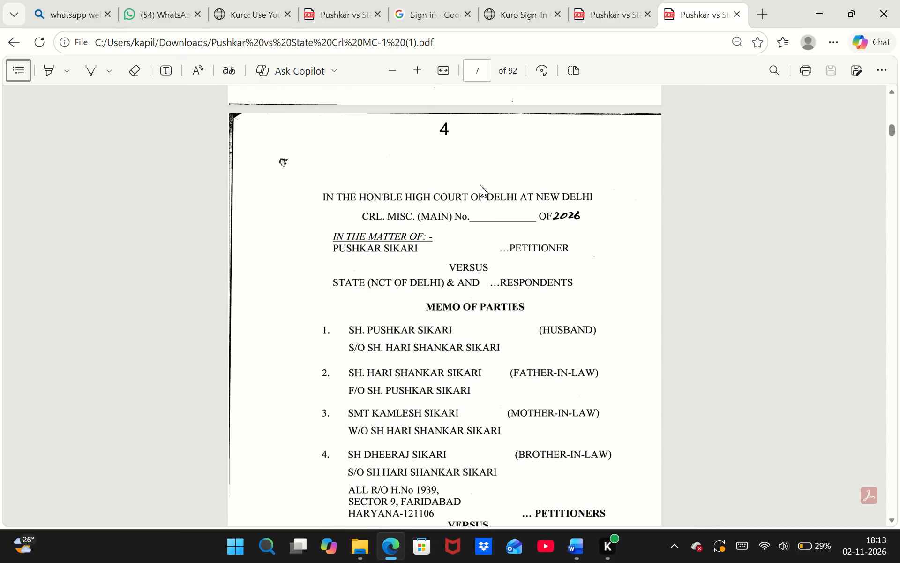
{"action": "scroll", "coordinate": [480, 248], "scroll_direction": "down", "scroll_amount": 3}
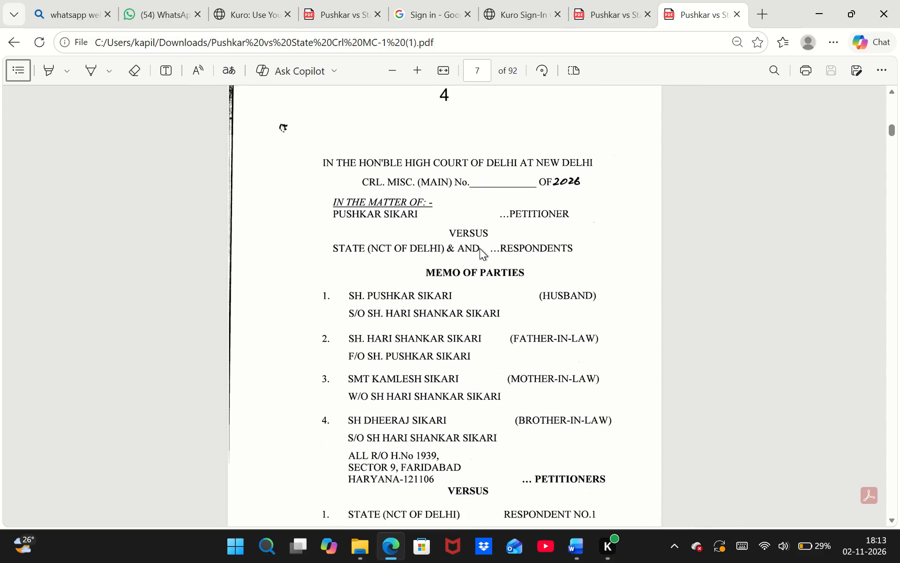
{"action": "scroll", "coordinate": [480, 248], "scroll_direction": "down", "scroll_amount": 2}
{"action": "scroll", "coordinate": [480, 248], "scroll_direction": "right", "scroll_amount": 2}
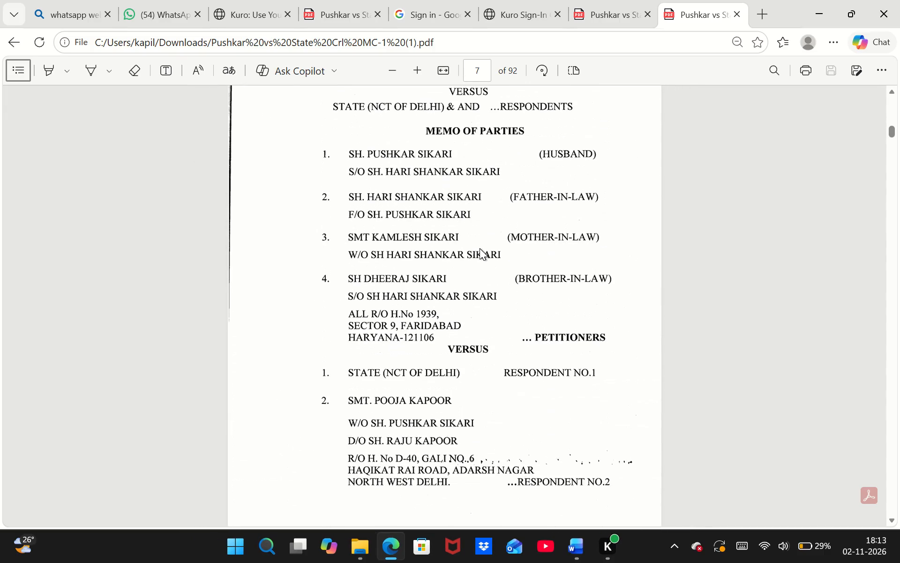
{"action": "scroll", "coordinate": [480, 248], "scroll_direction": "right", "scroll_amount": 1}
{"action": "scroll", "coordinate": [480, 248], "scroll_direction": "up", "scroll_amount": 2}
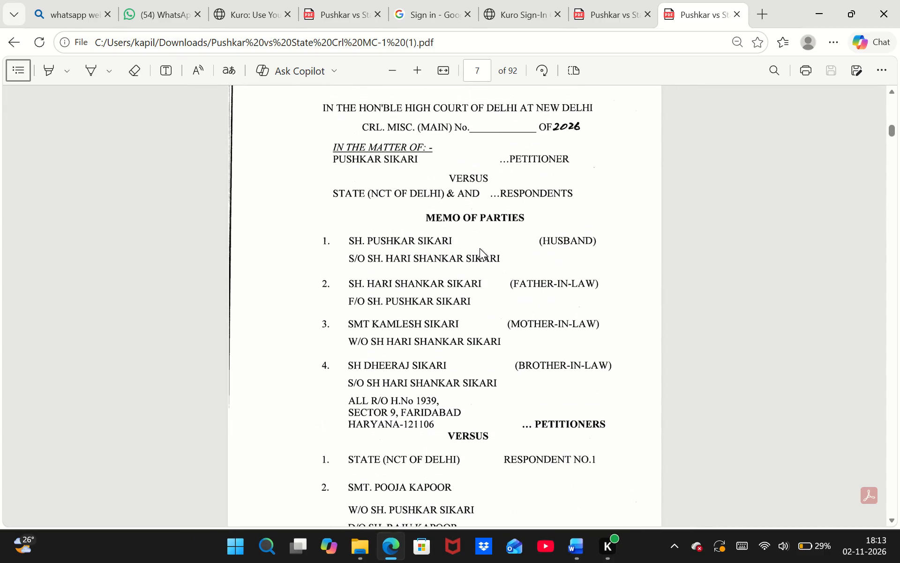
{"action": "scroll", "coordinate": [480, 248], "scroll_direction": "up", "scroll_amount": 7}
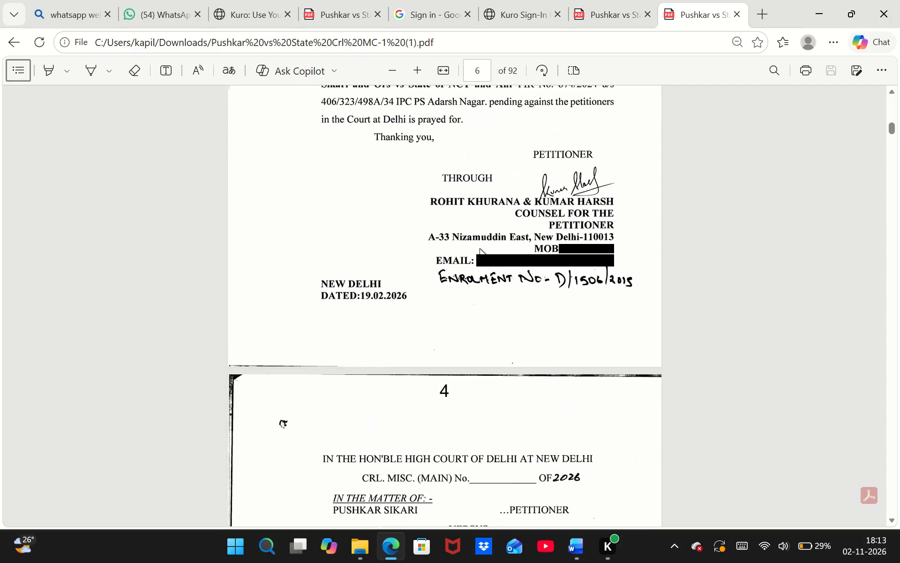
{"action": "scroll", "coordinate": [480, 248], "scroll_direction": "down", "scroll_amount": 2}
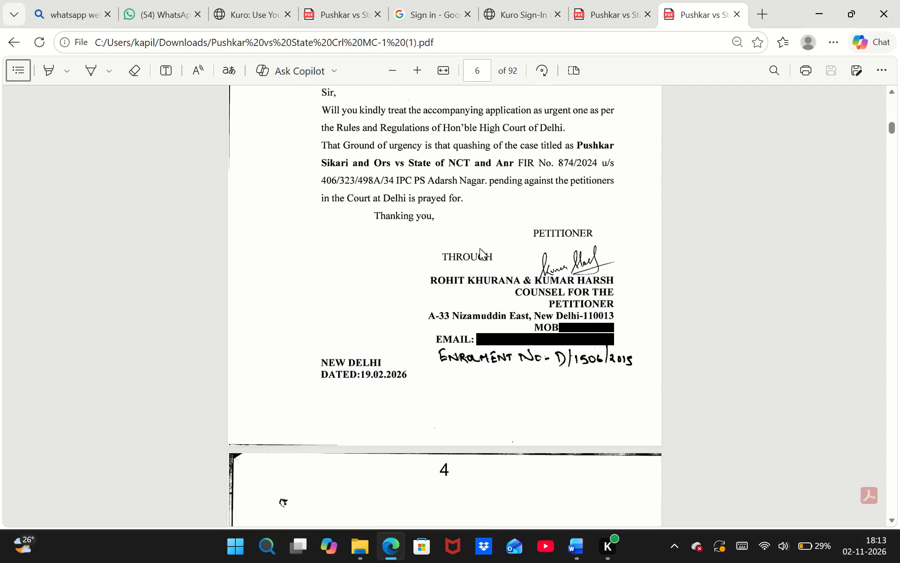
{"action": "scroll", "coordinate": [480, 248], "scroll_direction": "down", "scroll_amount": 3}
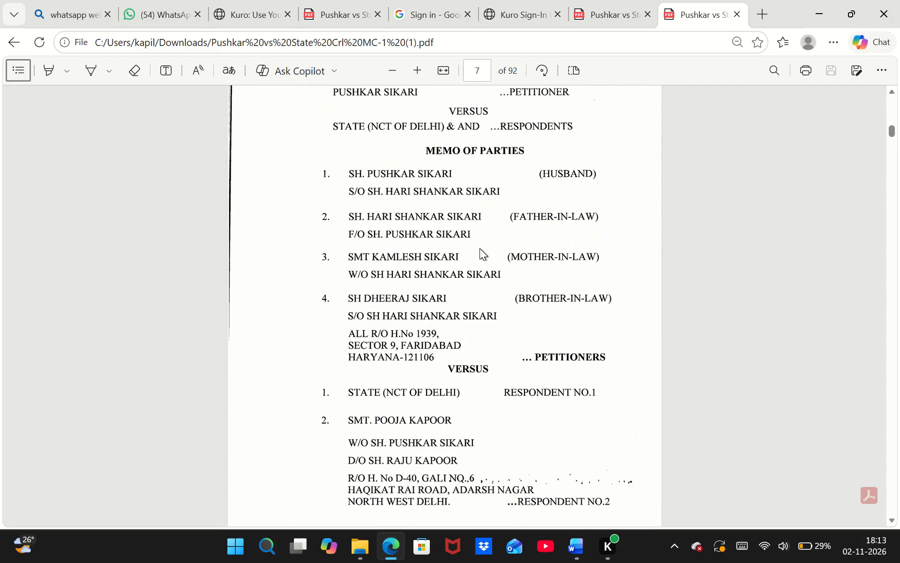
{"action": "scroll", "coordinate": [480, 248], "scroll_direction": "up", "scroll_amount": 1}
{"action": "scroll", "coordinate": [480, 248], "scroll_direction": "right", "scroll_amount": 1}
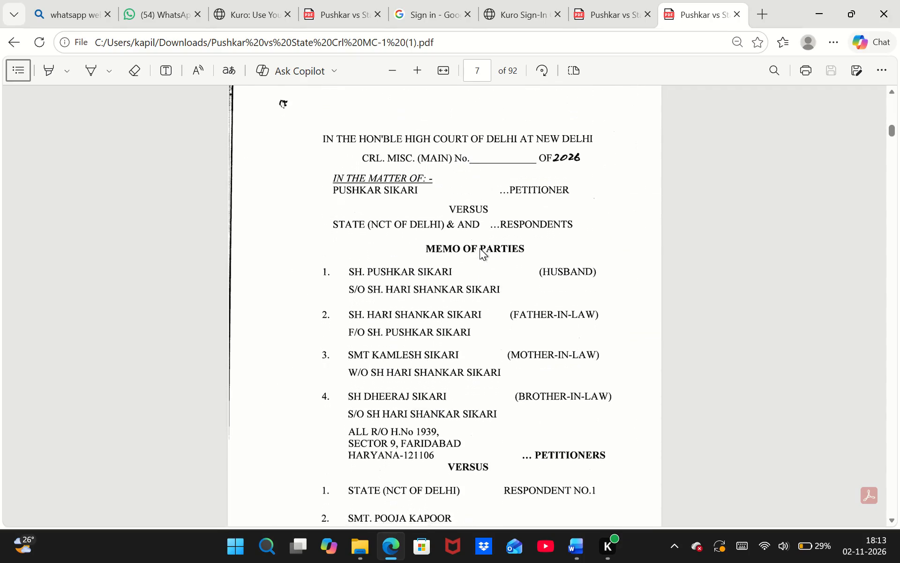
{"action": "scroll", "coordinate": [480, 248], "scroll_direction": "right", "scroll_amount": 2}
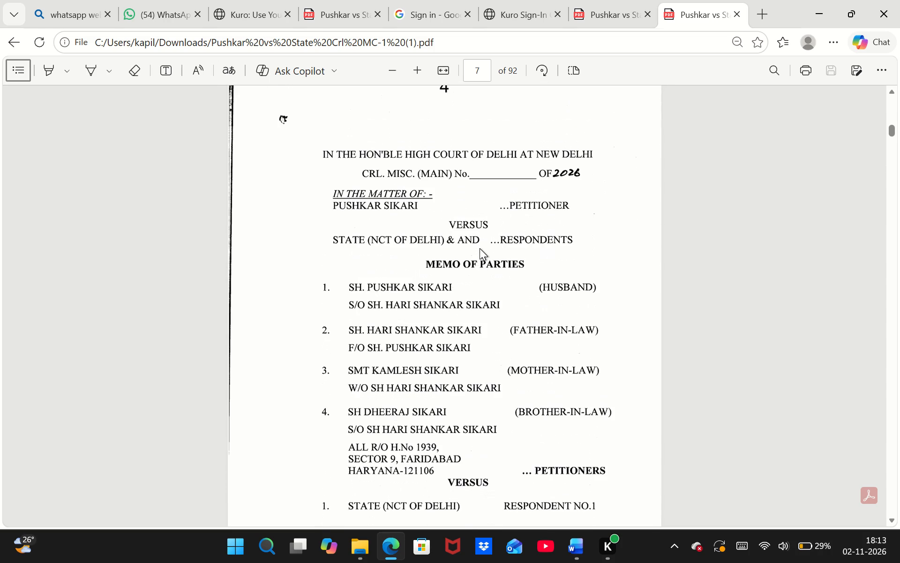
{"action": "scroll", "coordinate": [480, 248], "scroll_direction": "right", "scroll_amount": 1}
{"action": "scroll", "coordinate": [480, 248], "scroll_direction": "down", "scroll_amount": 1}
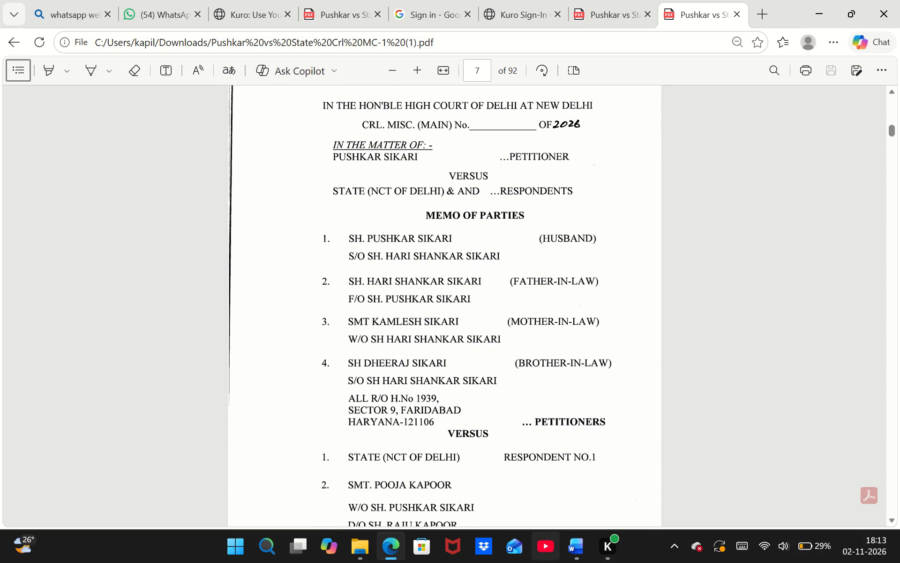
Back in the Word document, add a full stop and a space after "Misc" in the case-number line.
{"action": "left_click", "coordinate": [579, 543]}
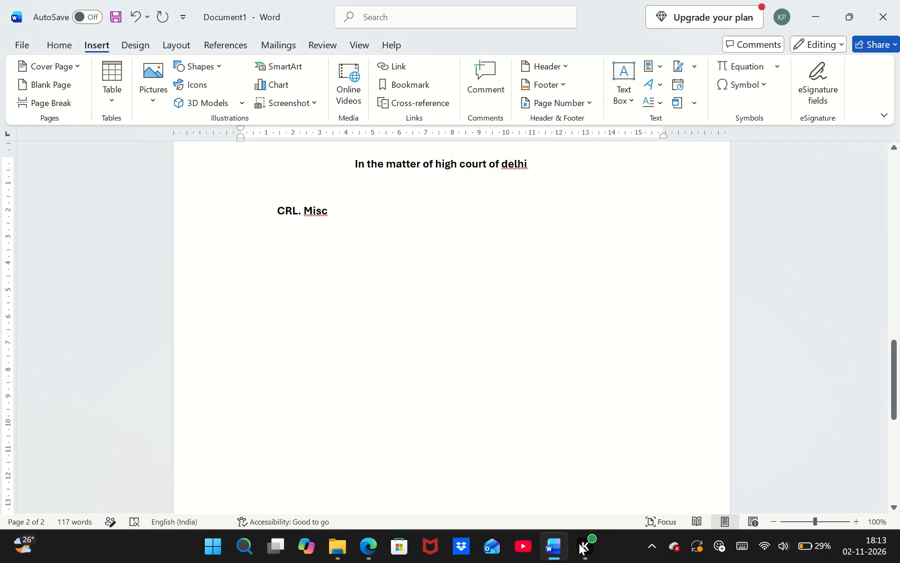
{"action": "key", "text": "BackSpace"}
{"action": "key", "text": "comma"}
{"action": "key", "text": "BackSpace"}
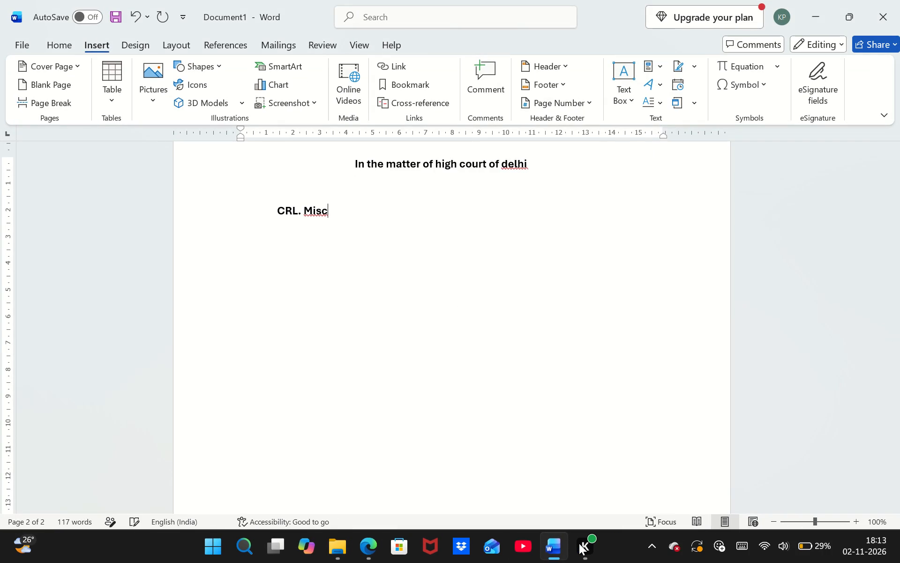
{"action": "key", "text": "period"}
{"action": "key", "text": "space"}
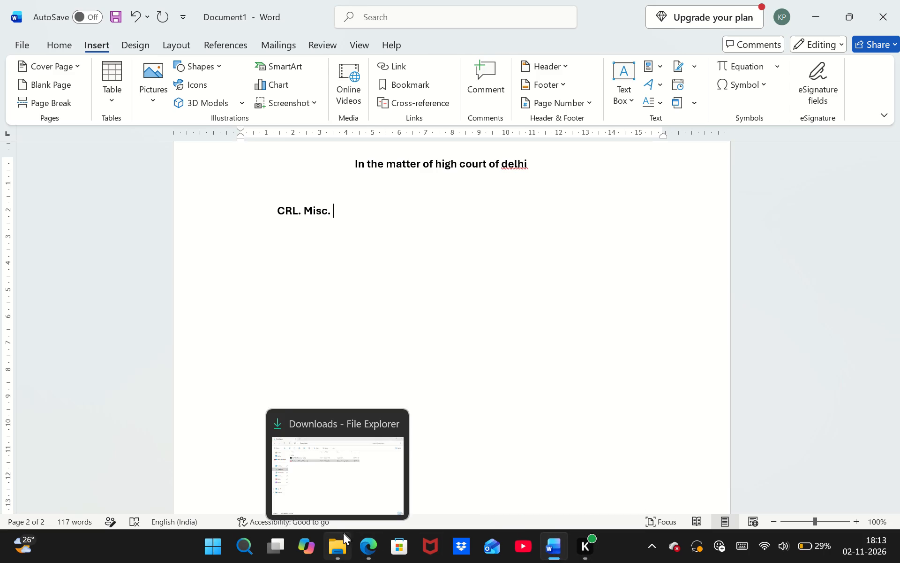
Check the petition PDF's case heading again and append "(main)" to the case-number line in the Word document.
{"action": "left_click", "coordinate": [392, 494]}
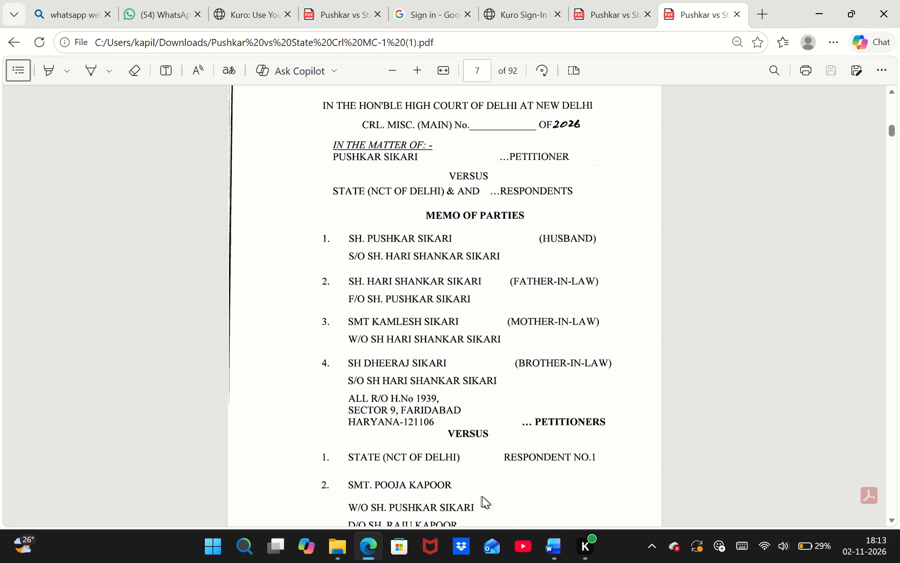
{"action": "left_click", "coordinate": [550, 550]}
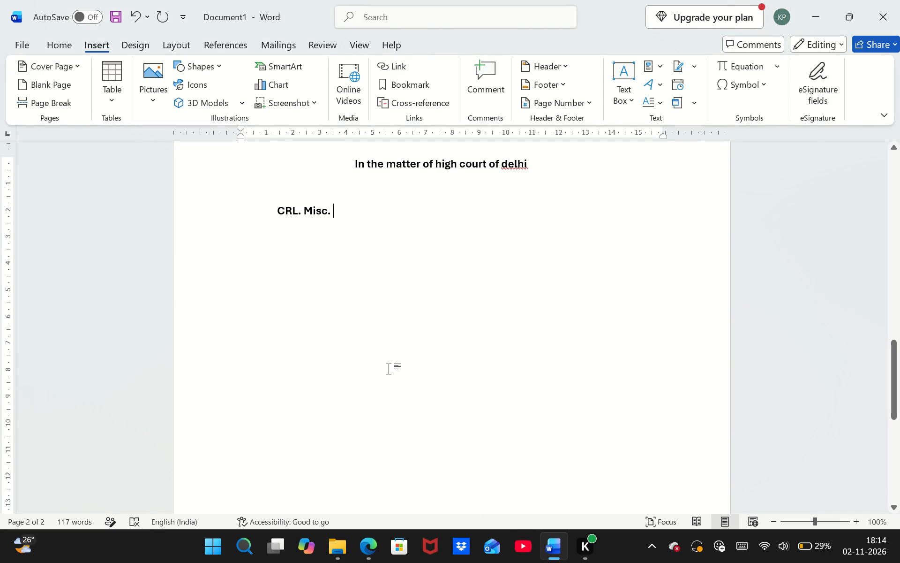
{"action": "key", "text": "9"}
{"action": "key", "text": "BackSpace"}
{"action": "key", "text": "shift+parenleft"}
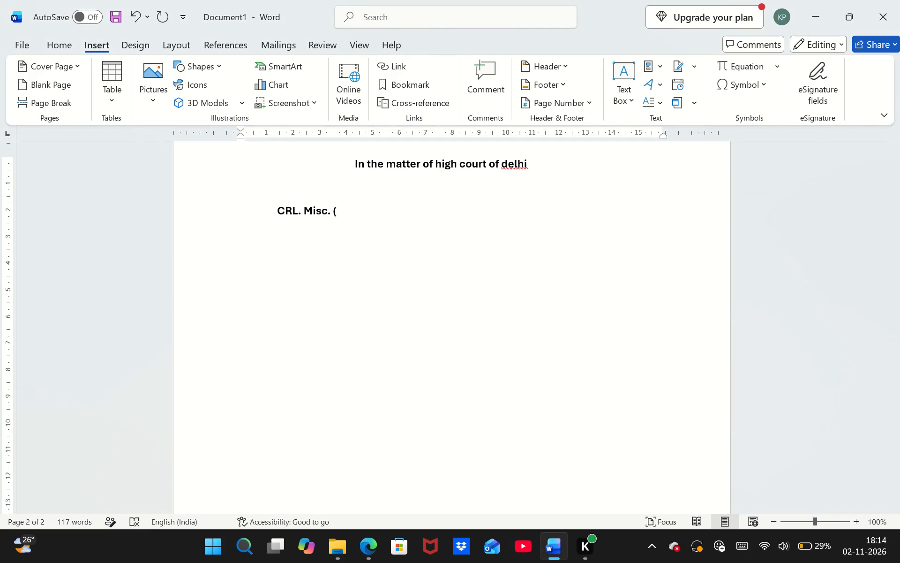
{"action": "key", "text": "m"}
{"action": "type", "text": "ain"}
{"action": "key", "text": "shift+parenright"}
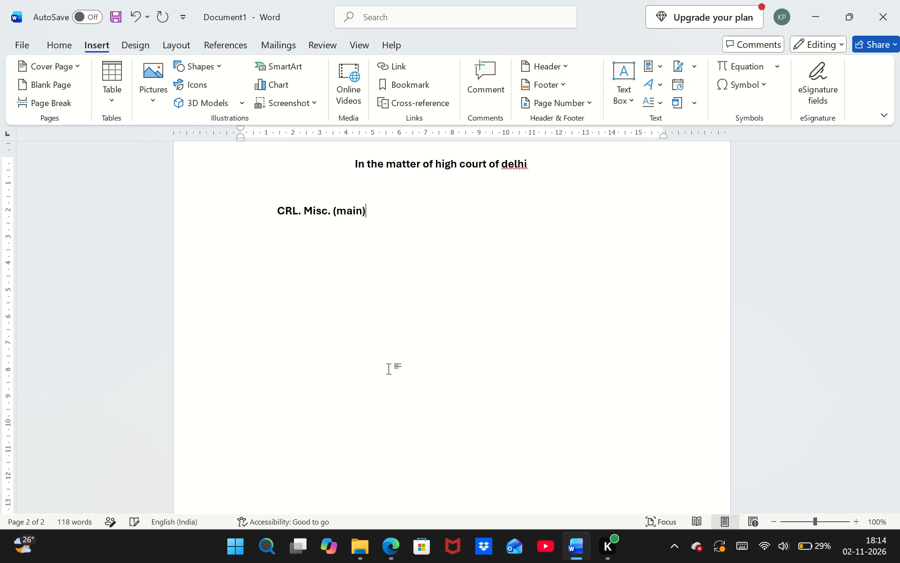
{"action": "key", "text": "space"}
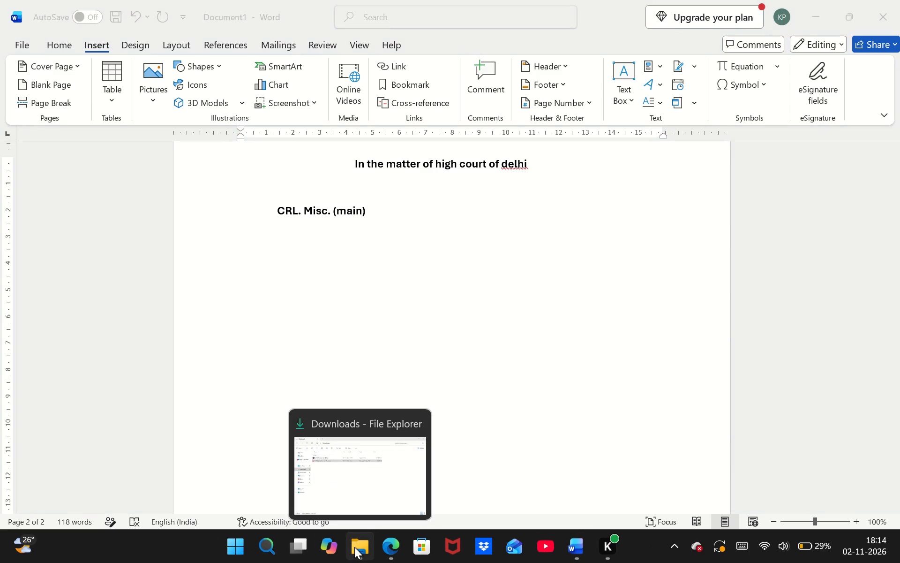
Complete the Word document's case-number line with "No- .........of ......", checking the wording against the petition PDF.
{"action": "left_click", "coordinate": [391, 551]}
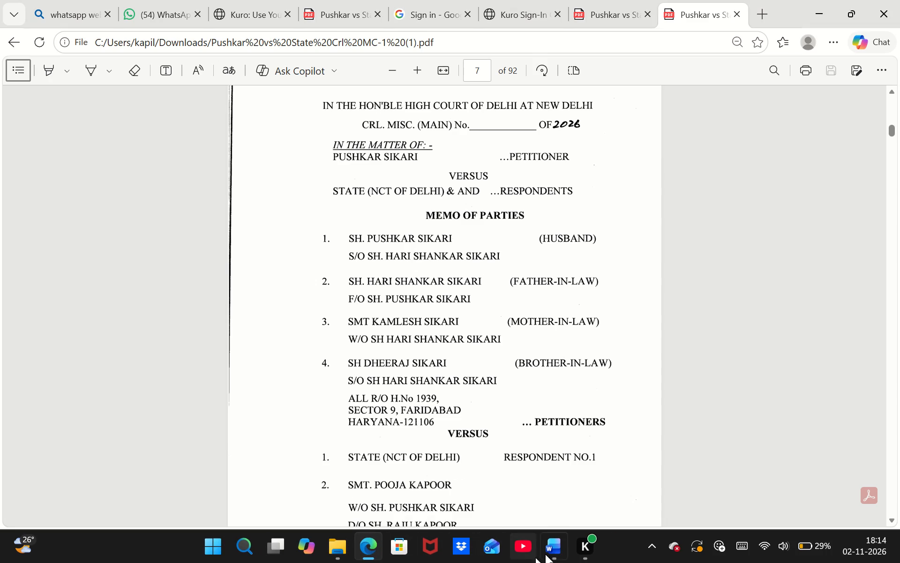
{"action": "left_click", "coordinate": [559, 541]}
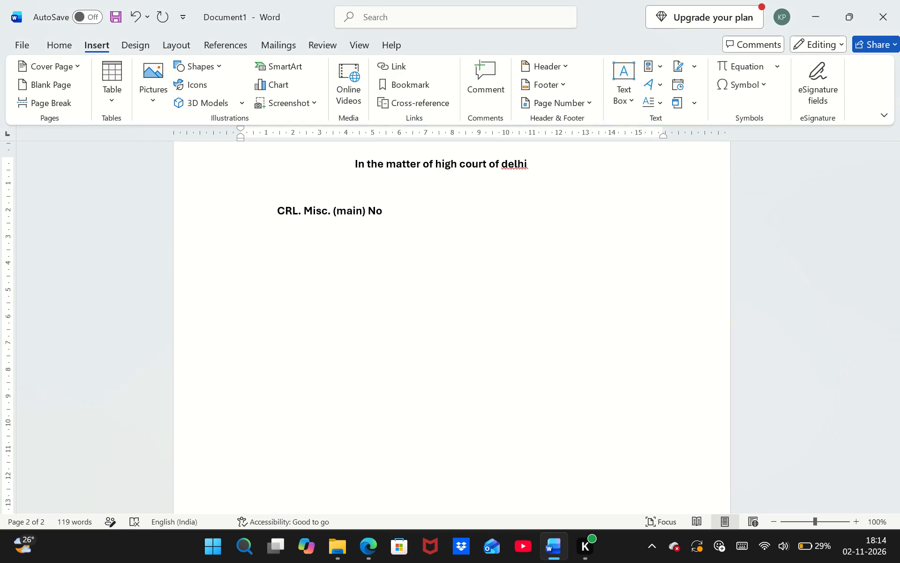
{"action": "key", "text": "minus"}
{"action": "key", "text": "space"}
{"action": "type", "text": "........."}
{"action": "left_click", "coordinate": [370, 540]}
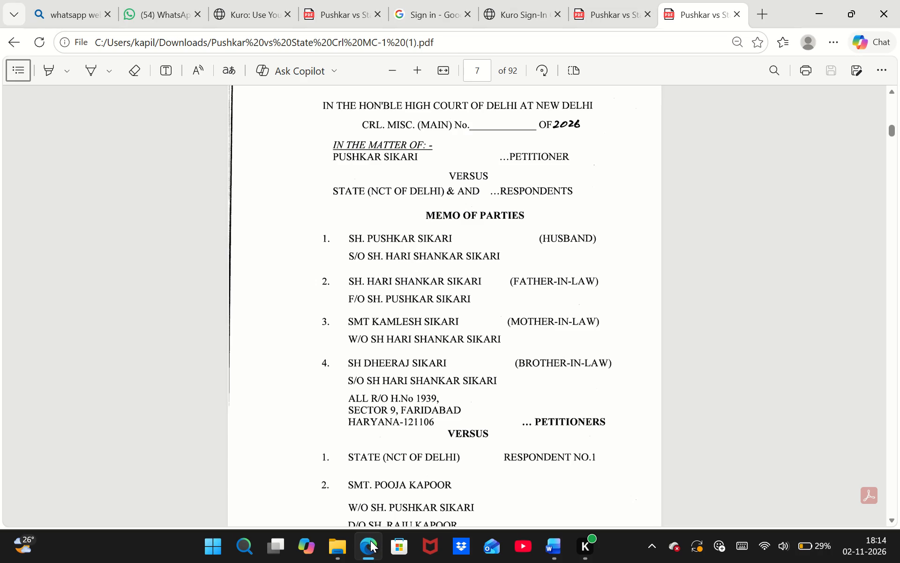
{"action": "left_click", "coordinate": [554, 545]}
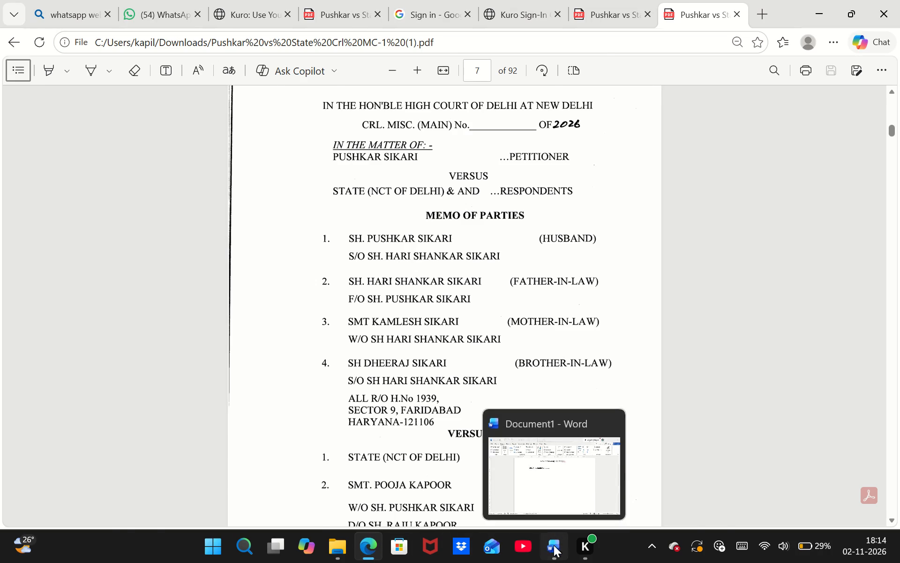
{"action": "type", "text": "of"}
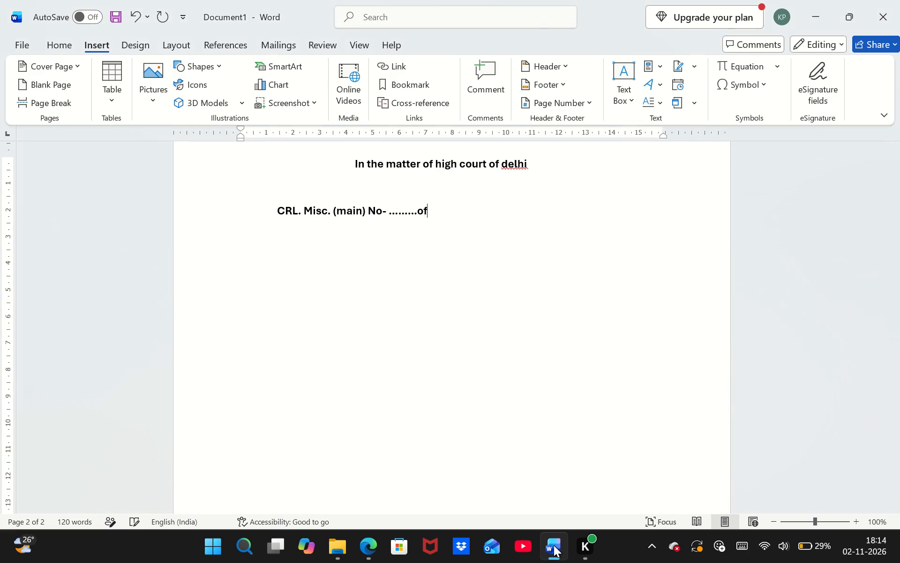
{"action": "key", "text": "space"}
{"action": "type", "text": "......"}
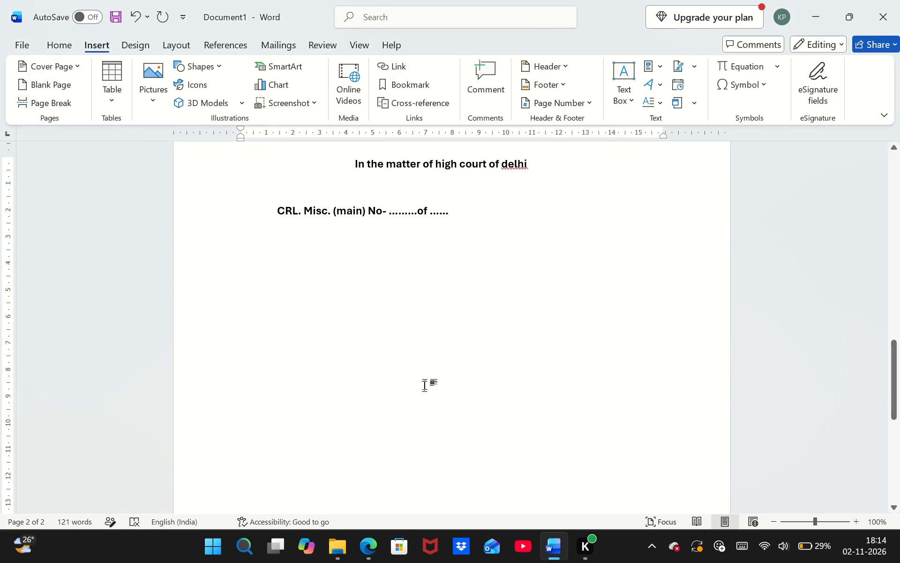
Add the line "In the matter of :" below the case number in the Word document, following the petition PDF's heading.
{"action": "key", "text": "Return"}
{"action": "left_click", "coordinate": [361, 554]}
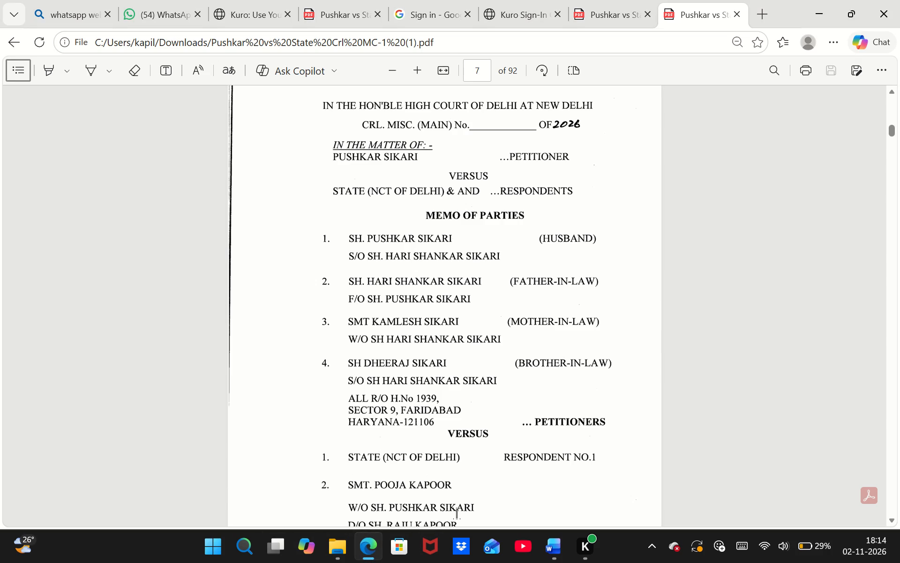
{"action": "left_click", "coordinate": [563, 556]}
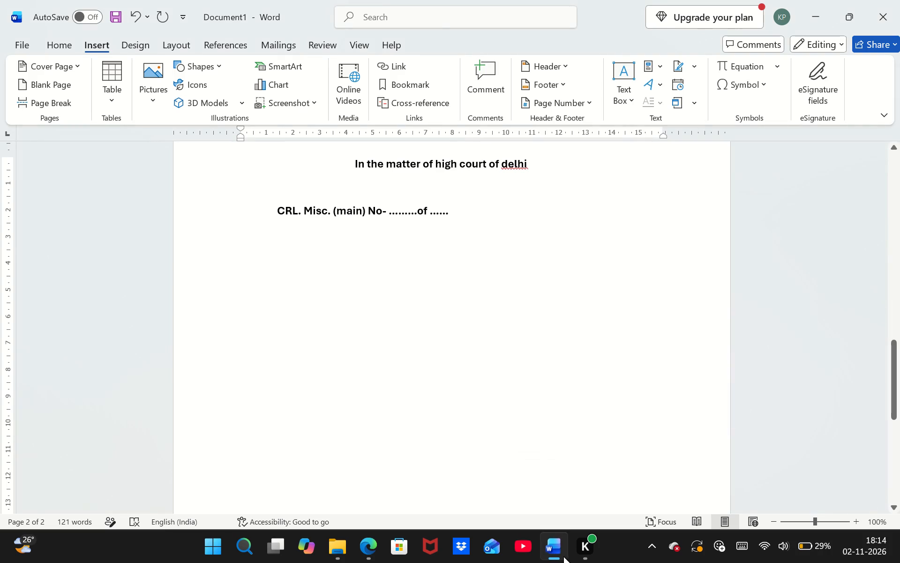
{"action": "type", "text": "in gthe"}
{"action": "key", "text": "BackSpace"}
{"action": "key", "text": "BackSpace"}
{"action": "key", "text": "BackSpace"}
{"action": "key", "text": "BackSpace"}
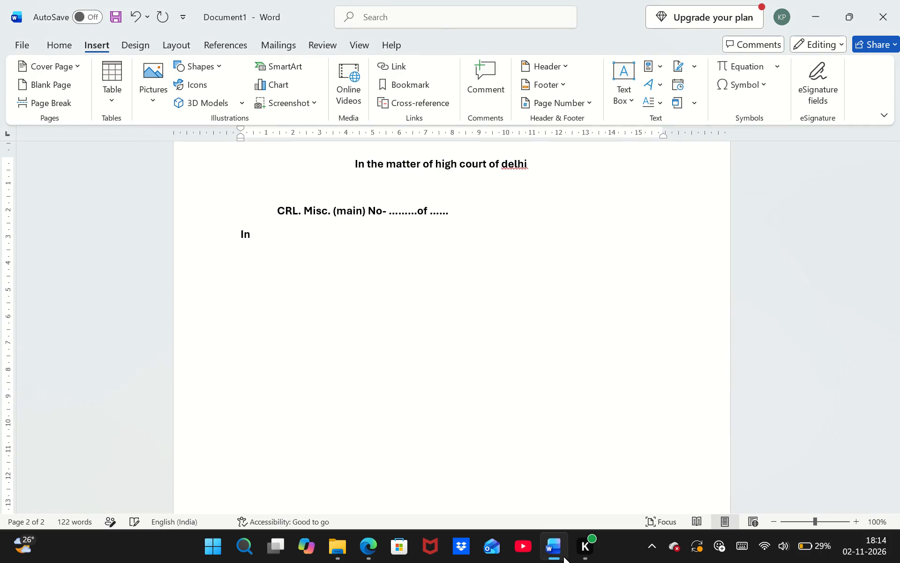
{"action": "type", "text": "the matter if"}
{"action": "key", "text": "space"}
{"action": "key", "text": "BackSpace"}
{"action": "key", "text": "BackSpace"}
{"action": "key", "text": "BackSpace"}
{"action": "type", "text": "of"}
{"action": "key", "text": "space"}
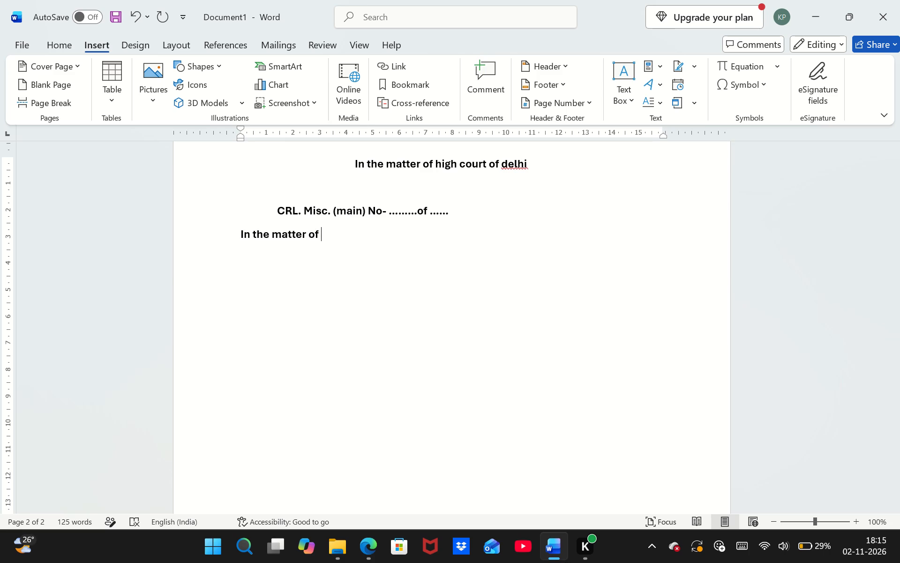
{"action": "left_click", "coordinate": [370, 548]}
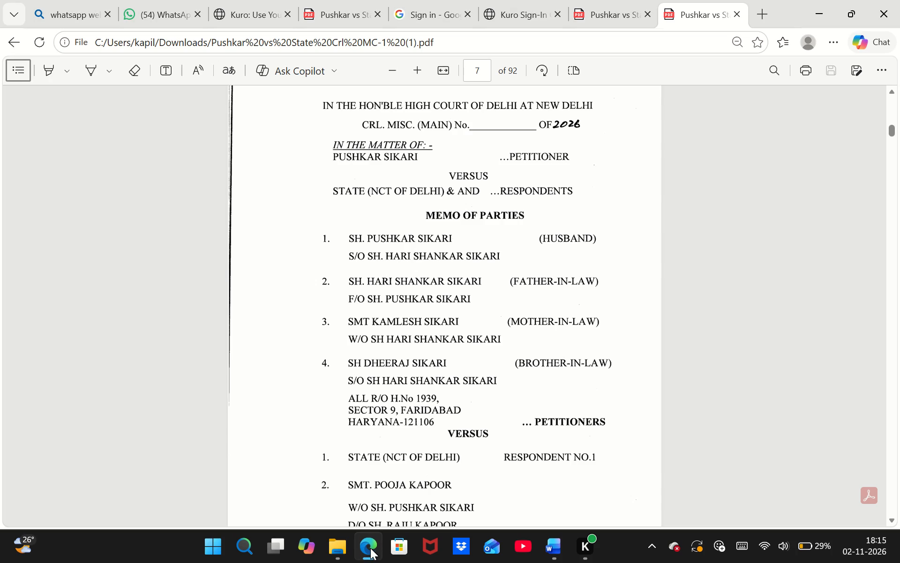
{"action": "left_click", "coordinate": [555, 553]}
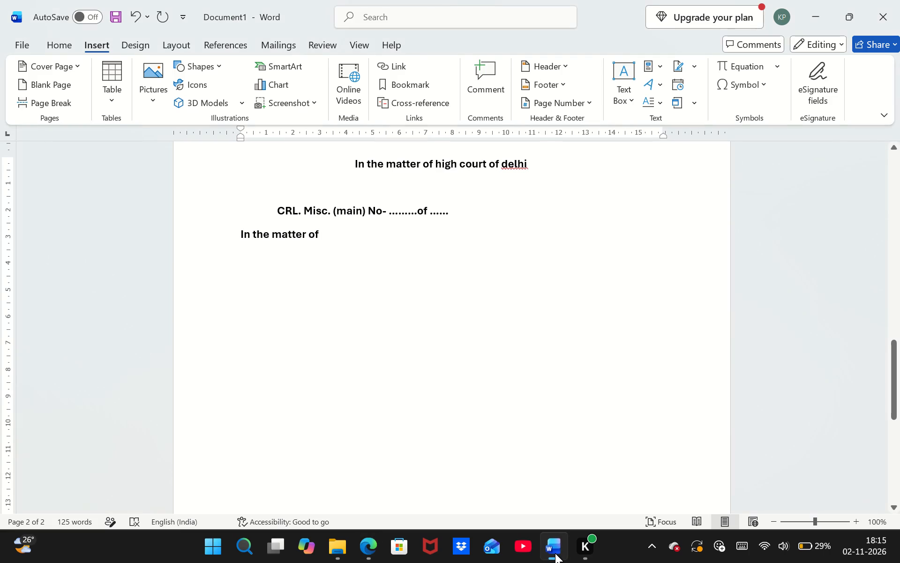
{"action": "key", "text": "semicolon"}
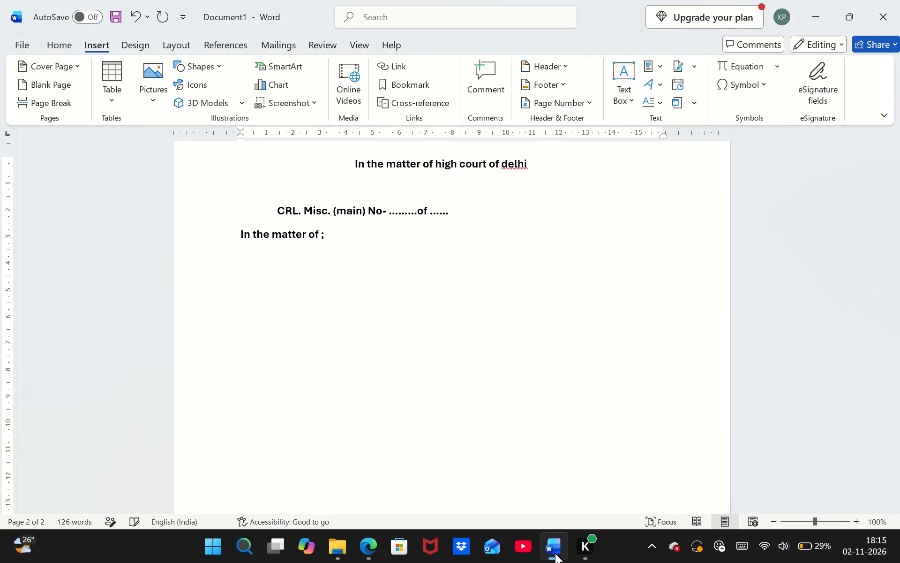
{"action": "key", "text": "BackSpace"}
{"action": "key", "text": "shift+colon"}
Enter the petitioner's name on a new line below "In the matter of :", indented with spaces towards the middle of the page.
{"action": "key", "text": "Return"}
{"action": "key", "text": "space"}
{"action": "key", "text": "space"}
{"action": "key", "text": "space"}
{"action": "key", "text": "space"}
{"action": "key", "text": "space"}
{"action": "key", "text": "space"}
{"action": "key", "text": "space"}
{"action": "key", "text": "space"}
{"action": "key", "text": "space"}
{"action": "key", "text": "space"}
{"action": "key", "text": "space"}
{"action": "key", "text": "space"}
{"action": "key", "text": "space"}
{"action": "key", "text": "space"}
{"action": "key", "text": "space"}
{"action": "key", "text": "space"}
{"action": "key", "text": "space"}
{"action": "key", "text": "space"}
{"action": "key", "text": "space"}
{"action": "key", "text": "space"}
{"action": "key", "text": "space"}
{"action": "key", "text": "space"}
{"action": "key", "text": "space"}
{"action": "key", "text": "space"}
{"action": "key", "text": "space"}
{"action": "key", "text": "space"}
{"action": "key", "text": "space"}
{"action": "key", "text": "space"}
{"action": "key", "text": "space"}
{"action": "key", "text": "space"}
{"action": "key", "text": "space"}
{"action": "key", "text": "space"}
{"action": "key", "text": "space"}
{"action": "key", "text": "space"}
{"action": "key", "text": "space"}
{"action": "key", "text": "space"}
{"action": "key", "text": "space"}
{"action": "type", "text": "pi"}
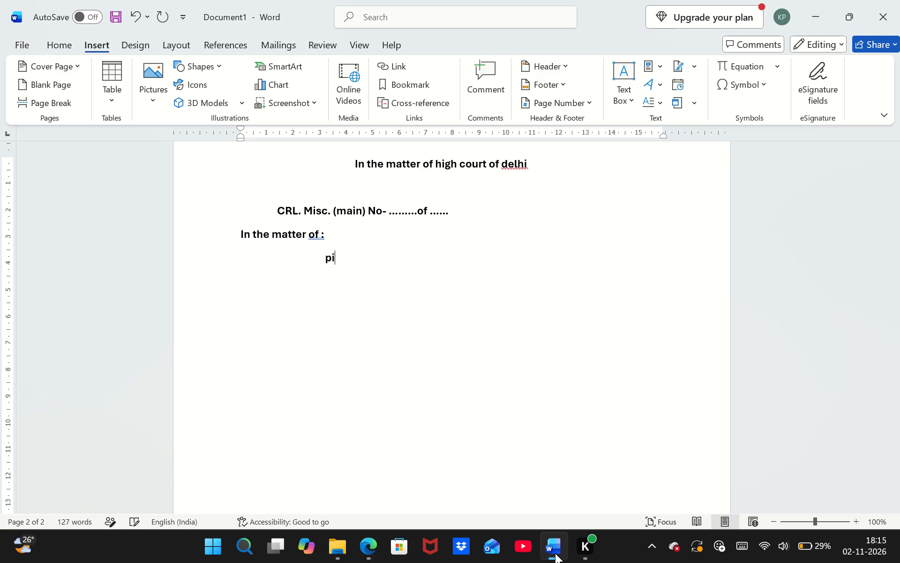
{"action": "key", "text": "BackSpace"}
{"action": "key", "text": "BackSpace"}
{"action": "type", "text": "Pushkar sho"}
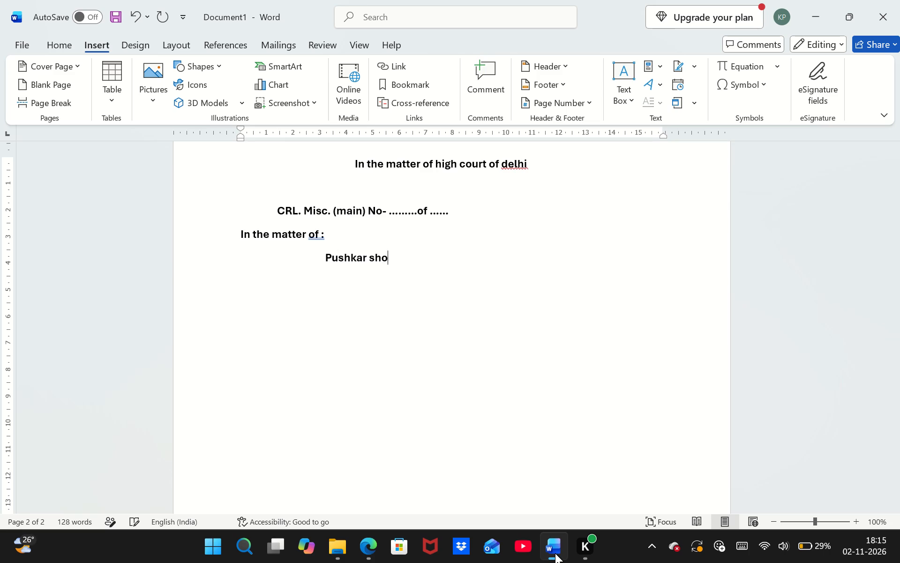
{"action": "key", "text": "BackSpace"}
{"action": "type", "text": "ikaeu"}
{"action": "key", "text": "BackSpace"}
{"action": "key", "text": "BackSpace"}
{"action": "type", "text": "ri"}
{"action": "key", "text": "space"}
Add "versus" on the line directly below the petitioner's name, indented with spaces so it sits roughly centred under the name.
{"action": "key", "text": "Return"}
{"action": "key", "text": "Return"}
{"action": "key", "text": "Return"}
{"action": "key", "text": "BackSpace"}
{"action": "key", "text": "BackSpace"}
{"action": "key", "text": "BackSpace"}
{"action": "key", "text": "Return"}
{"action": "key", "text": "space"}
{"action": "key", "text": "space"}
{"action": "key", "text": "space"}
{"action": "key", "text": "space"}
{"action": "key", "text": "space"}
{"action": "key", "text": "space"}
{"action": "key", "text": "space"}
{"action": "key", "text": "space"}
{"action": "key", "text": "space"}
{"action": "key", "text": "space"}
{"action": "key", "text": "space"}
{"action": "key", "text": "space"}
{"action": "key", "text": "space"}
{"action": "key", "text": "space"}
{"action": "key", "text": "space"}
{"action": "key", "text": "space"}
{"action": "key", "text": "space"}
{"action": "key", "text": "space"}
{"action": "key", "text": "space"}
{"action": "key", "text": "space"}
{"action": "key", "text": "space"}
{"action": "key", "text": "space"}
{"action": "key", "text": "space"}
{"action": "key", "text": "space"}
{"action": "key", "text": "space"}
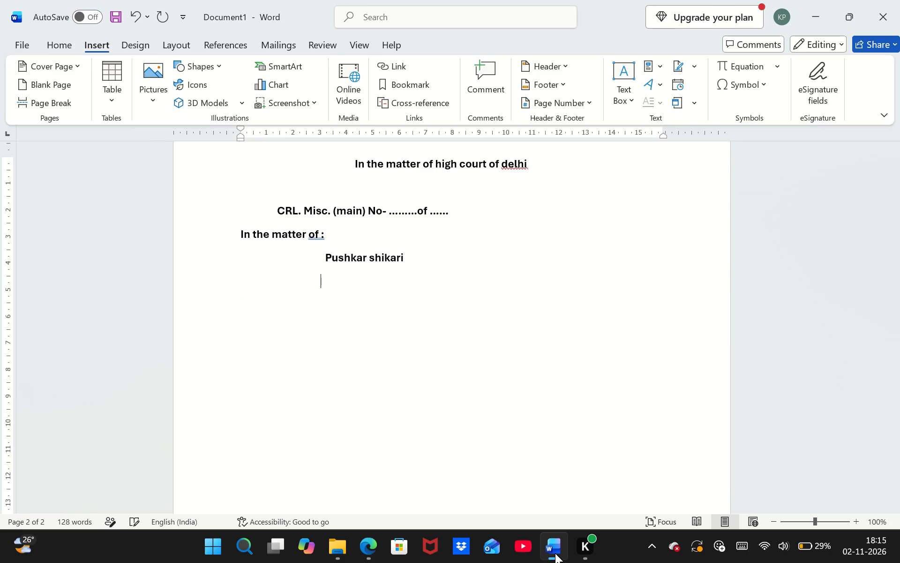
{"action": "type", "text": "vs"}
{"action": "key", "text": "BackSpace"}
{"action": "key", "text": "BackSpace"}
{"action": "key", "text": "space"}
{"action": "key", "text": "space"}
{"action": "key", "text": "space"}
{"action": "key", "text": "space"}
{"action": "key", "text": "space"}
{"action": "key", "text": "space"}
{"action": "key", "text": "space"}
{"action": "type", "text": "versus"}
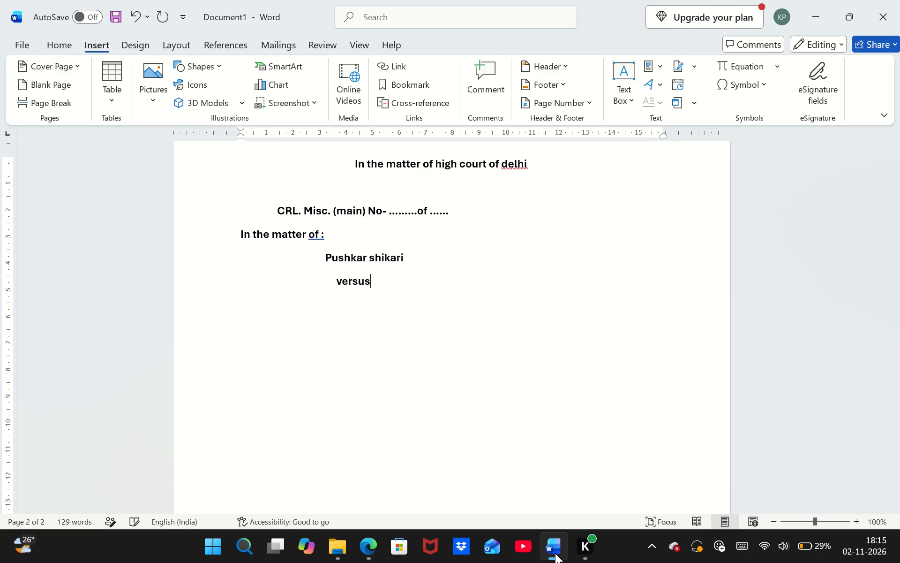
Start a new line below "Versus" in the Word document, indented with spaces to begin slightly before that word.
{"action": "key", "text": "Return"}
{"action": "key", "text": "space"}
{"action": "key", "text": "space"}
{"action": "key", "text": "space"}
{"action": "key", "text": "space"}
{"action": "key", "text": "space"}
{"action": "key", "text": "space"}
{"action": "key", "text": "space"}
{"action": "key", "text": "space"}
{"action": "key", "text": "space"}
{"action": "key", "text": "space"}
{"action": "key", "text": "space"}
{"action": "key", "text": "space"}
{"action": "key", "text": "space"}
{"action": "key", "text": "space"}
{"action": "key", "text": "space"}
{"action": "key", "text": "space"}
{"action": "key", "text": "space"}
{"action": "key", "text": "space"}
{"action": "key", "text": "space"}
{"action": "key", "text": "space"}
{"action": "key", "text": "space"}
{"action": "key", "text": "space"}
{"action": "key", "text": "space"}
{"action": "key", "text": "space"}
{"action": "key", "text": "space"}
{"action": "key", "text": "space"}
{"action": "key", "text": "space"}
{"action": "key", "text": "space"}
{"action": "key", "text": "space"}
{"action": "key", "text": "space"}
Add ".......petitioner" after the petitioner's name on the same line, spaced well apart from it, following the petition PDF.
{"action": "left_click", "coordinate": [368, 544]}
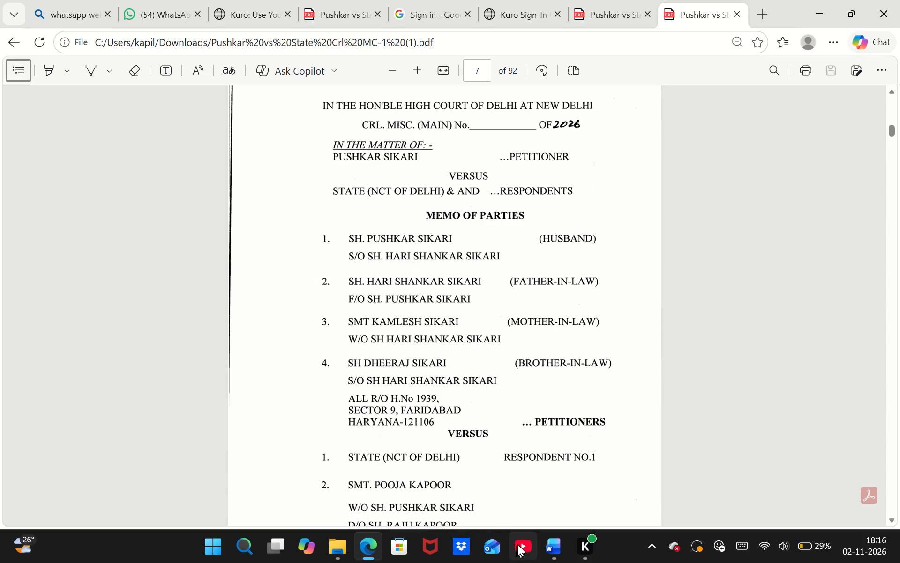
{"action": "left_click", "coordinate": [555, 549]}
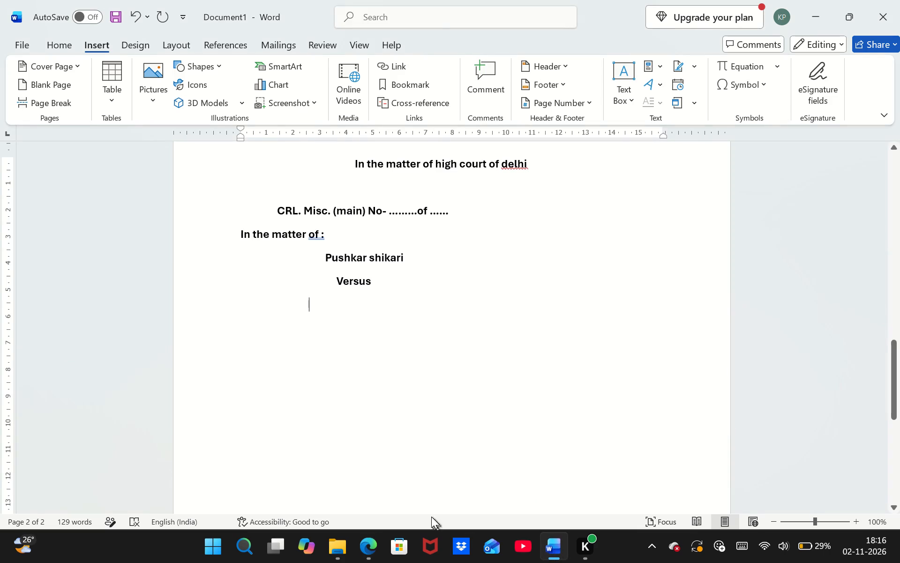
{"action": "left_click", "coordinate": [440, 269]}
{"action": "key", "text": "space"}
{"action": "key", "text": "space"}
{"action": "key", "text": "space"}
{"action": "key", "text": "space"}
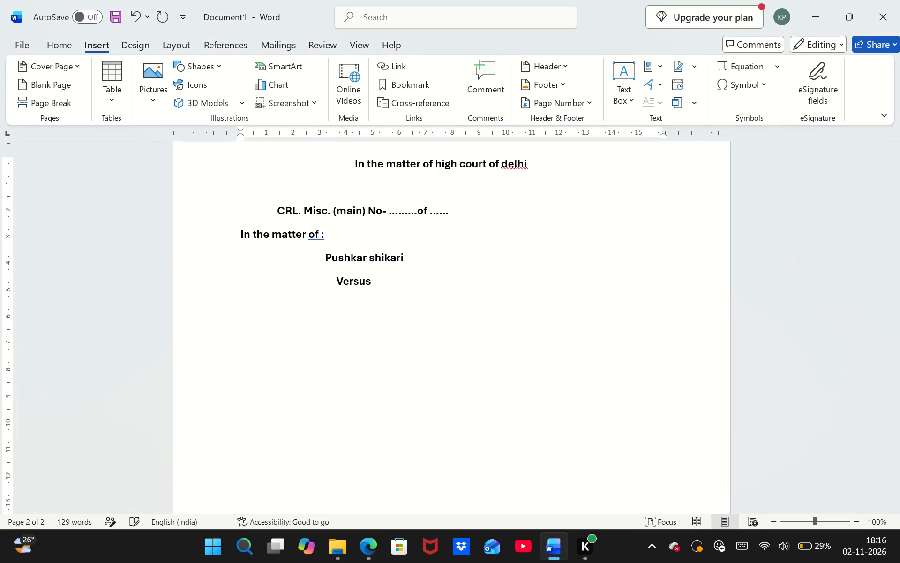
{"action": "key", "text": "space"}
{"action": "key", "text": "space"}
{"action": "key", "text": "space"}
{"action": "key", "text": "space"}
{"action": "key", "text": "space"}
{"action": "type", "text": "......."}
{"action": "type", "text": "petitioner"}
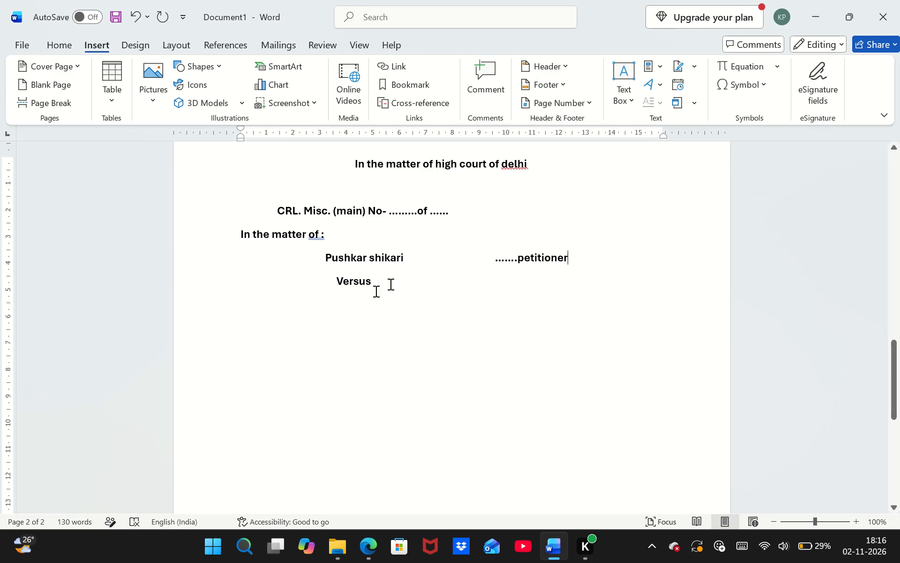
Enter "State ( NCT OF DELHI)" on the indented line below "Versus", checking the wording against the petition PDF.
{"action": "left_click", "coordinate": [322, 301]}
{"action": "left_click", "coordinate": [364, 548]}
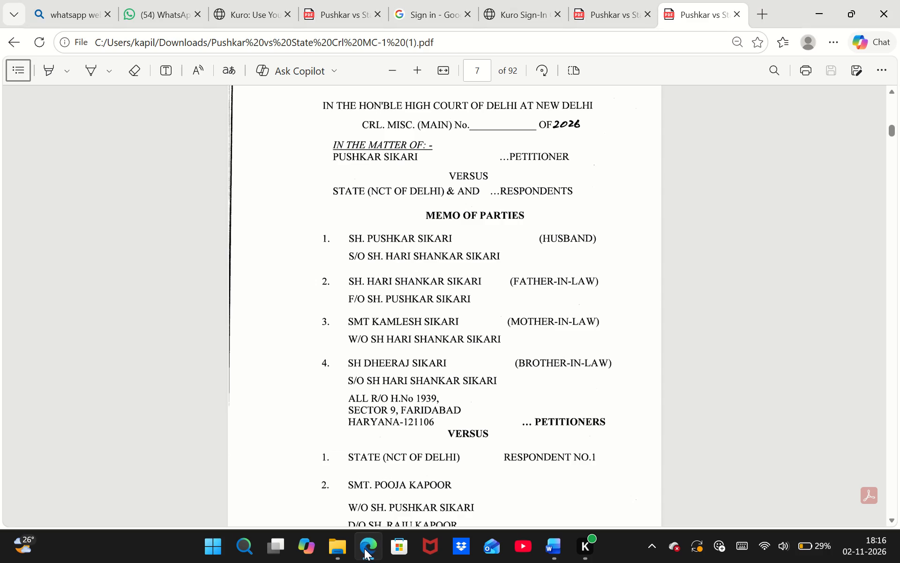
{"action": "left_click", "coordinate": [550, 543]}
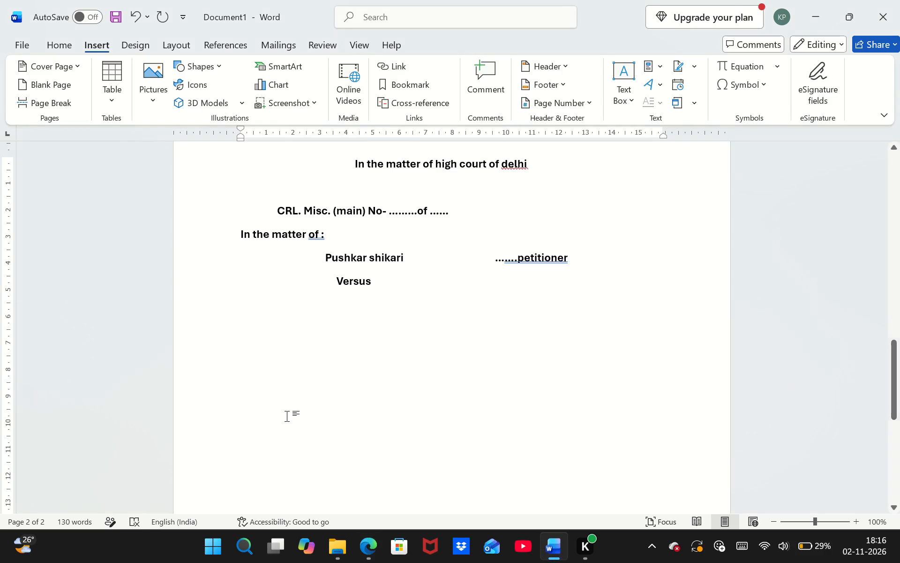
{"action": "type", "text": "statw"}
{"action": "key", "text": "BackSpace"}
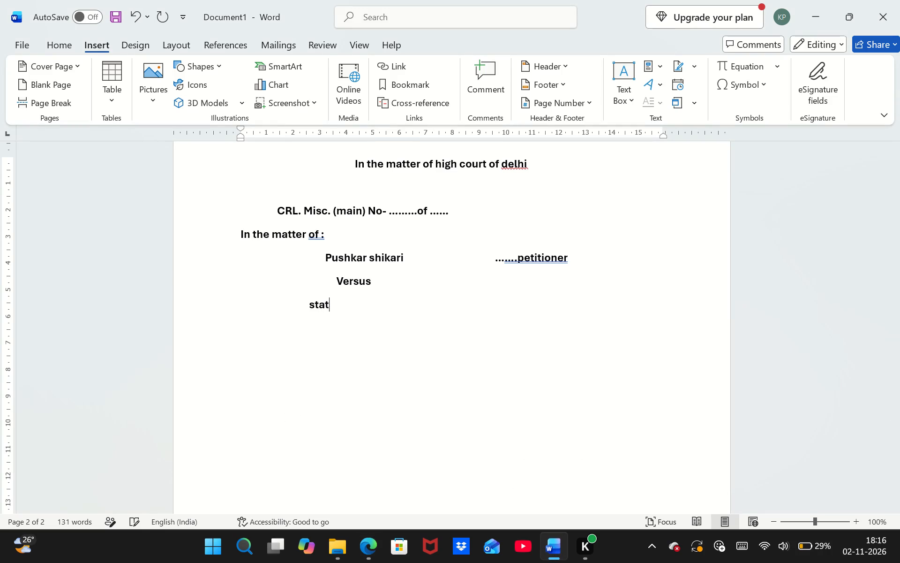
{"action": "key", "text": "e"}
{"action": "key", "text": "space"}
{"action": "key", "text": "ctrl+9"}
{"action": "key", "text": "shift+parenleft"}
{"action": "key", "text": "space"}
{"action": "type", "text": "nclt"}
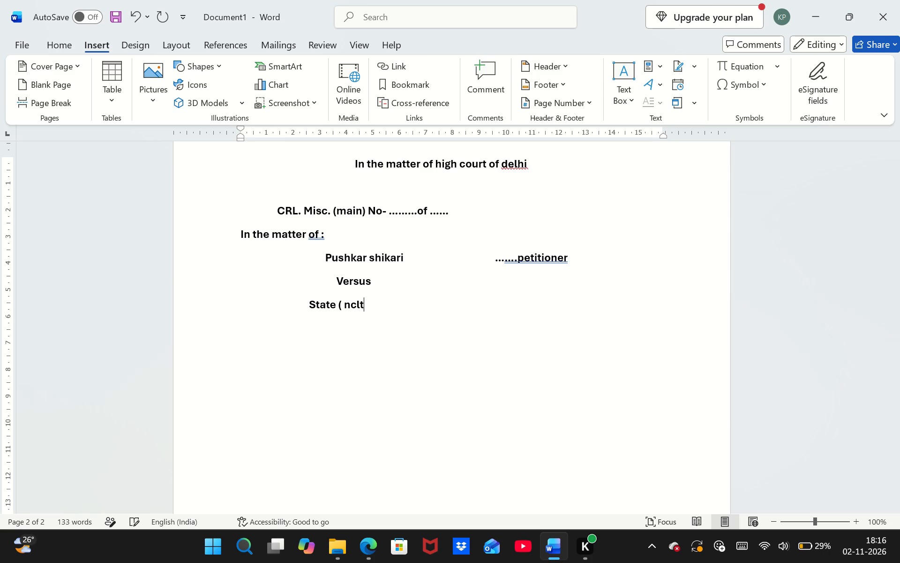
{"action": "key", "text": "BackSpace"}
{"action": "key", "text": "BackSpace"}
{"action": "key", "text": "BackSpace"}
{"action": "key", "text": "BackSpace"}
{"action": "left_click", "coordinate": [371, 550]}
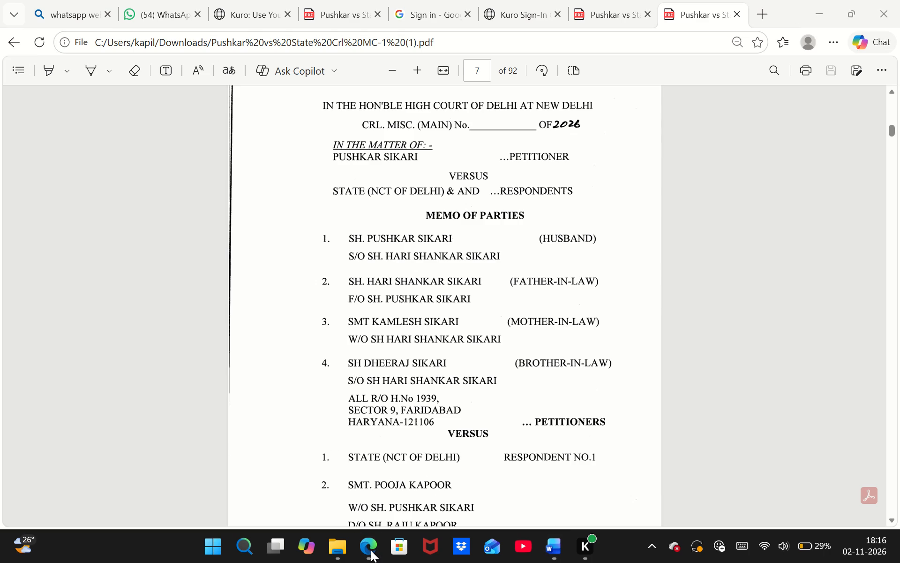
{"action": "left_click", "coordinate": [555, 543]}
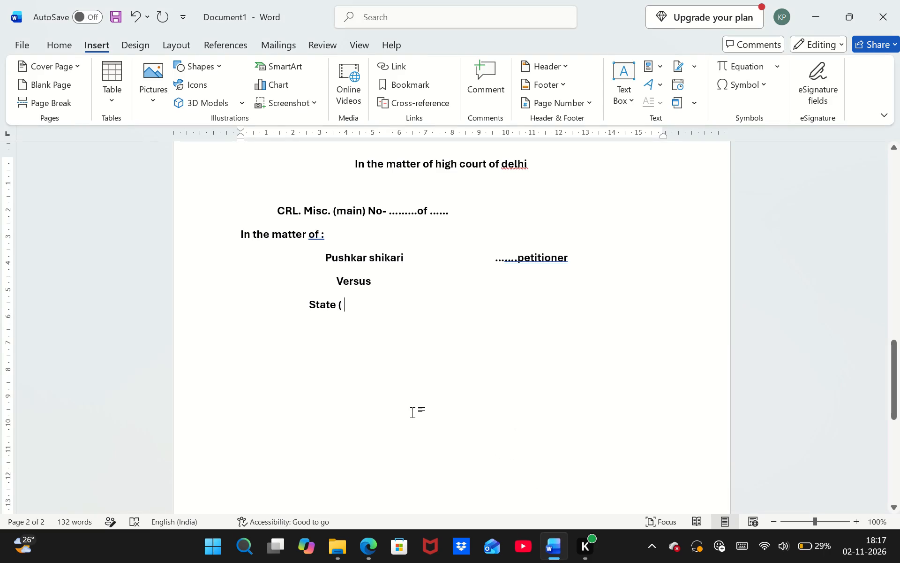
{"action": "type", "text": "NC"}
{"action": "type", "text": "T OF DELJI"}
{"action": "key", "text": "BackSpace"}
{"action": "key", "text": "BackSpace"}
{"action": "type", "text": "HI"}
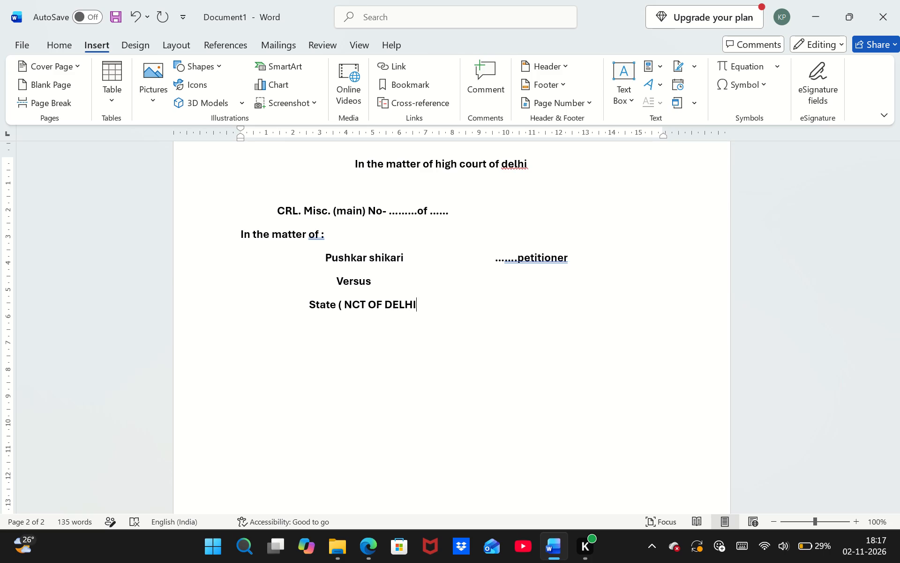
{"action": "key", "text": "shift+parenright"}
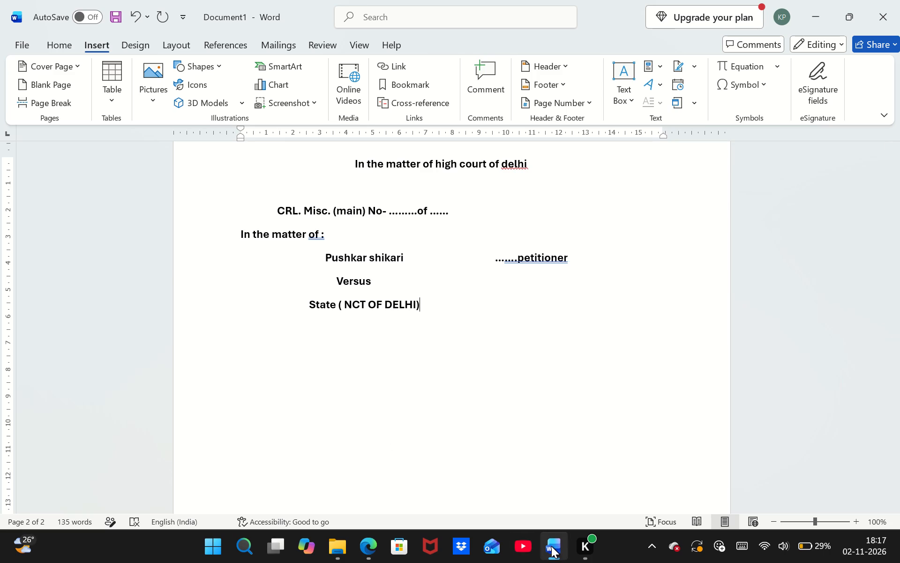
Check the respondent line in the petition PDF and append "& ANR" after "State ( NCT OF DELHI)" in the Word document.
{"action": "left_click", "coordinate": [551, 546]}
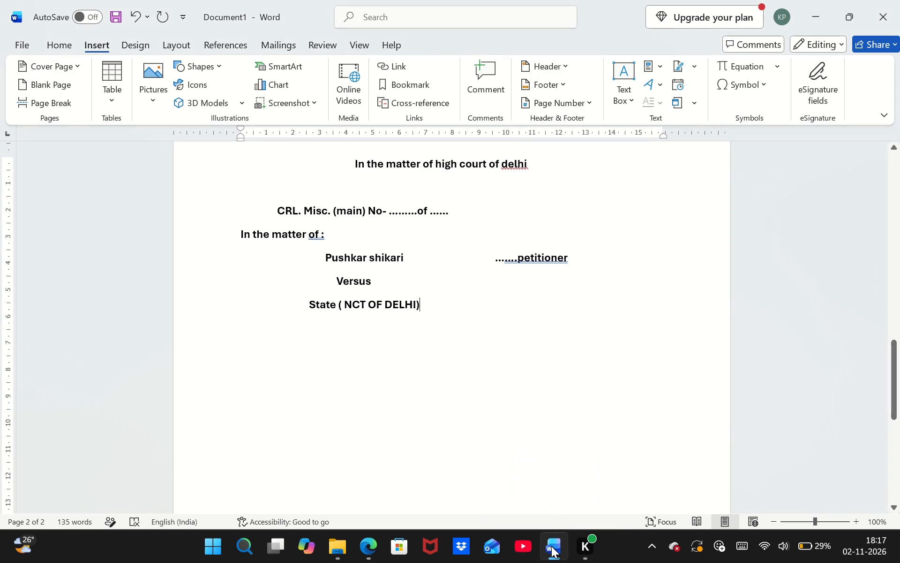
{"action": "left_click", "coordinate": [369, 548]}
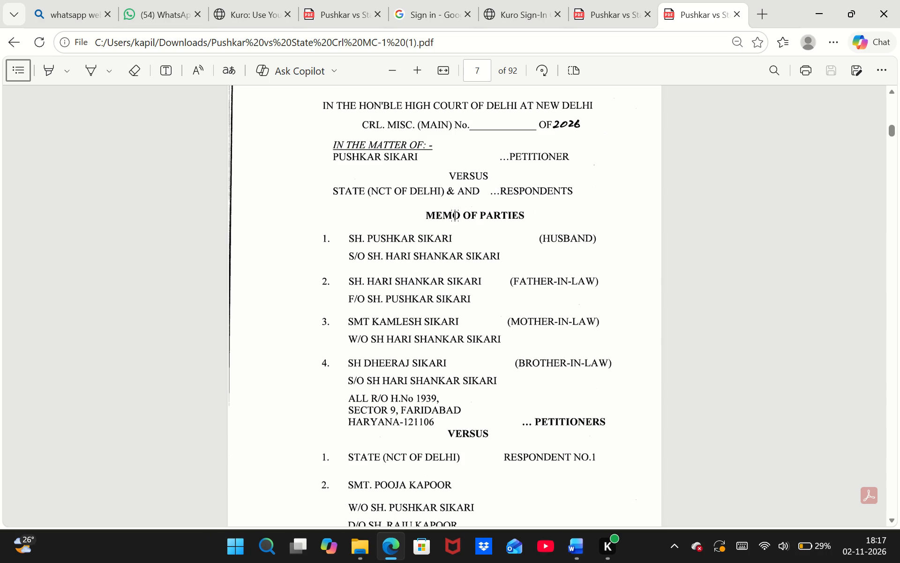
{"action": "left_click", "coordinate": [422, 216]}
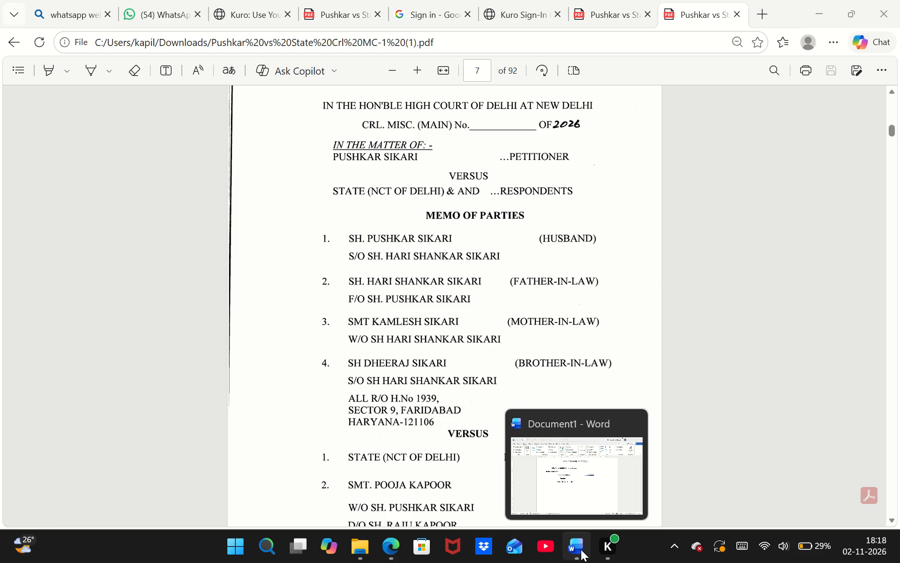
{"action": "left_click", "coordinate": [581, 549]}
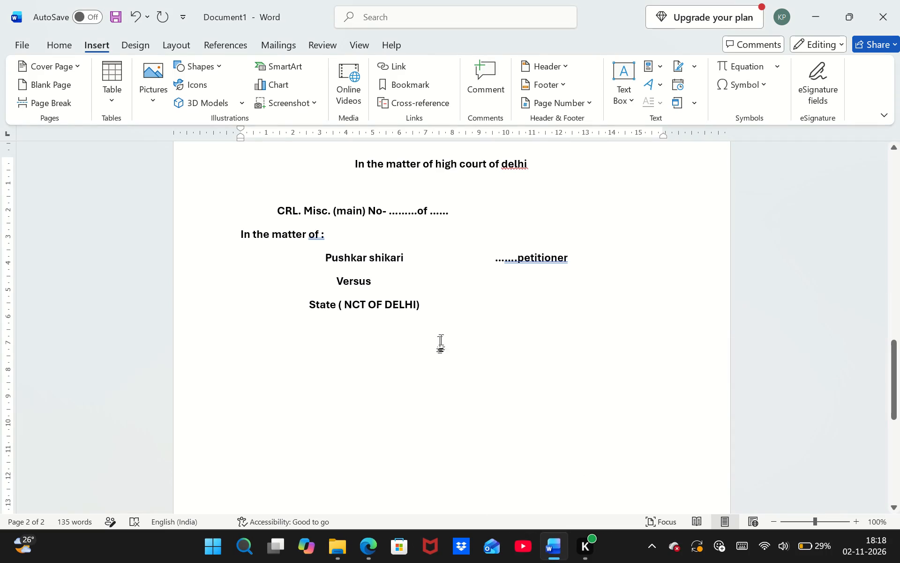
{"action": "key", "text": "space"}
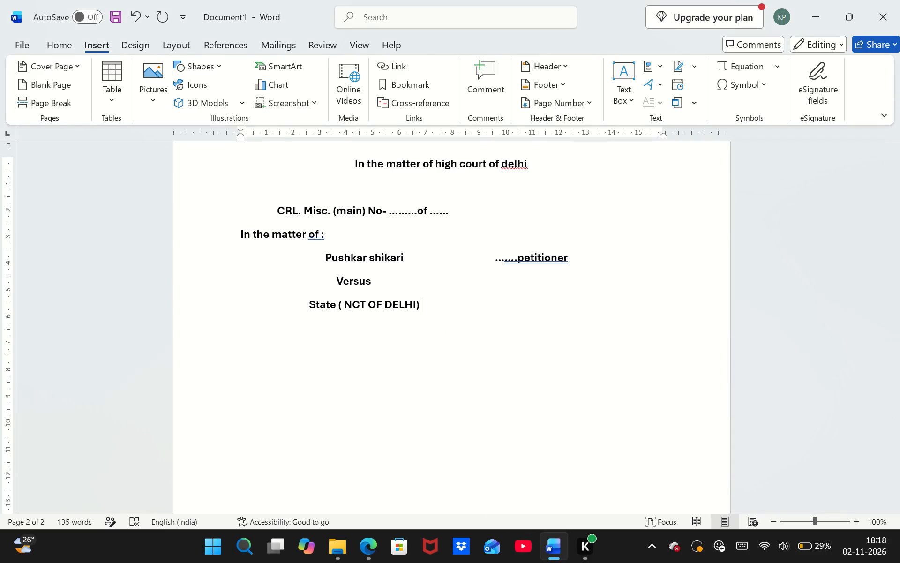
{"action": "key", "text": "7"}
{"action": "key", "text": "BackSpace"}
{"action": "key", "text": "shift+ampersand"}
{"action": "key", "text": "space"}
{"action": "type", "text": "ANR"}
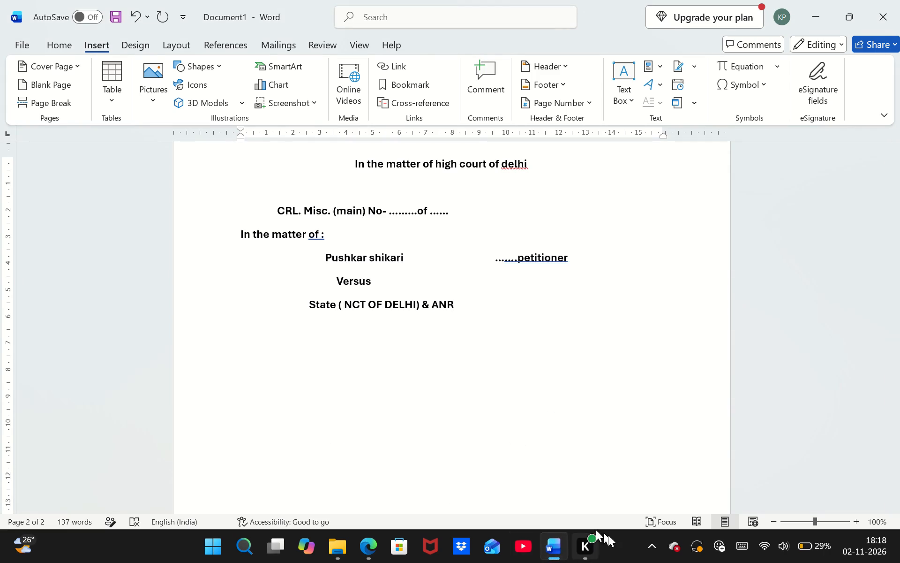
Check the respondent line in the petition PDF and add "........" after "& ANR" in the Word document, spaced well apart from it.
{"action": "left_click", "coordinate": [551, 544]}
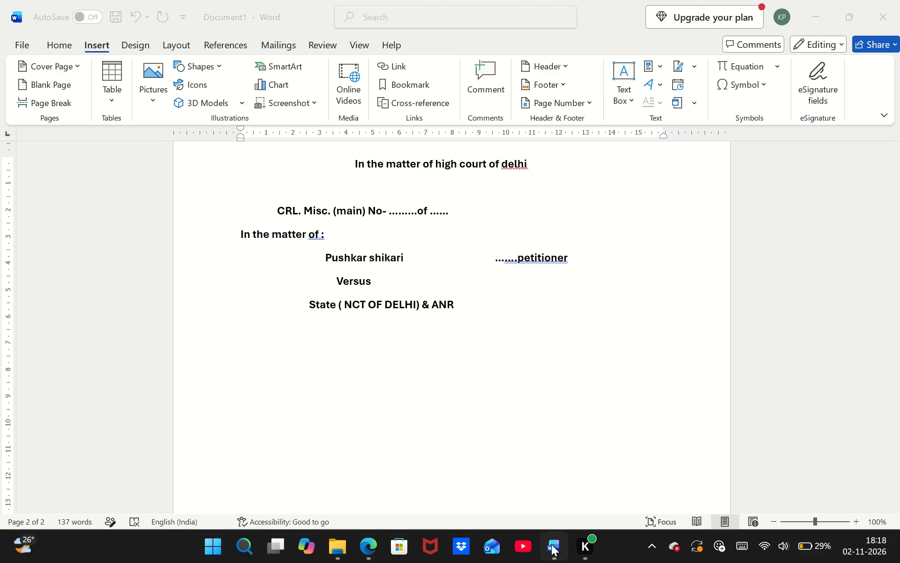
{"action": "left_click", "coordinate": [366, 542]}
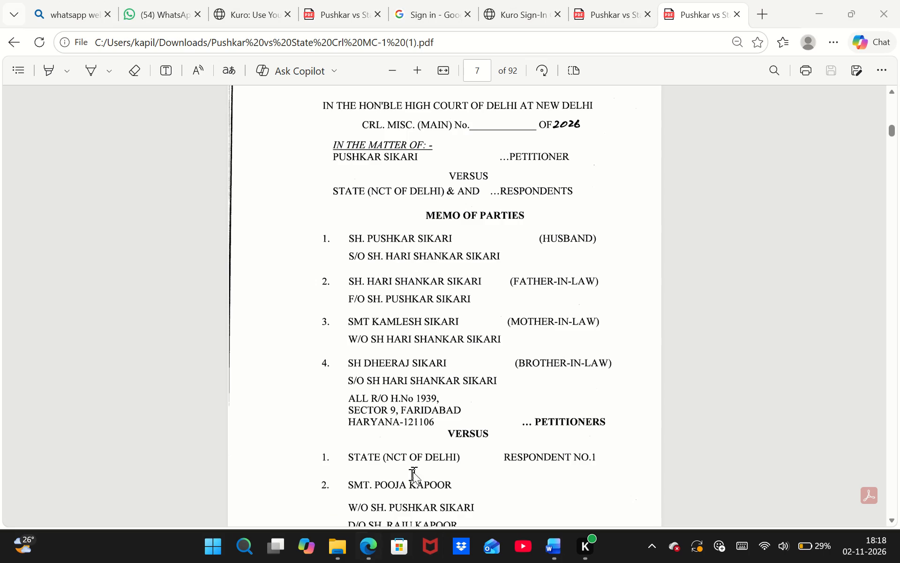
{"action": "left_click", "coordinate": [553, 545]}
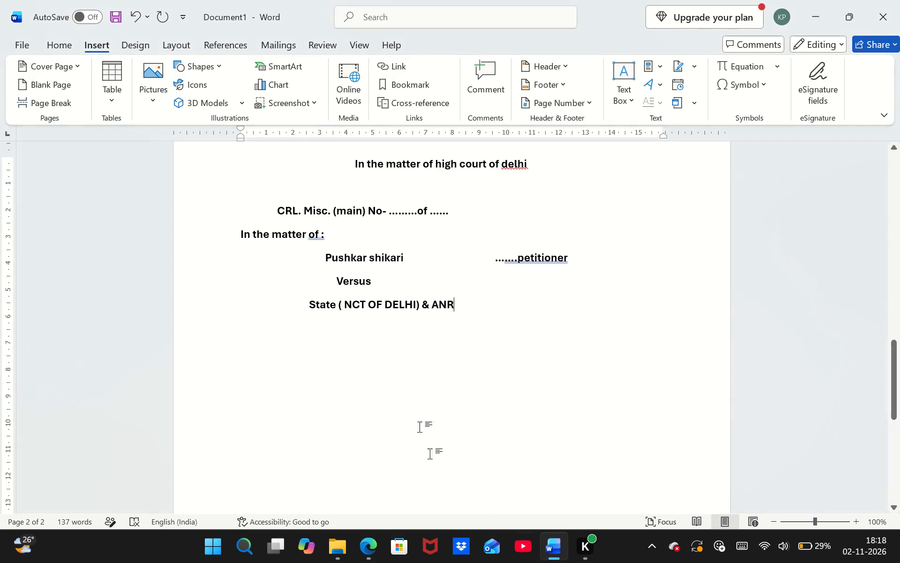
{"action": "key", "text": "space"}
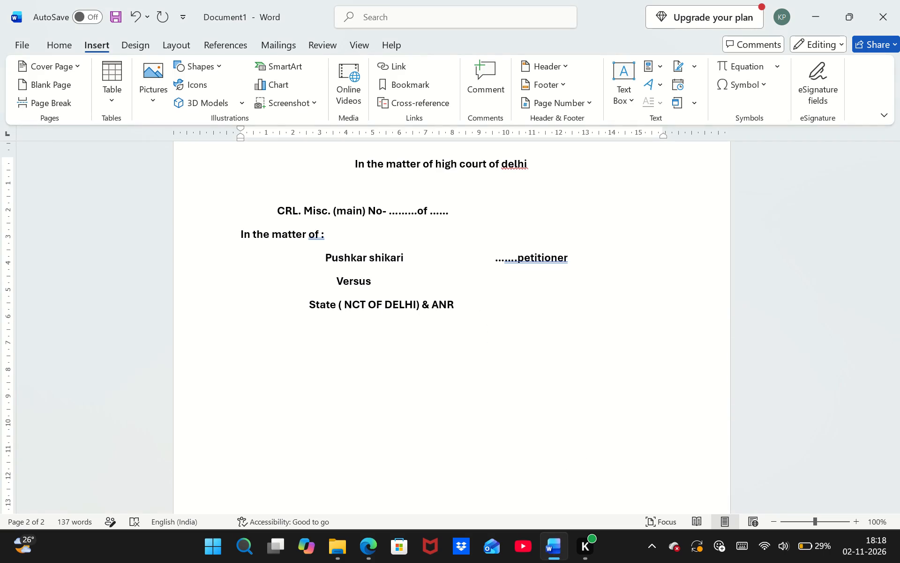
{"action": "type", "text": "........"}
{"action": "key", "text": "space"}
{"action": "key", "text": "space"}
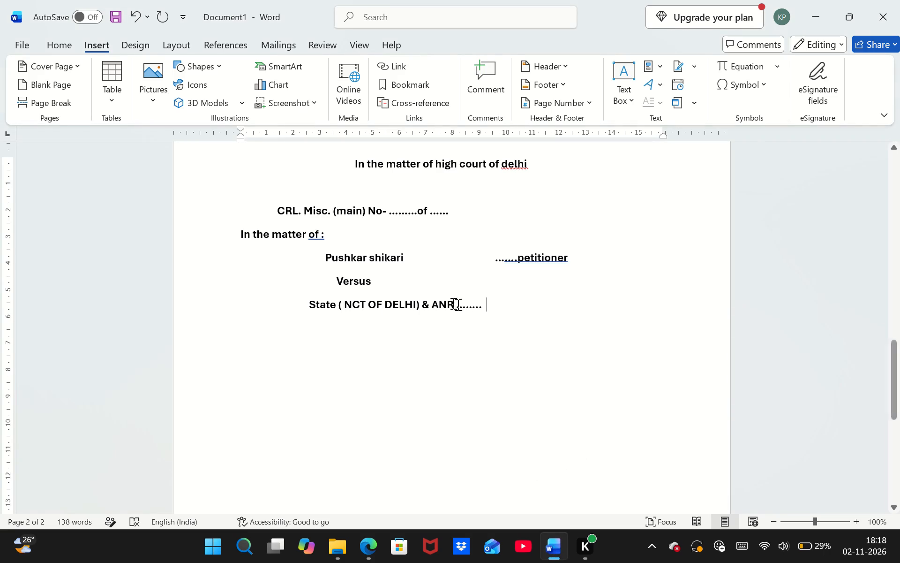
{"action": "left_click", "coordinate": [456, 306]}
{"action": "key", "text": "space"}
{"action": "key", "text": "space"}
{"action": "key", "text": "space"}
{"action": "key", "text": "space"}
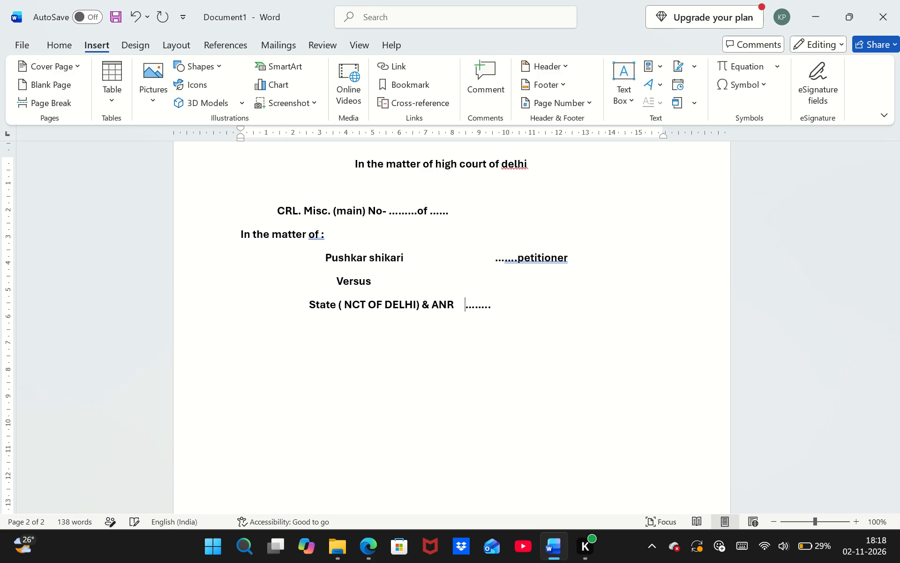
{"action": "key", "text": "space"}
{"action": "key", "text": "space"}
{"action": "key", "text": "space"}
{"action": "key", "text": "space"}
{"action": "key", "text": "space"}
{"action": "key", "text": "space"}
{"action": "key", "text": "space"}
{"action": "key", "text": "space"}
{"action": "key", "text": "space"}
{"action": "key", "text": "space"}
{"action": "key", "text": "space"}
Enter "Respondent" after the dots on the "State ( NCT OF DELHI) & ANR" line.
{"action": "left_click", "coordinate": [524, 308]}
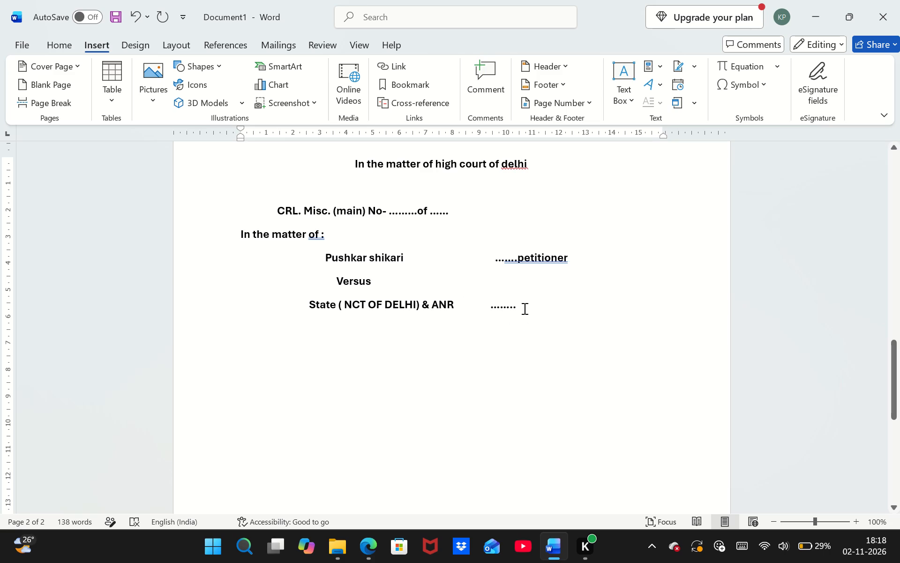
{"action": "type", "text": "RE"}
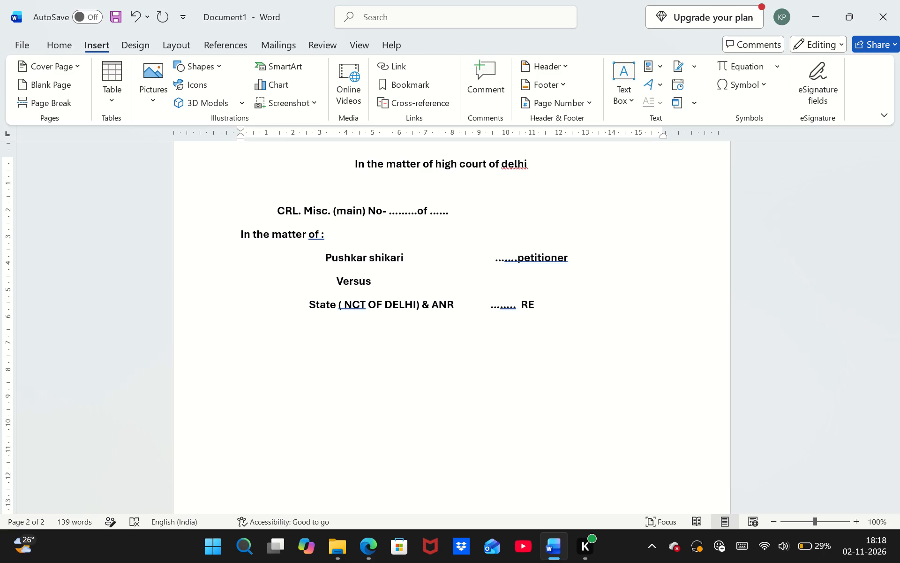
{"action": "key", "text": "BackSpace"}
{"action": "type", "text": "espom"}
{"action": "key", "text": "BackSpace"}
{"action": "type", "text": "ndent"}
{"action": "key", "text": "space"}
Add an indented "Memo Of Parties" heading on a new line below the respondent line, following the petition PDF.
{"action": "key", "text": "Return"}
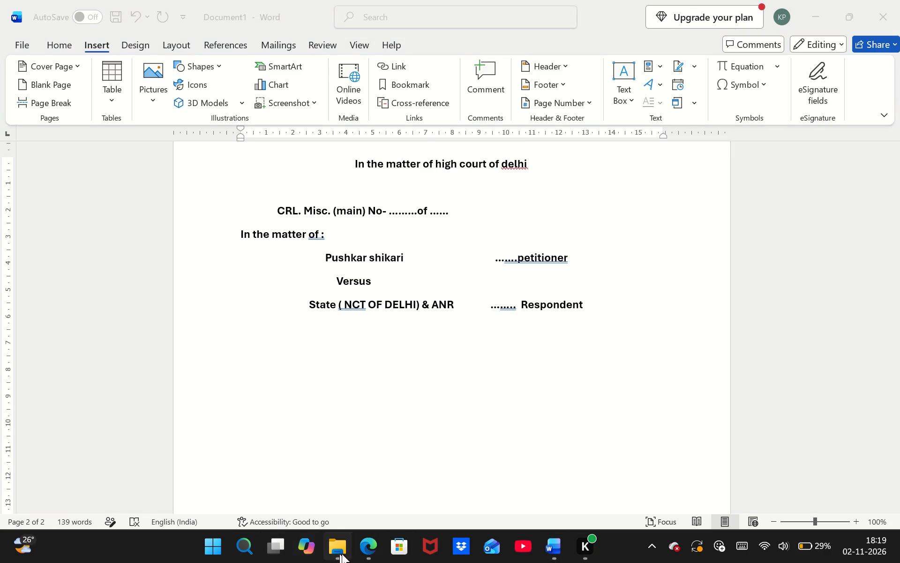
{"action": "left_click", "coordinate": [374, 549]}
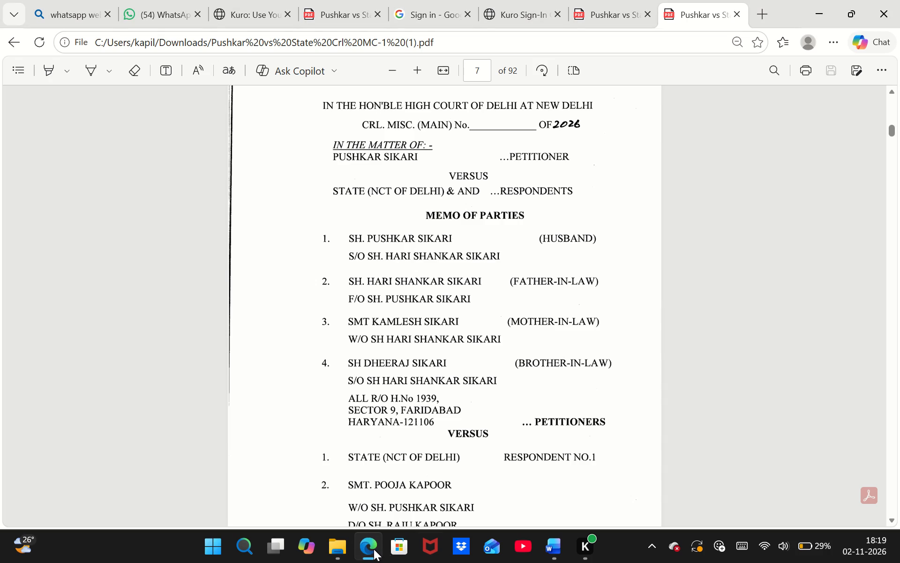
{"action": "left_click", "coordinate": [558, 557]}
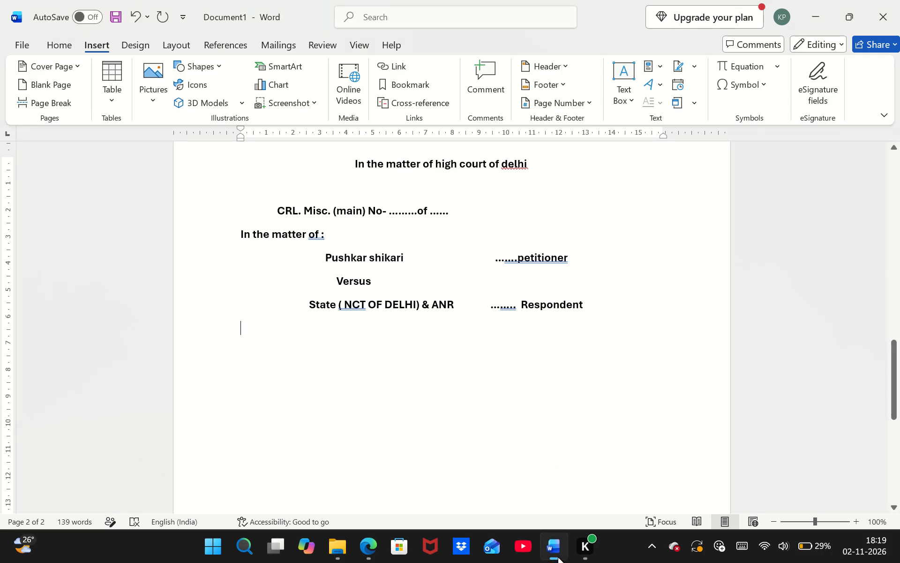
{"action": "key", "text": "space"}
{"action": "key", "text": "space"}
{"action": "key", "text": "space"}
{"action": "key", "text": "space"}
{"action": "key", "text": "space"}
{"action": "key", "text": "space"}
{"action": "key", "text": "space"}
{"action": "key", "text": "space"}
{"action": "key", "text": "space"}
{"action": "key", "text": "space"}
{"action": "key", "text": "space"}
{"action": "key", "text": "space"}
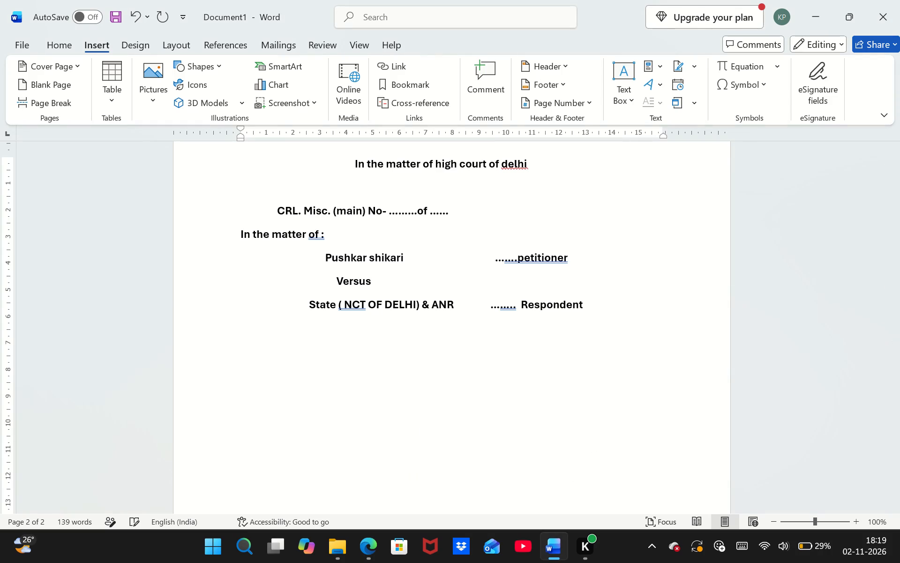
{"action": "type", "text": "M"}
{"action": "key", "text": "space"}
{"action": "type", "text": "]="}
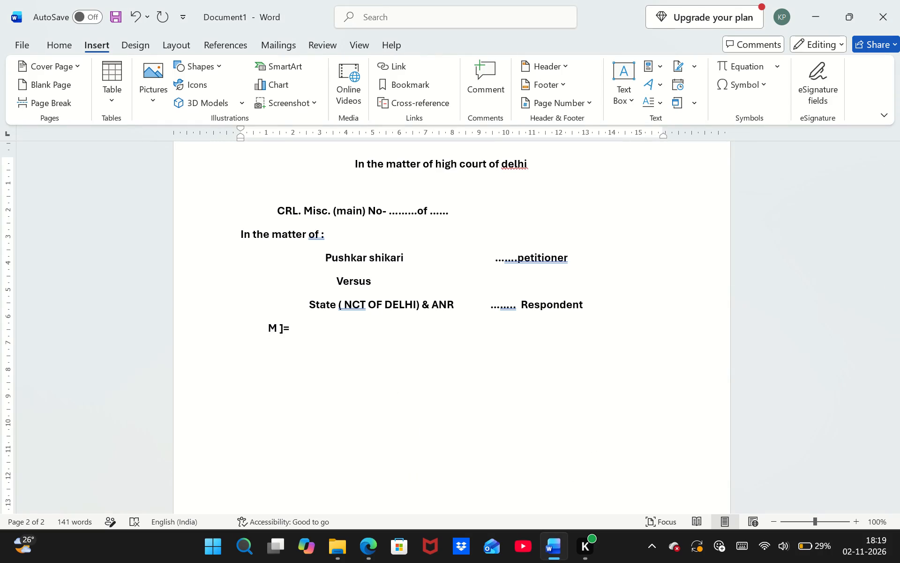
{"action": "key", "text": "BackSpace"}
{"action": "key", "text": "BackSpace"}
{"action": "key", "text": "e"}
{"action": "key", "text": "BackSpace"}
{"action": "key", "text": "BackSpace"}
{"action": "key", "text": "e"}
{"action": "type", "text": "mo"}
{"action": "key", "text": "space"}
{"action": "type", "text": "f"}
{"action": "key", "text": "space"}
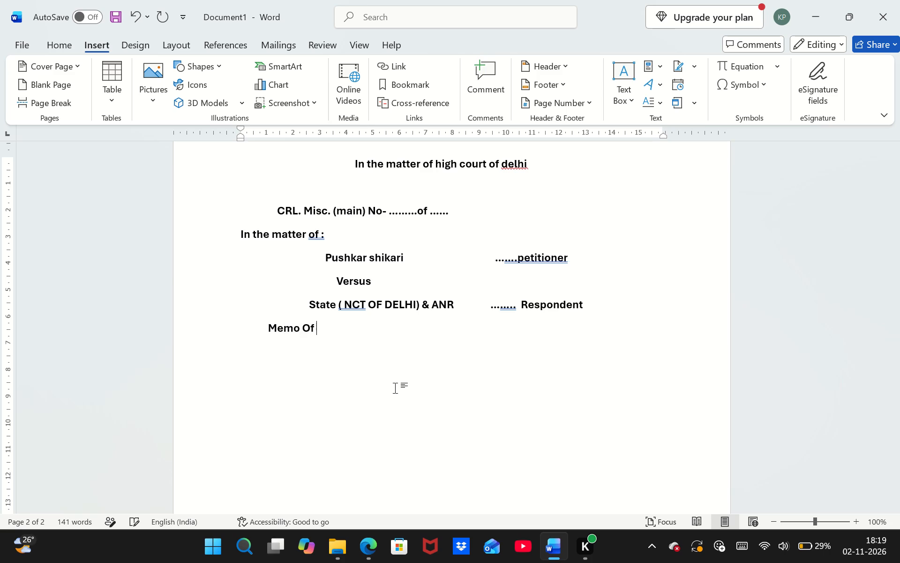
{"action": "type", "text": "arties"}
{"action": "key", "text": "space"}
Indent "Memo Of Parties" further with spaces so it sits roughly centred beneath the parties' lines.
{"action": "left_click", "coordinate": [261, 329]}
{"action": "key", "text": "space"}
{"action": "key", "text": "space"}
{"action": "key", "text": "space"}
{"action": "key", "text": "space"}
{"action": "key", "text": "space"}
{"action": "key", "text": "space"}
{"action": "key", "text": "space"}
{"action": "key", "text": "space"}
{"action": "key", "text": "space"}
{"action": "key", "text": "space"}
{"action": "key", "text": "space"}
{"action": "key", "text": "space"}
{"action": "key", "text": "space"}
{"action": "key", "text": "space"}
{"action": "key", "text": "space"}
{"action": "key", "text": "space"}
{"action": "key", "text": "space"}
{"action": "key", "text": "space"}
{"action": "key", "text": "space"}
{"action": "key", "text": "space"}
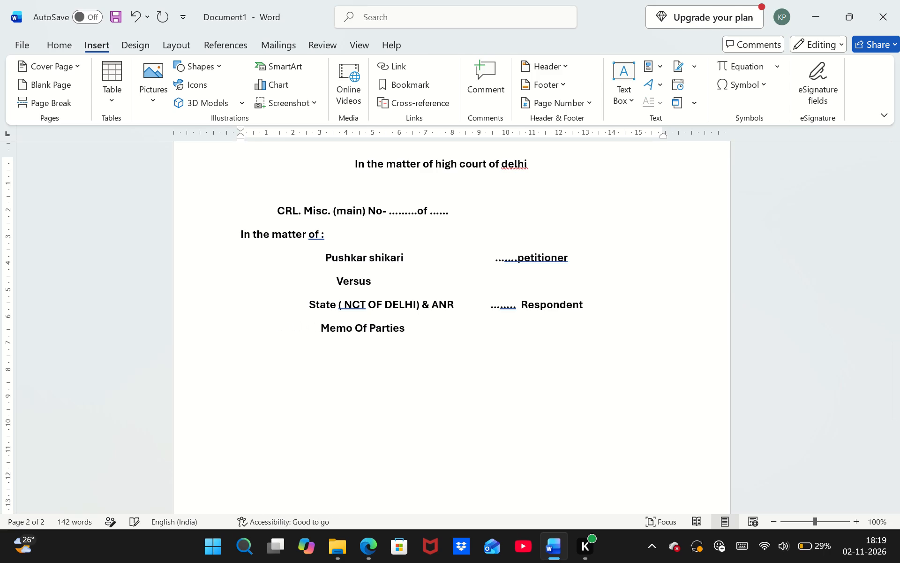
Set the font size of the "Memo Of Parties" line to 14.
{"action": "left_click_drag", "start_coordinate": [261, 329], "coordinate": [440, 327]}
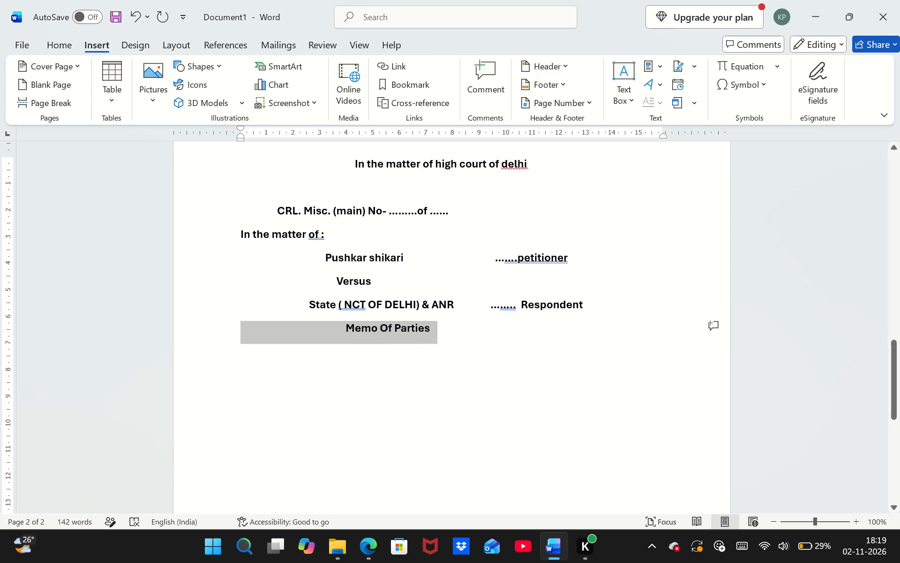
{"action": "left_click_drag", "start_coordinate": [440, 327], "coordinate": [474, 327]}
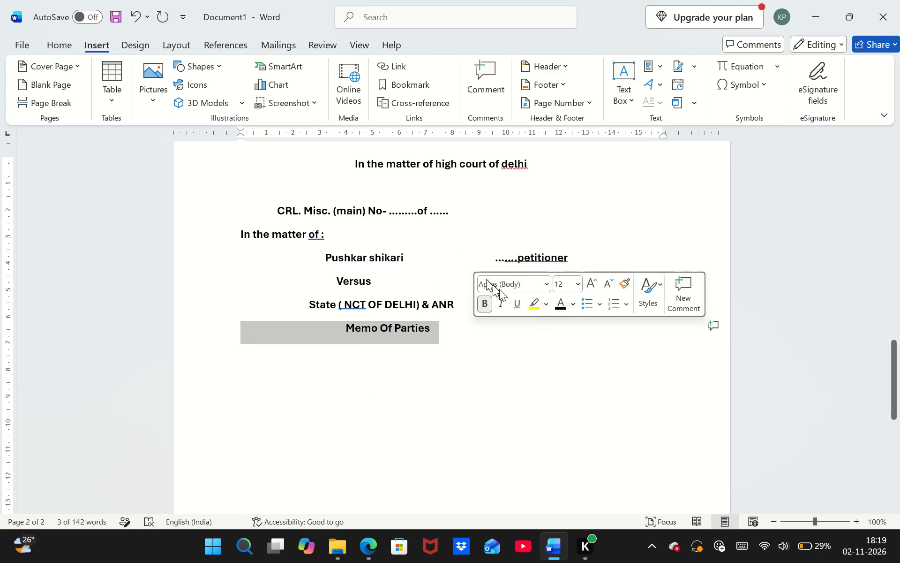
{"action": "left_click", "coordinate": [579, 285]}
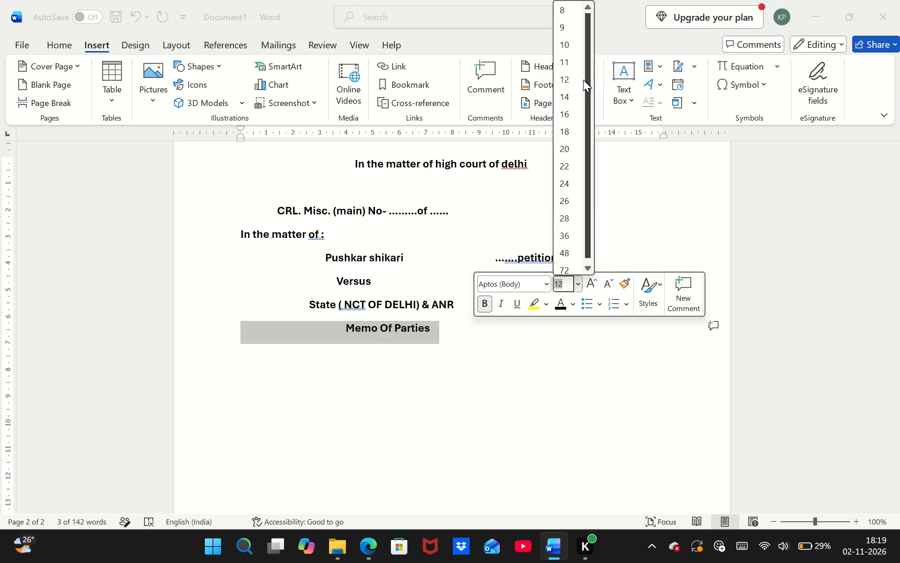
{"action": "left_click", "coordinate": [571, 98]}
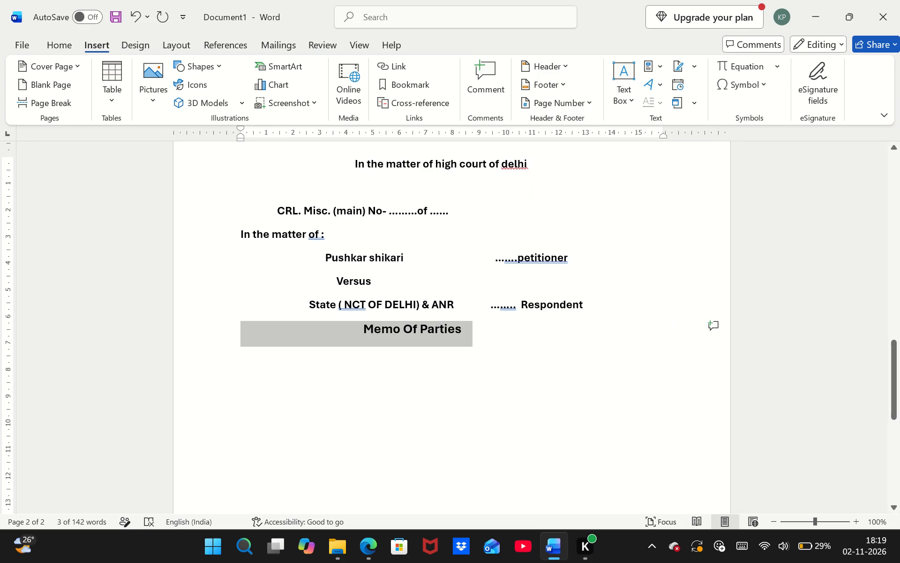
{"action": "left_click", "coordinate": [477, 334]}
{"action": "left_click_drag", "start_coordinate": [356, 337], "coordinate": [398, 334]}
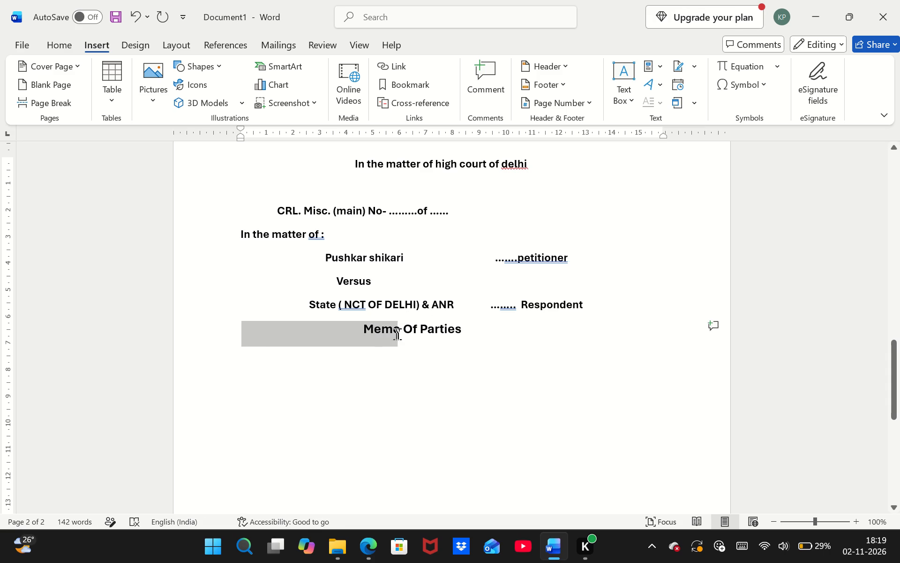
{"action": "left_click_drag", "start_coordinate": [398, 334], "coordinate": [495, 346]}
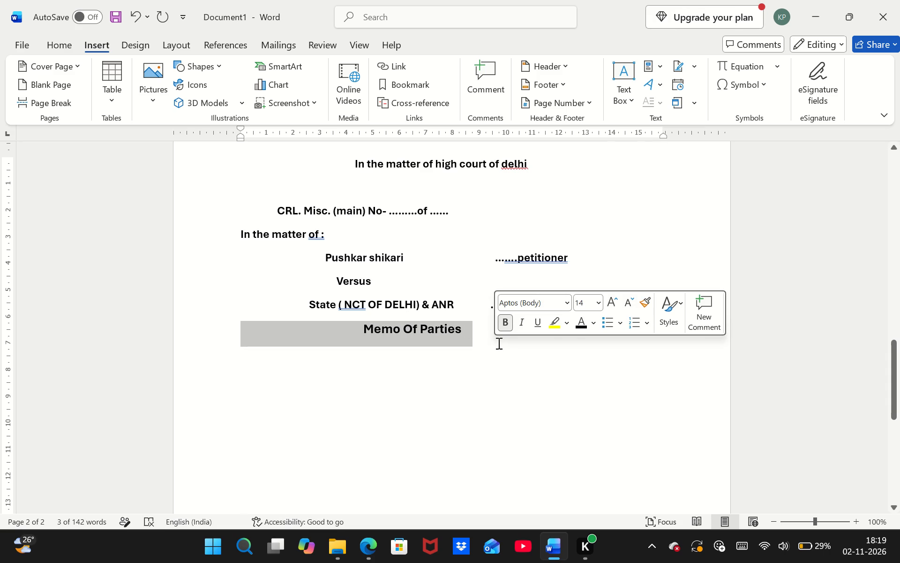
Start a new line below "Memo Of Parties" and set its font size to 12.
{"action": "left_click", "coordinate": [498, 342]}
{"action": "key", "text": "Return"}
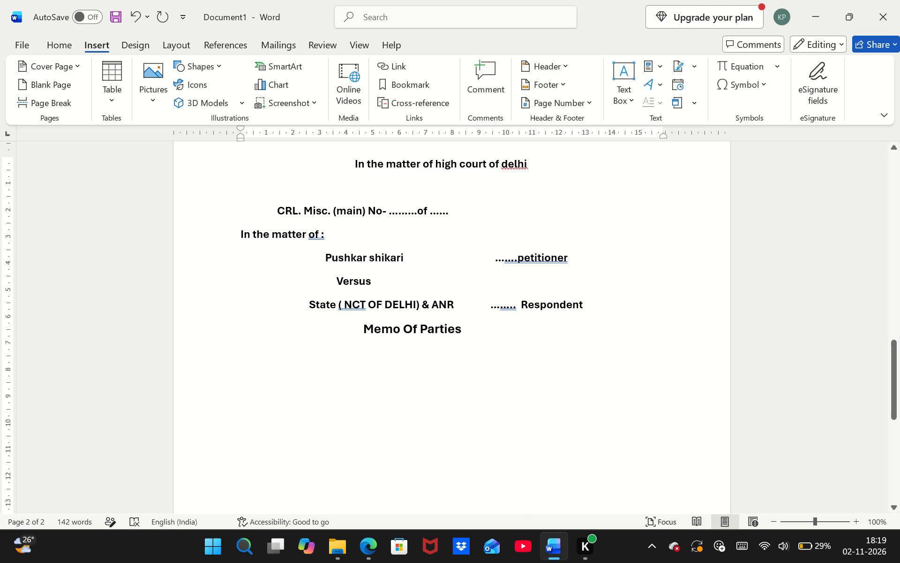
{"action": "right_click", "coordinate": [330, 362]}
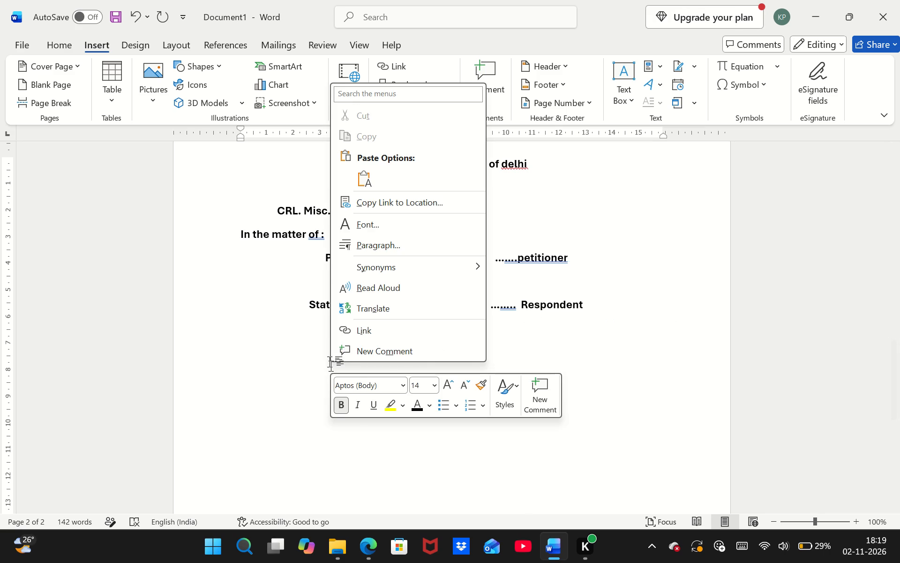
{"action": "left_click", "coordinate": [435, 388]}
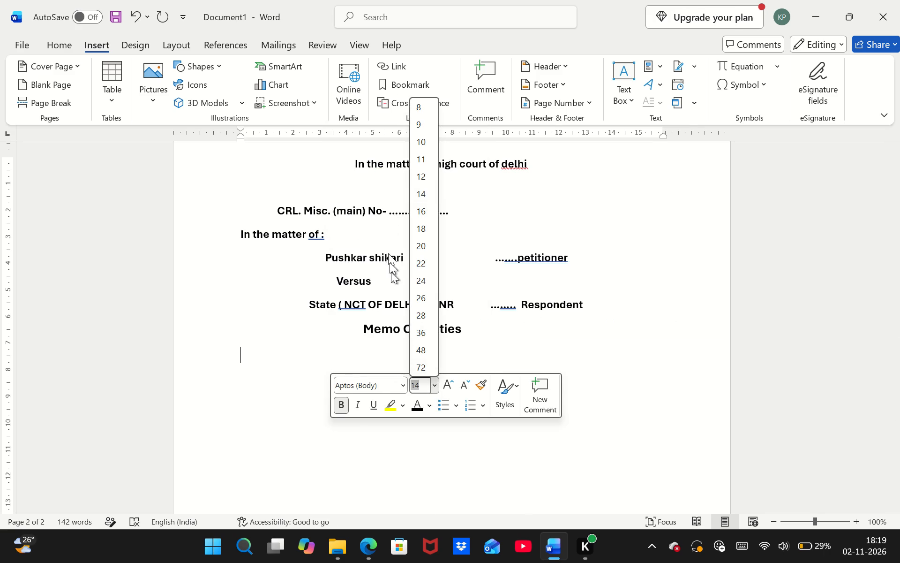
{"action": "left_click", "coordinate": [421, 178]}
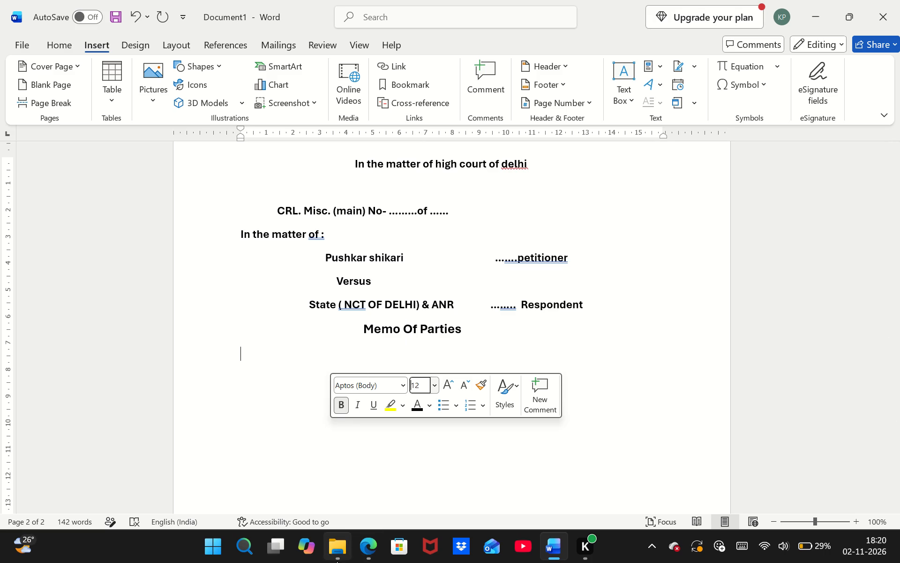
Start a numbered list below "Memo Of Parties" and enter the first petitioner's surname as item 1, following the petition PDF.
{"action": "left_click", "coordinate": [369, 543]}
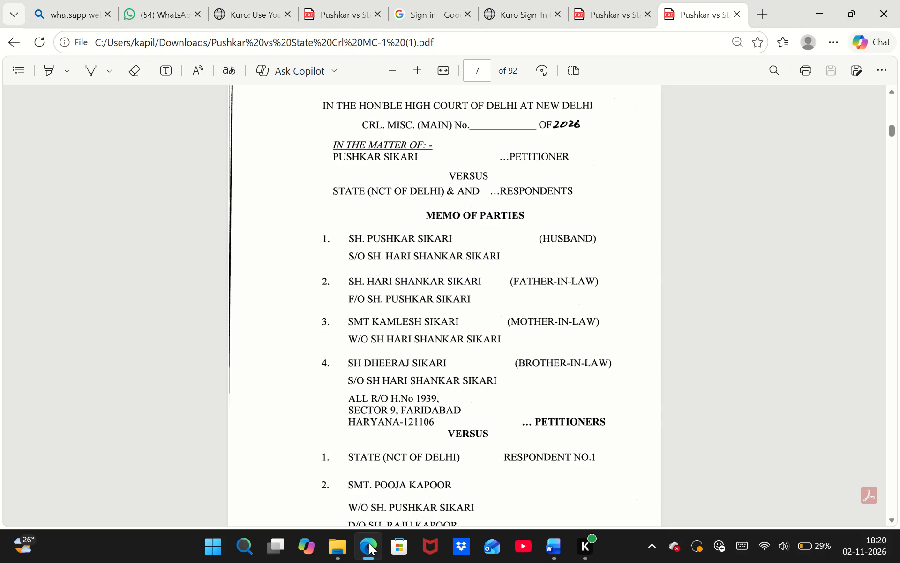
{"action": "left_click", "coordinate": [558, 548]}
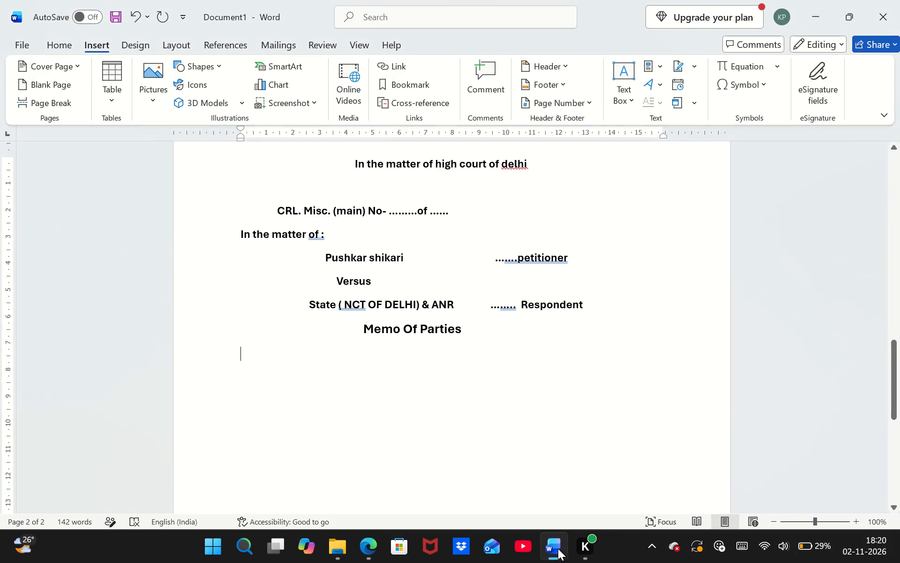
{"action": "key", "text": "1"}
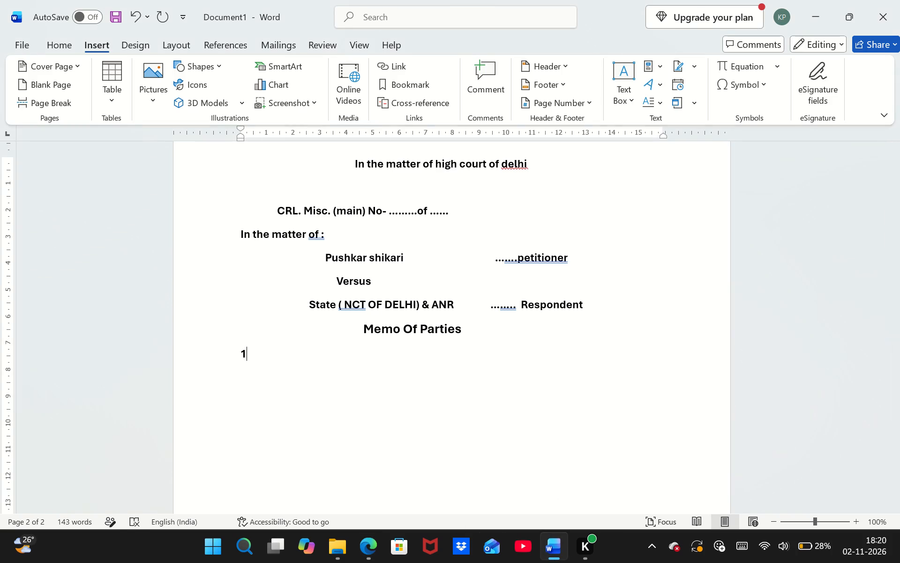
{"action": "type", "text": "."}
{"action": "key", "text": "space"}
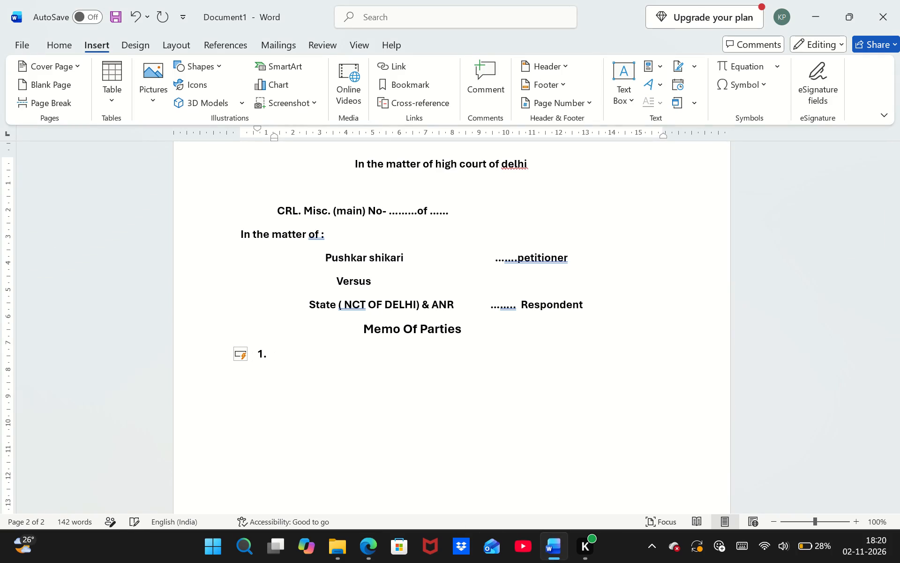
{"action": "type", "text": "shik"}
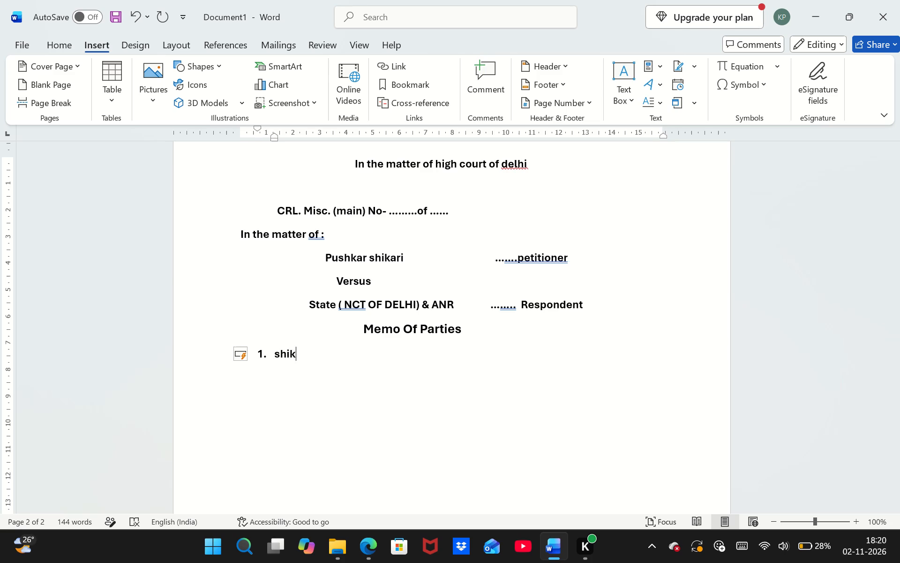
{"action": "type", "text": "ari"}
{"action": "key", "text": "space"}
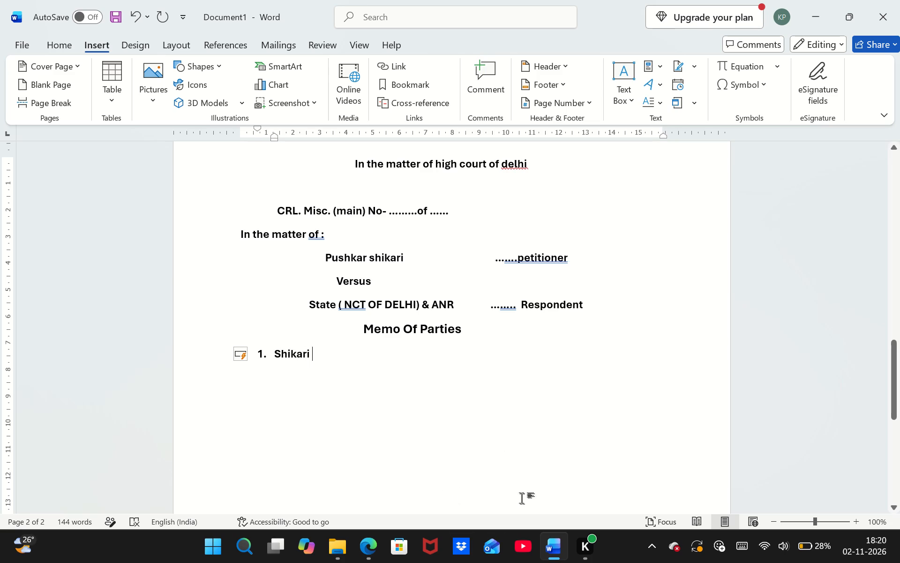
Check the petition PDF and insert the first petitioner's given name before the surname in item 1.
{"action": "left_click", "coordinate": [367, 552]}
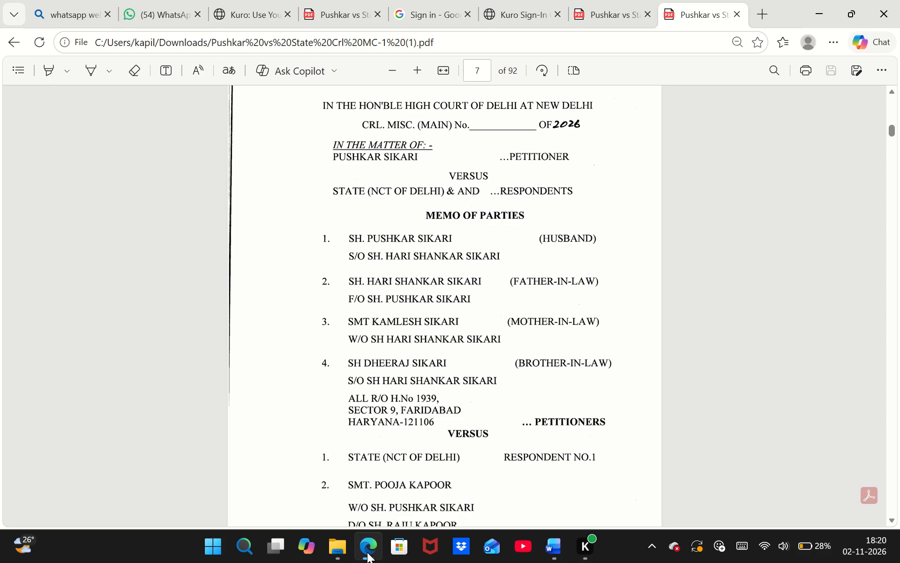
{"action": "left_click", "coordinate": [560, 548]}
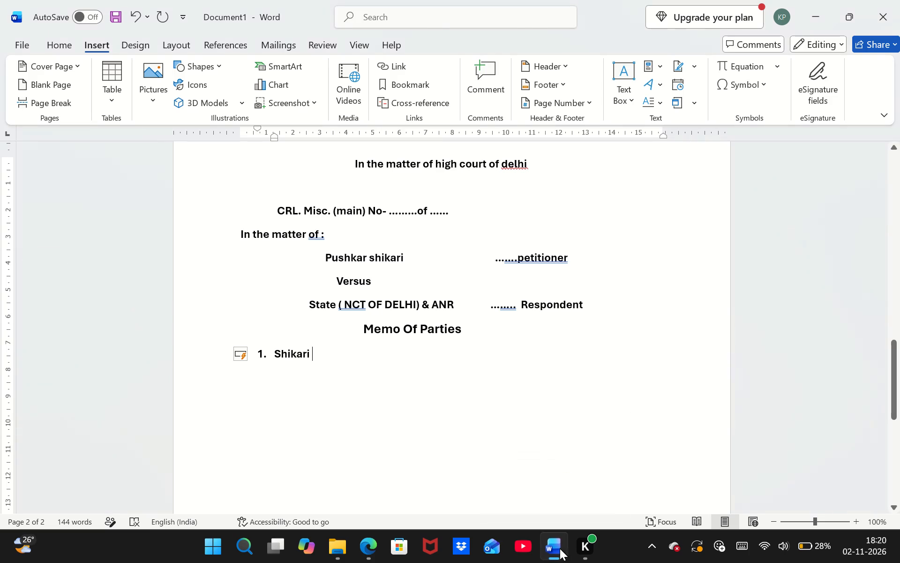
{"action": "left_click", "coordinate": [271, 355]}
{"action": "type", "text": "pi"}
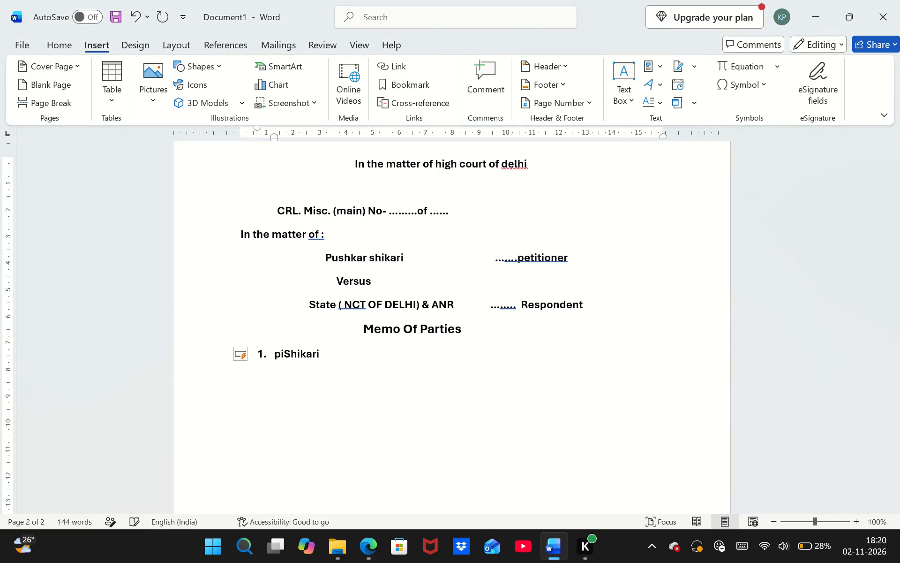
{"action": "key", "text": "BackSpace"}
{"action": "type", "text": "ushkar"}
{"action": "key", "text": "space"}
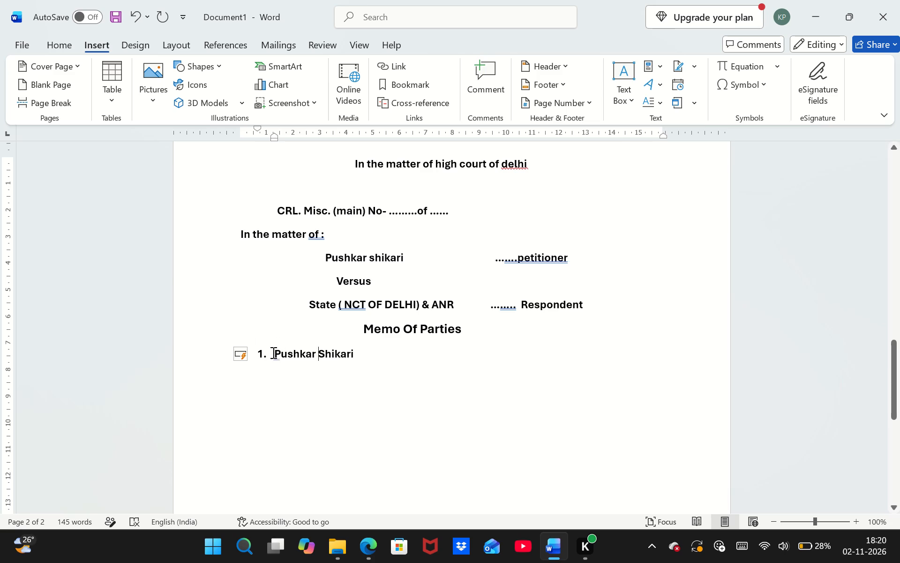
Add the title "Sh." in front of the petitioner's name in item 1 and return to the line's end.
{"action": "left_click", "coordinate": [272, 352]}
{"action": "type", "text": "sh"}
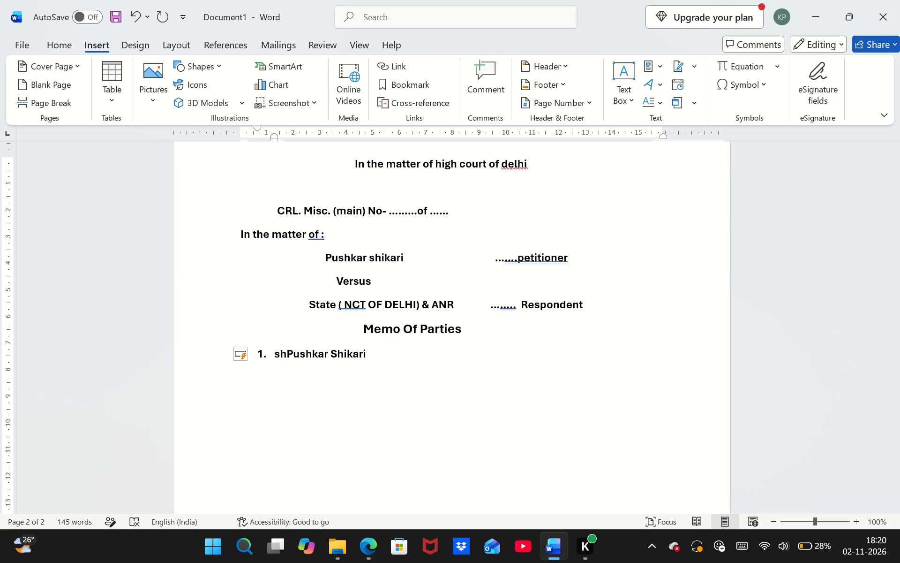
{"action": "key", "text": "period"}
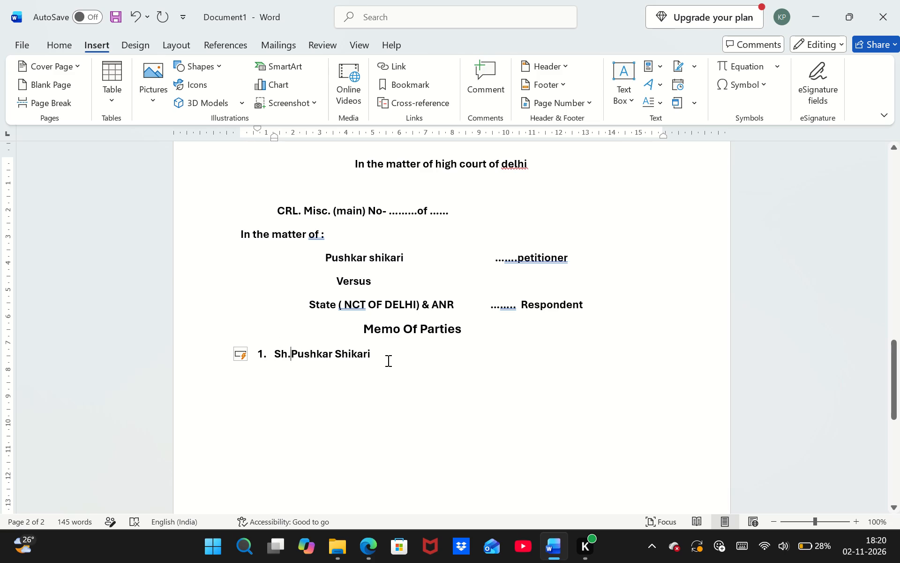
{"action": "left_click", "coordinate": [384, 357]}
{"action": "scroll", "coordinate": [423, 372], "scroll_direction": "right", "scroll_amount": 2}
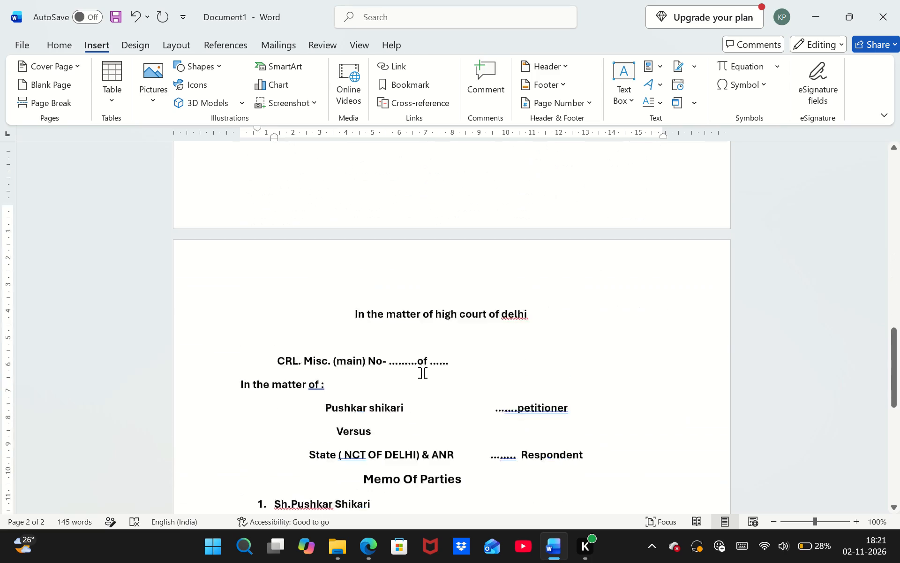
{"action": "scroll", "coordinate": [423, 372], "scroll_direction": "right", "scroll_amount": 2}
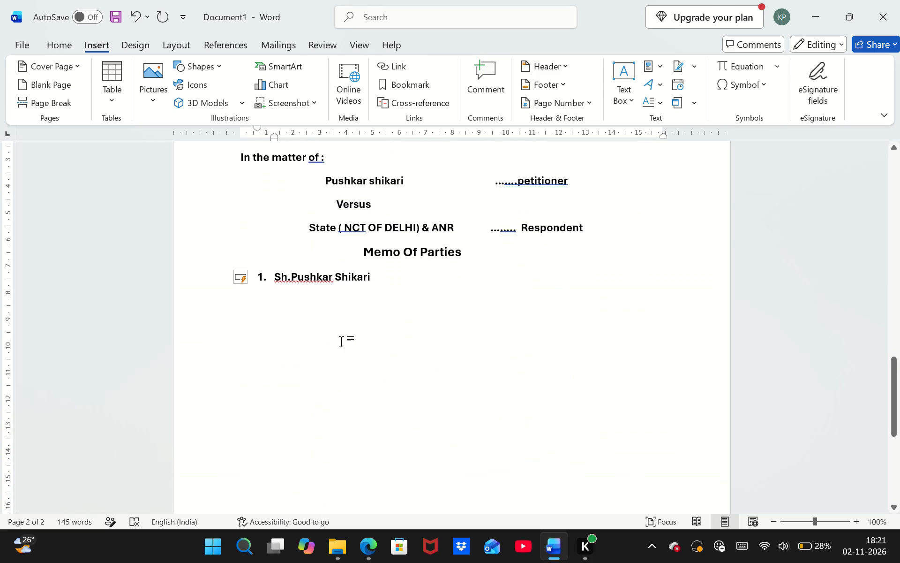
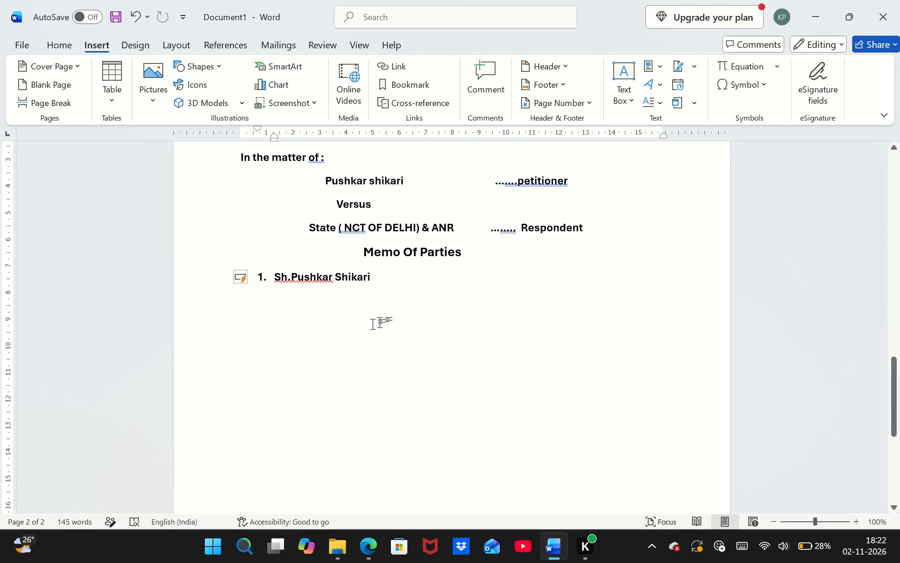
Check the petition PDF and begin an unnumbered line under item 1 in Word with "s/o shri".
{"action": "left_click", "coordinate": [399, 281]}
{"action": "left_click", "coordinate": [372, 550]}
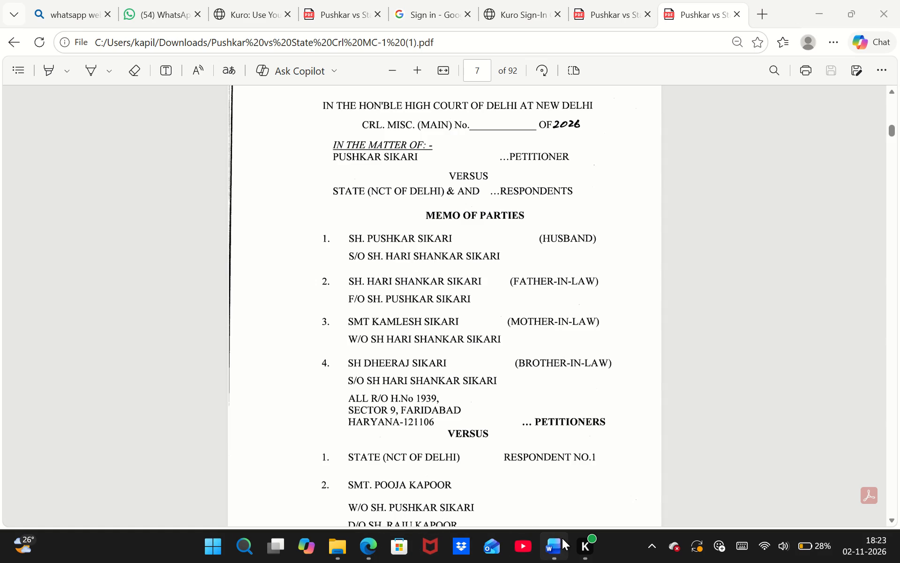
{"action": "left_click", "coordinate": [555, 548]}
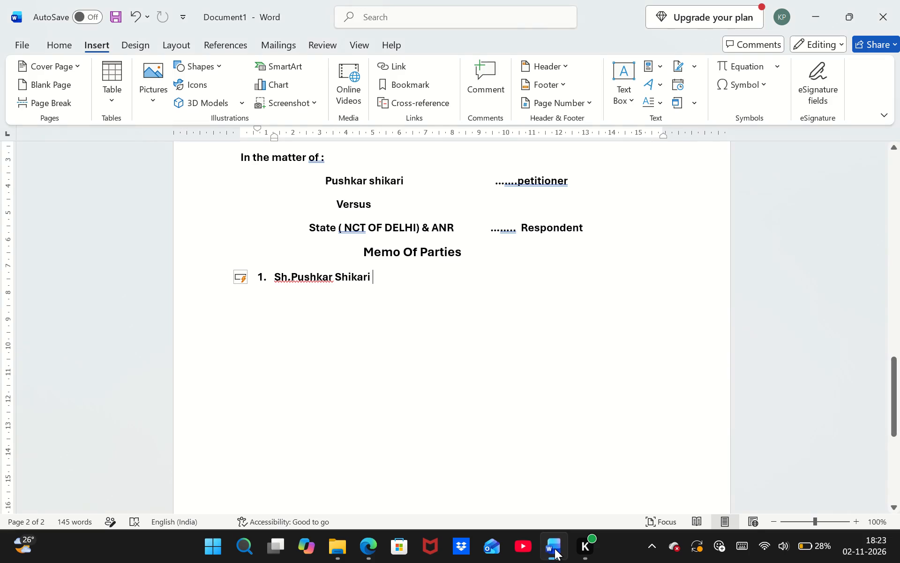
{"action": "key", "text": "Return"}
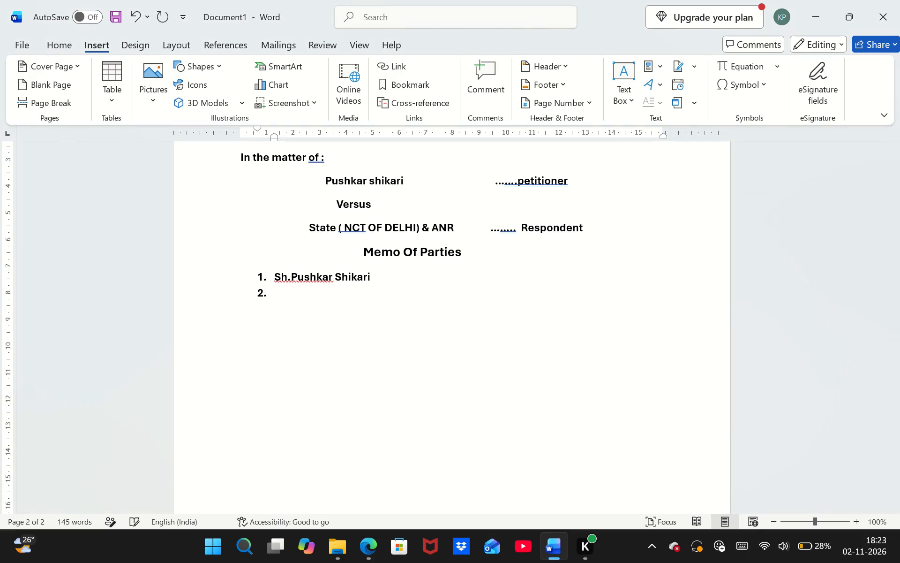
{"action": "key", "text": "BackSpace"}
{"action": "key", "text": "Return"}
{"action": "key", "text": "BackSpace"}
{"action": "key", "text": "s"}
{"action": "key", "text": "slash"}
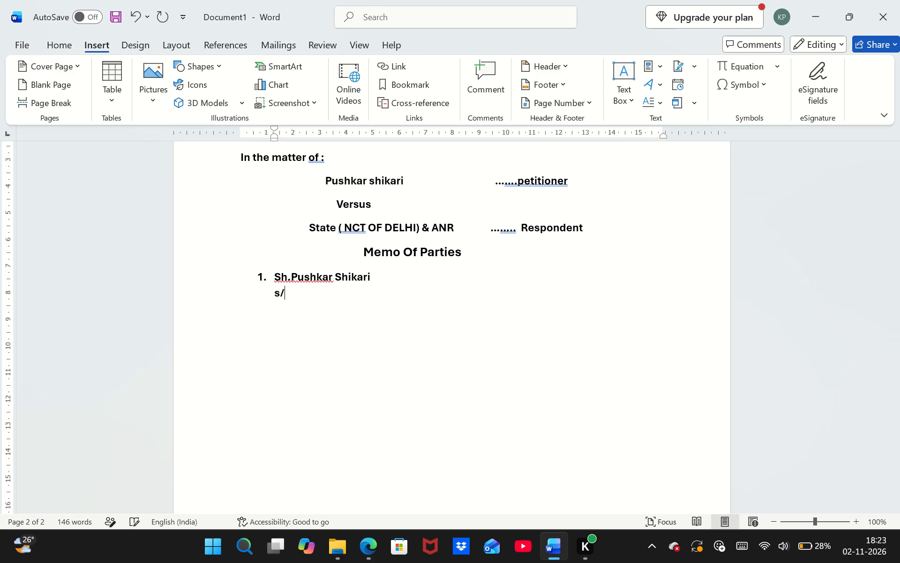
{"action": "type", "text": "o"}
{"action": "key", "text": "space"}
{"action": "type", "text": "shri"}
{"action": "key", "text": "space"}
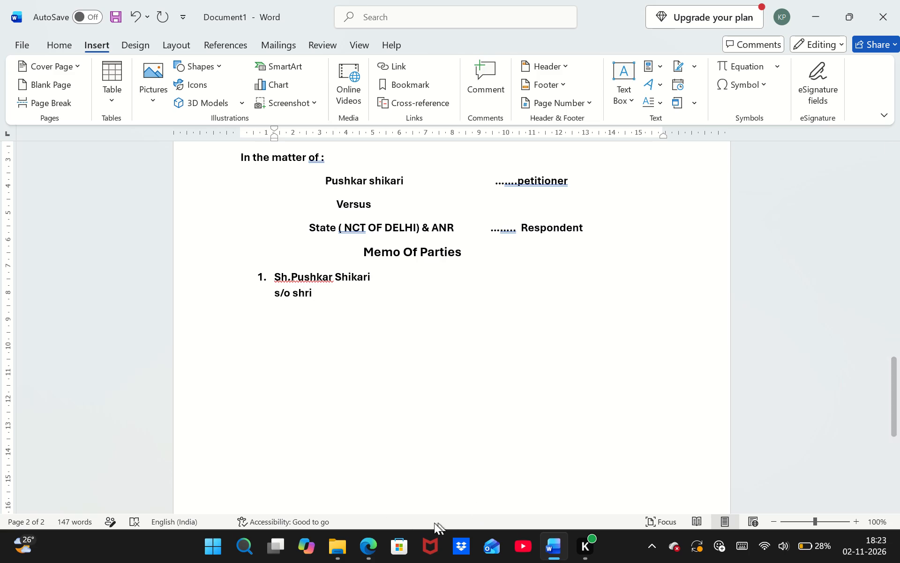
Copy the name of the first petitioner's father from the petition PDF and paste it after "s/o shri" in Word.
{"action": "left_click", "coordinate": [376, 549]}
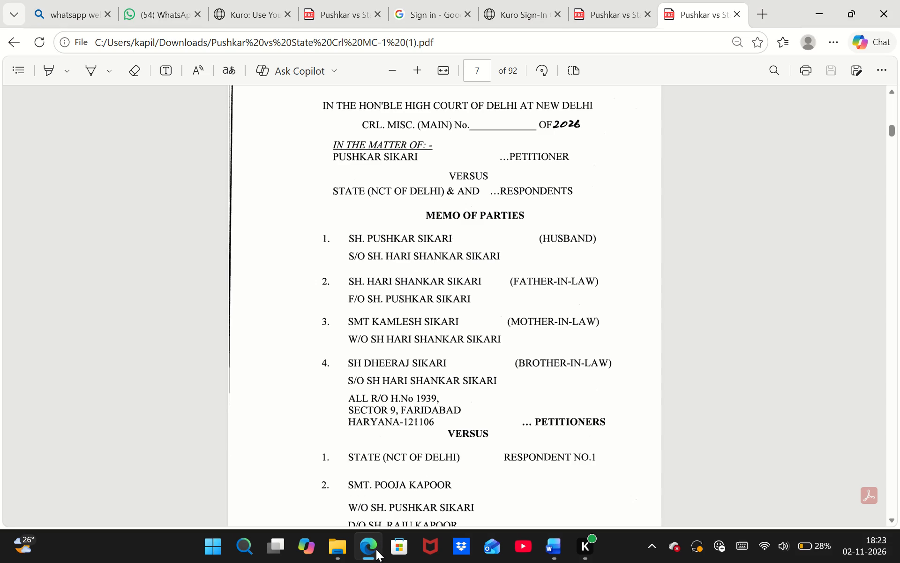
{"action": "scroll", "coordinate": [406, 273], "scroll_direction": "left", "scroll_amount": 1}
{"action": "scroll", "coordinate": [370, 255], "scroll_direction": "left", "scroll_amount": 1}
{"action": "left_click_drag", "start_coordinate": [384, 255], "coordinate": [506, 265]}
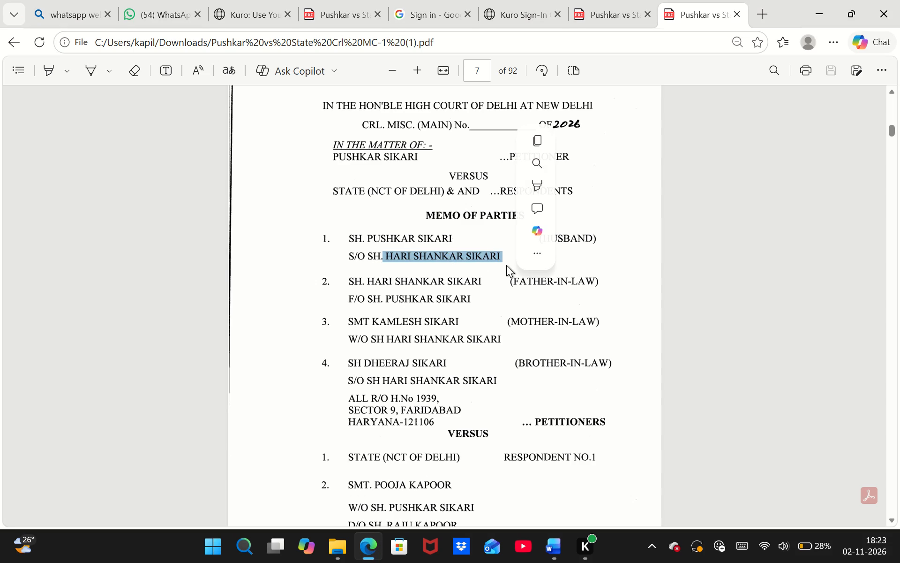
{"action": "left_click", "coordinate": [542, 145]}
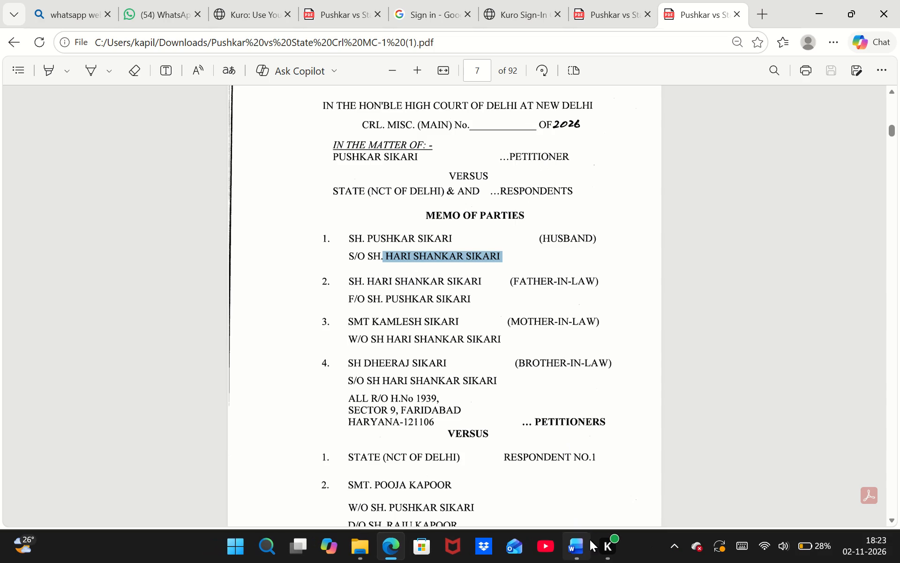
{"action": "left_click", "coordinate": [579, 549]}
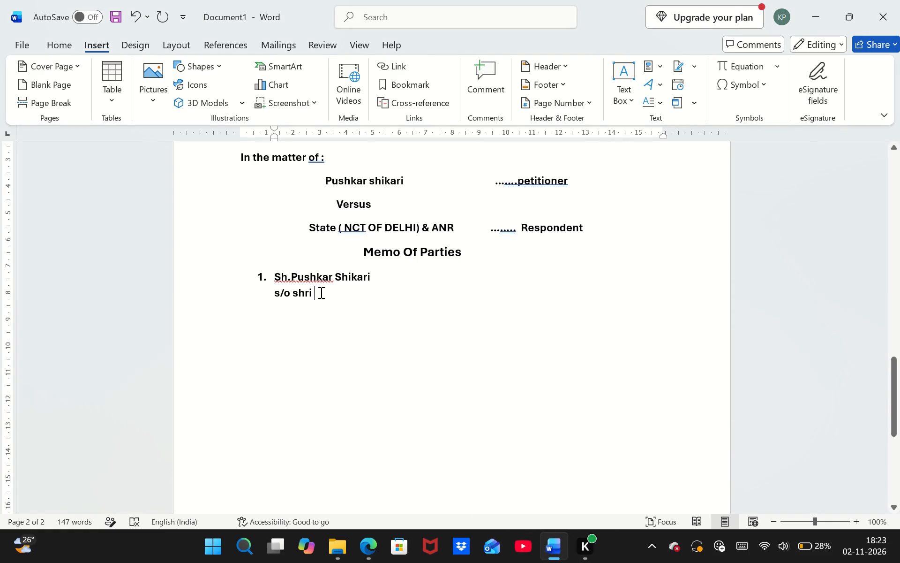
{"action": "key", "text": "ctrl+v"}
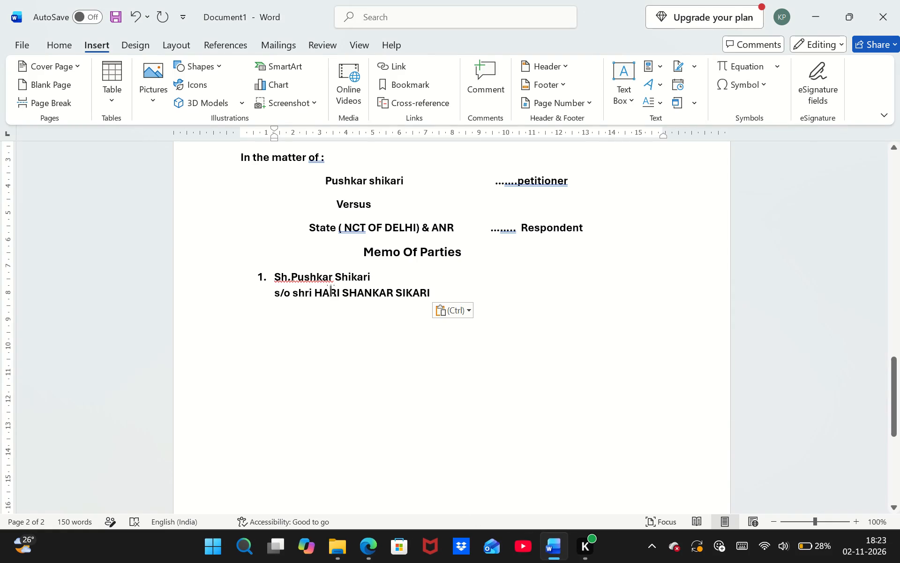
Reduce the font size of the pasted father's name to 11.
{"action": "left_click_drag", "start_coordinate": [314, 290], "coordinate": [400, 294]}
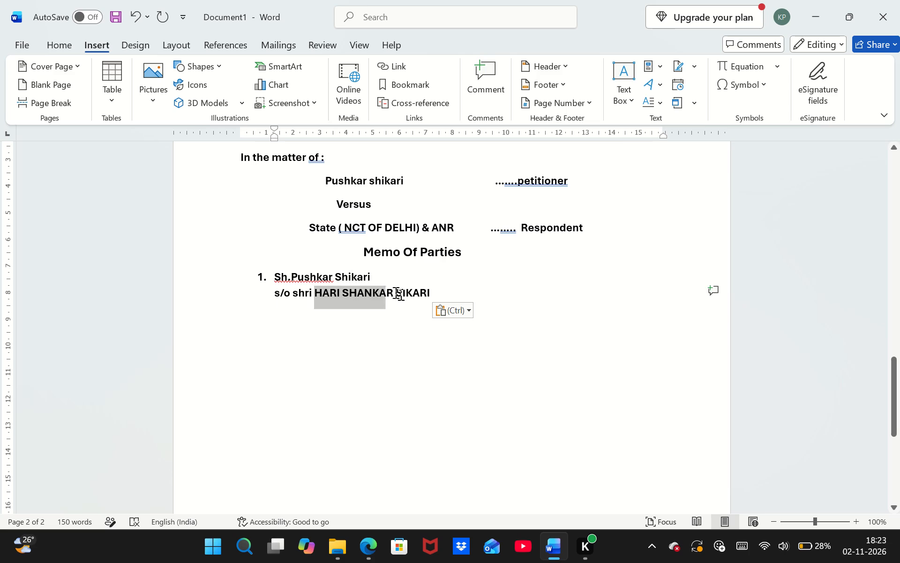
{"action": "left_click_drag", "start_coordinate": [400, 294], "coordinate": [432, 299]}
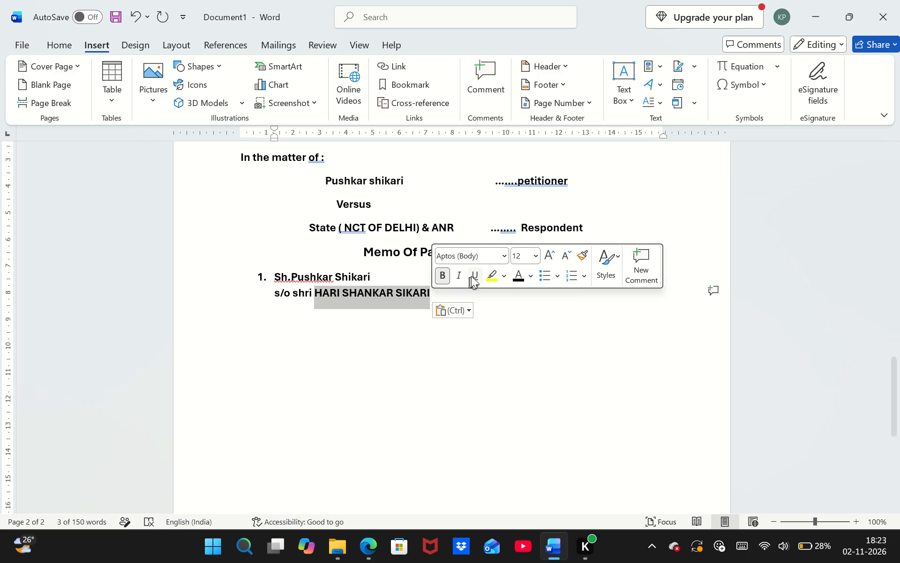
{"action": "left_click", "coordinate": [534, 274]}
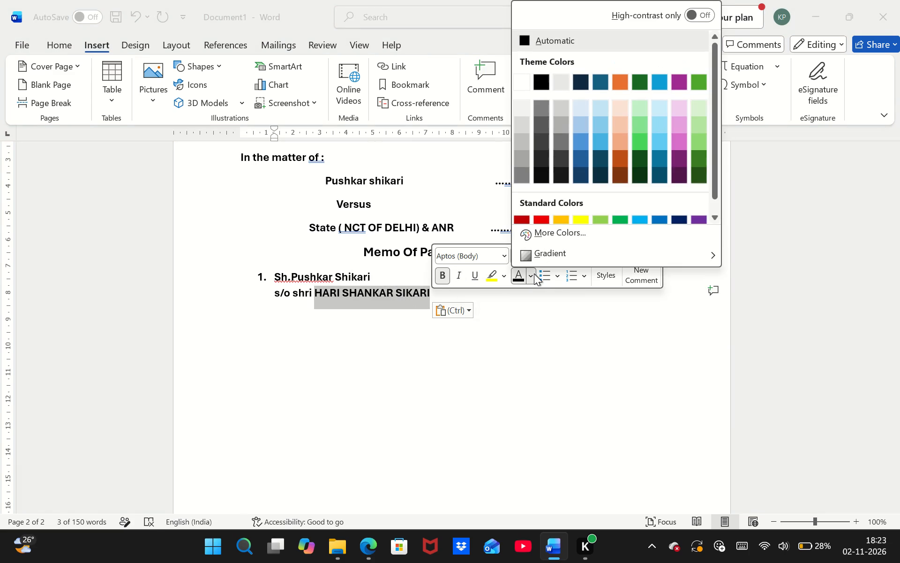
{"action": "left_click", "coordinate": [518, 278]}
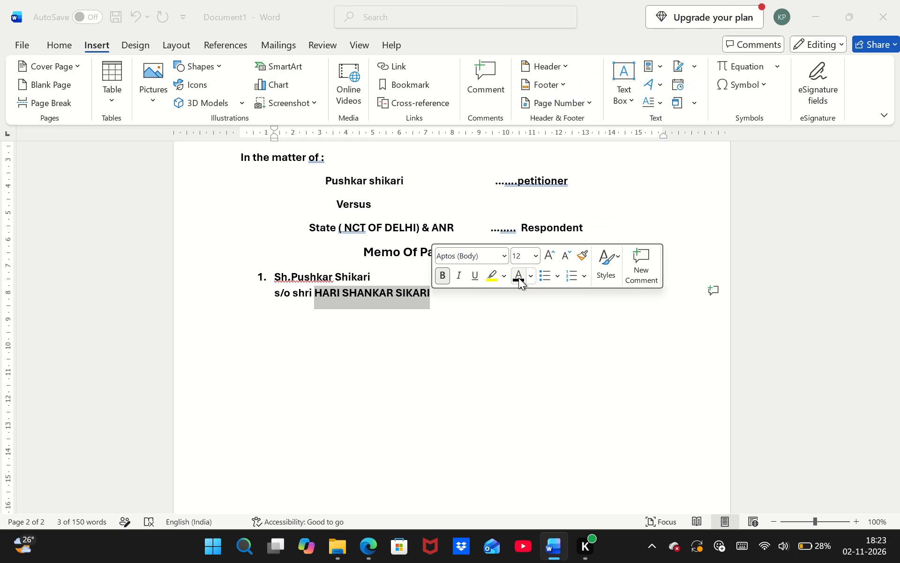
{"action": "left_click", "coordinate": [562, 256]}
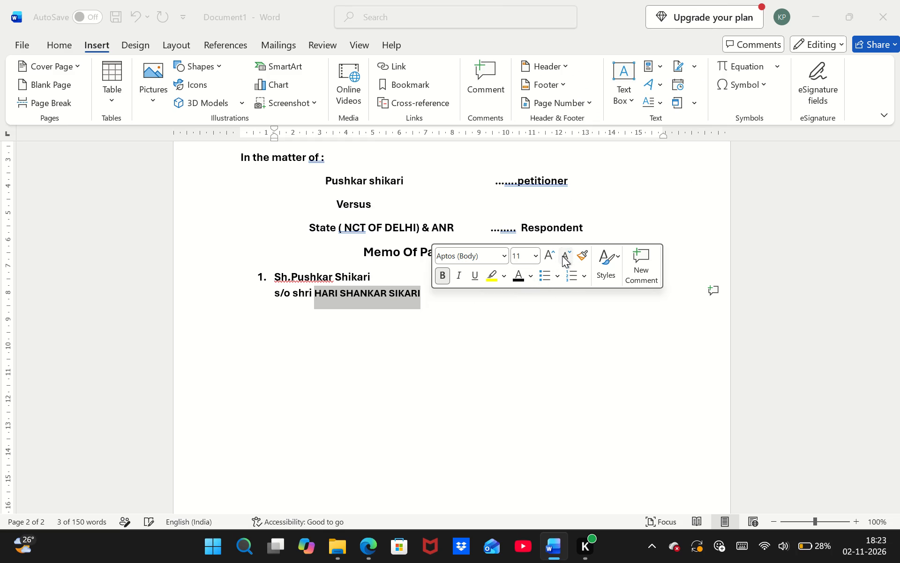
{"action": "left_click", "coordinate": [391, 372]}
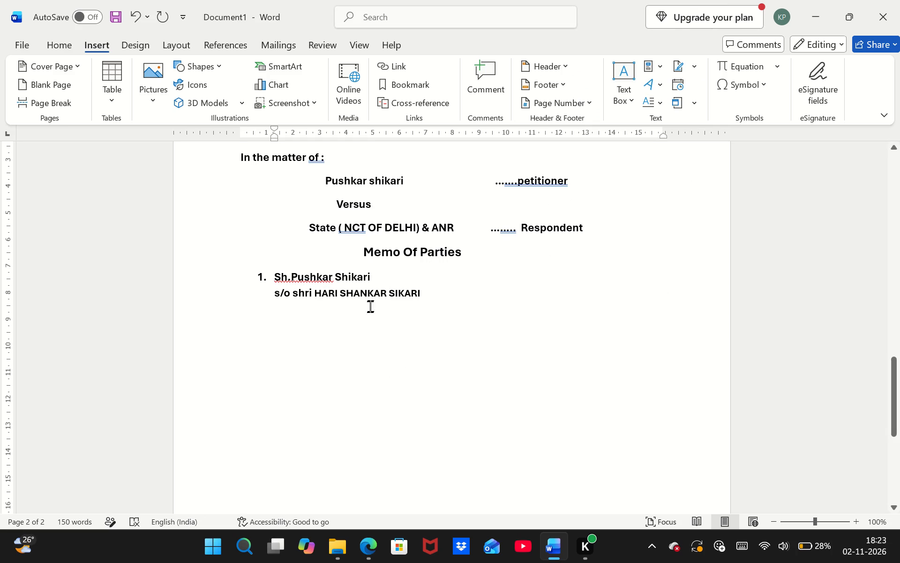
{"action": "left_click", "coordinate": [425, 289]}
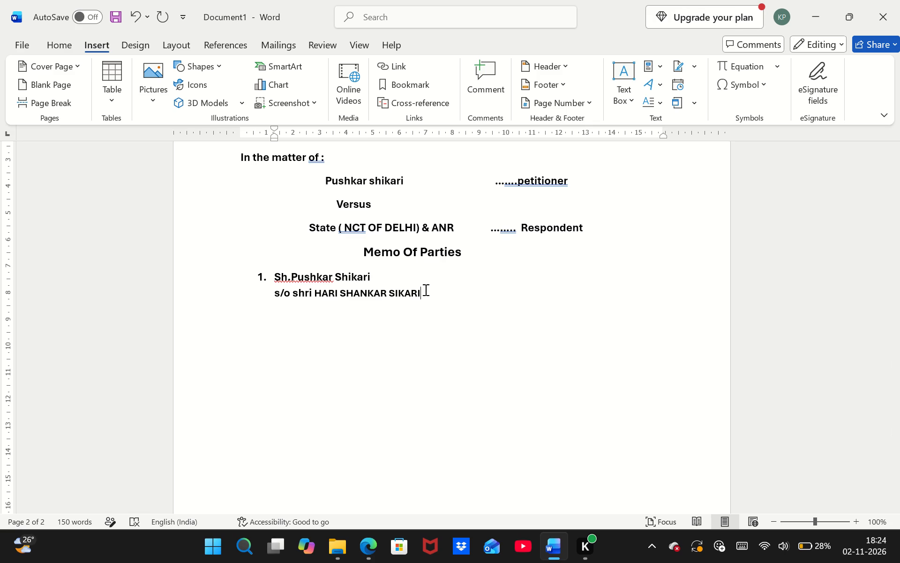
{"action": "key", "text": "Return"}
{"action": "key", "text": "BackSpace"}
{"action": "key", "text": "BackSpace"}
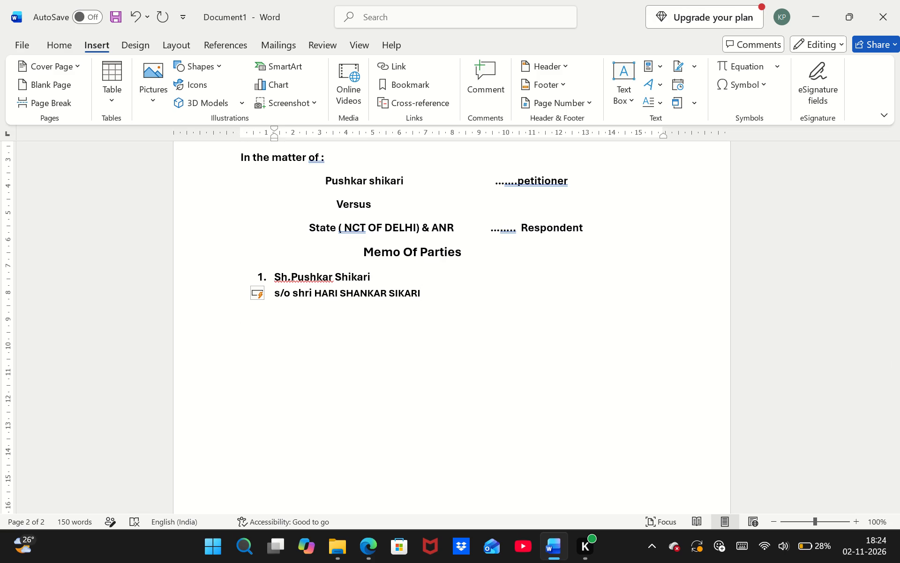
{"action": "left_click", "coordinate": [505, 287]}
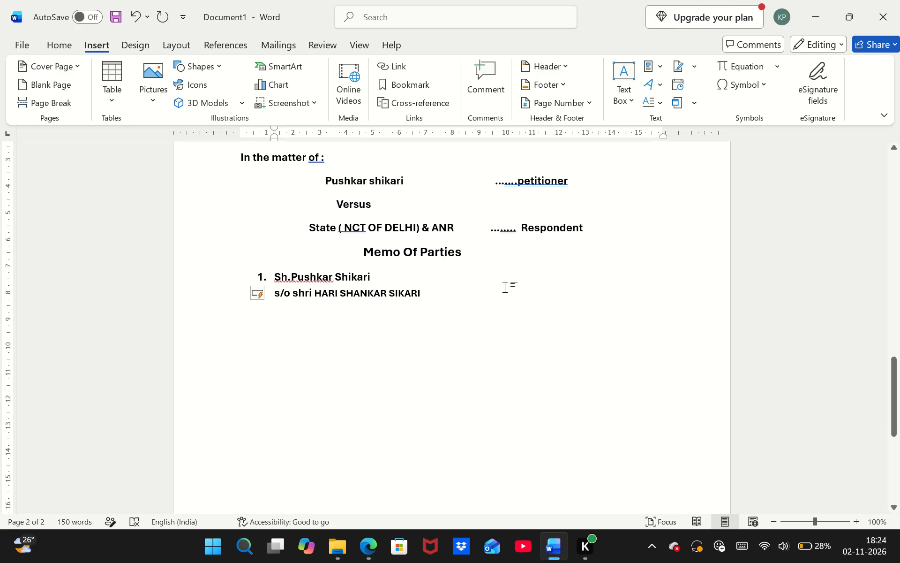
Check the petition PDF and add the relationship "(Husband)" in Word, spaced well away from the petitioner's name on item 1's line.
{"action": "left_click", "coordinate": [388, 278]}
{"action": "left_click", "coordinate": [562, 274]}
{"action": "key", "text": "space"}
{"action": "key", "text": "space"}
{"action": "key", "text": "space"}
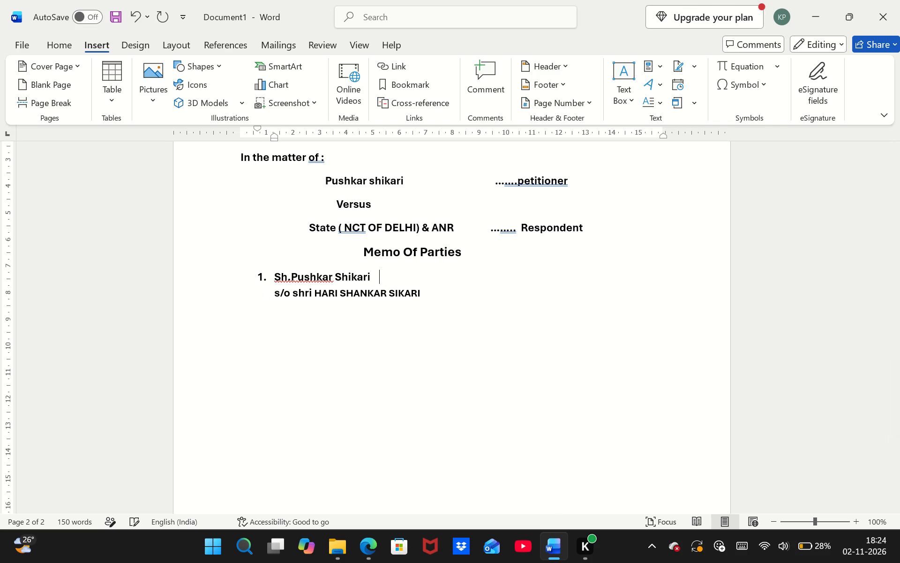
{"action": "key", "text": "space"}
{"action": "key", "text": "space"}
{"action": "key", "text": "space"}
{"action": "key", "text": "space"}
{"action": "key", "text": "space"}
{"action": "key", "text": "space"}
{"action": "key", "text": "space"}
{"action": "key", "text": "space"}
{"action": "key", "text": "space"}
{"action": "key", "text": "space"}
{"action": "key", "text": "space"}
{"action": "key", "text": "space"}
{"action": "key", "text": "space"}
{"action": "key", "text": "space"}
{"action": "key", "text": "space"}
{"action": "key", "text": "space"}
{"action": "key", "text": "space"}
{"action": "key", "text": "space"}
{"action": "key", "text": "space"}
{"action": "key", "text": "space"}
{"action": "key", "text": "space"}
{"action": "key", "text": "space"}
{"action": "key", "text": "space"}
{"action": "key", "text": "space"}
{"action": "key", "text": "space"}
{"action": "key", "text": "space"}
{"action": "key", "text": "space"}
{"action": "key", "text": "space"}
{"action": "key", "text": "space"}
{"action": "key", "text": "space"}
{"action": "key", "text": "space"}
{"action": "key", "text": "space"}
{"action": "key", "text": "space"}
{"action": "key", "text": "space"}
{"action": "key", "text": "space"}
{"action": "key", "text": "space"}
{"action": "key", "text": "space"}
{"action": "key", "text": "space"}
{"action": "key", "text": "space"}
{"action": "left_click", "coordinate": [366, 542]}
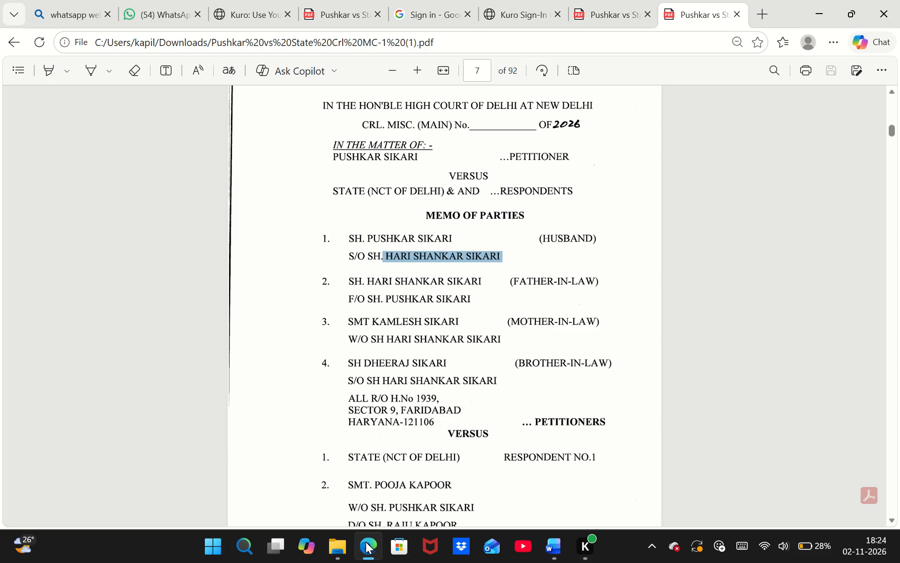
{"action": "left_click", "coordinate": [552, 548]}
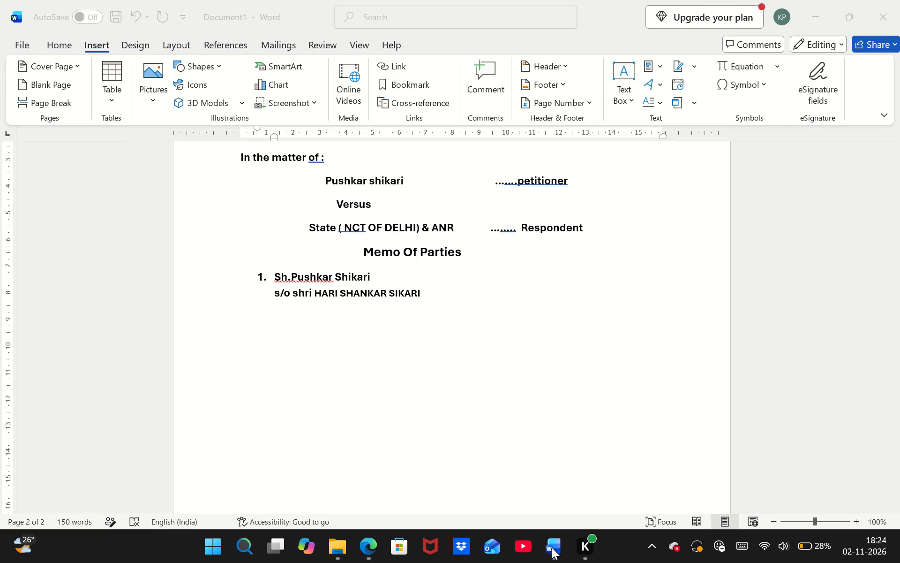
{"action": "key", "text": "shift+parenleft"}
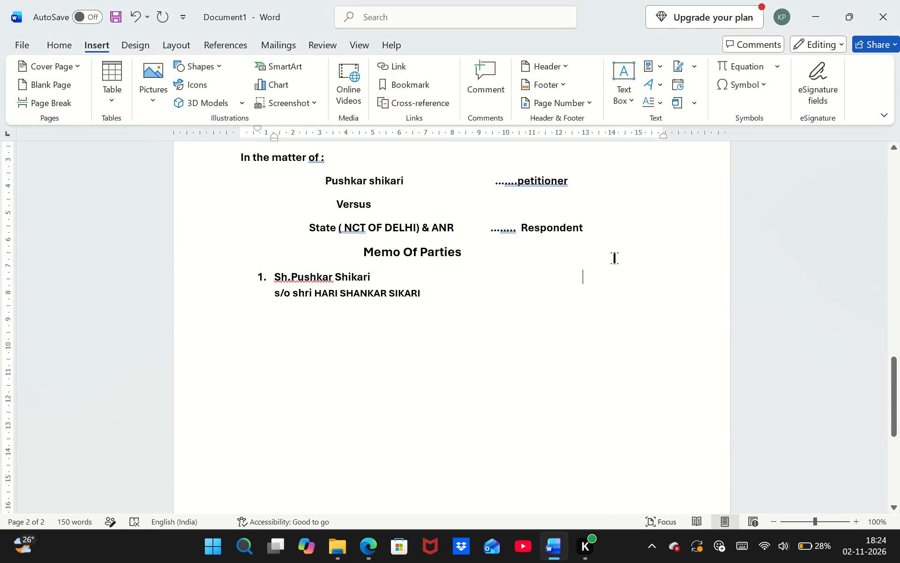
{"action": "left_click", "coordinate": [591, 271]}
{"action": "key", "text": "shift+parenleft"}
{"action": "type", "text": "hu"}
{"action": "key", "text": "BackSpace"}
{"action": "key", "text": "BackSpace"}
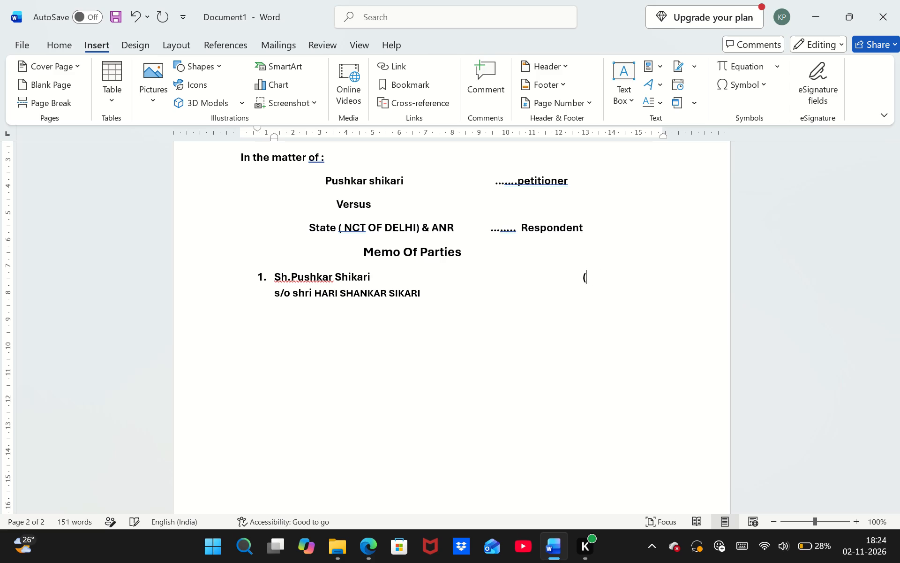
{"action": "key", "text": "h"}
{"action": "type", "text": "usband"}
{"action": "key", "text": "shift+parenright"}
Start a blank line below the "s/o shri" line of item 1.
{"action": "left_click", "coordinate": [434, 297]}
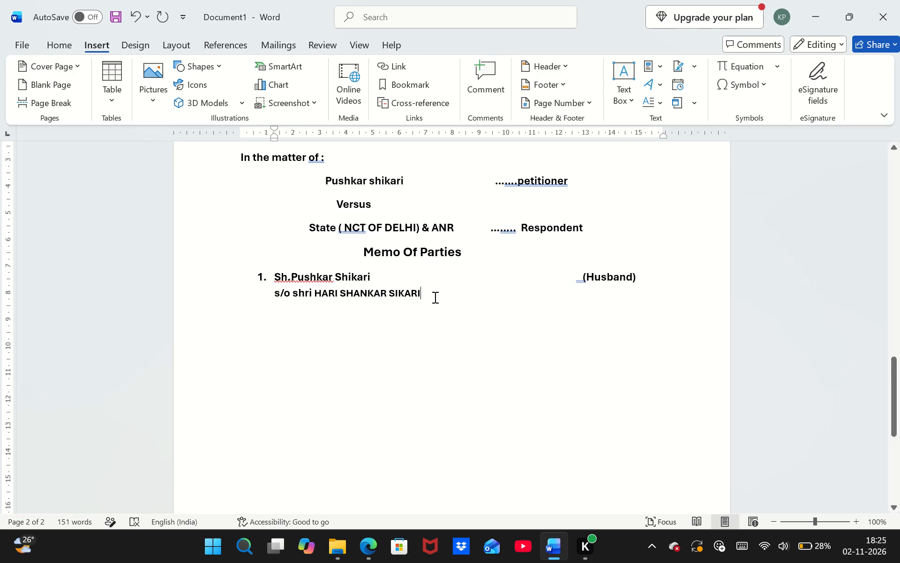
{"action": "key", "text": "Return"}
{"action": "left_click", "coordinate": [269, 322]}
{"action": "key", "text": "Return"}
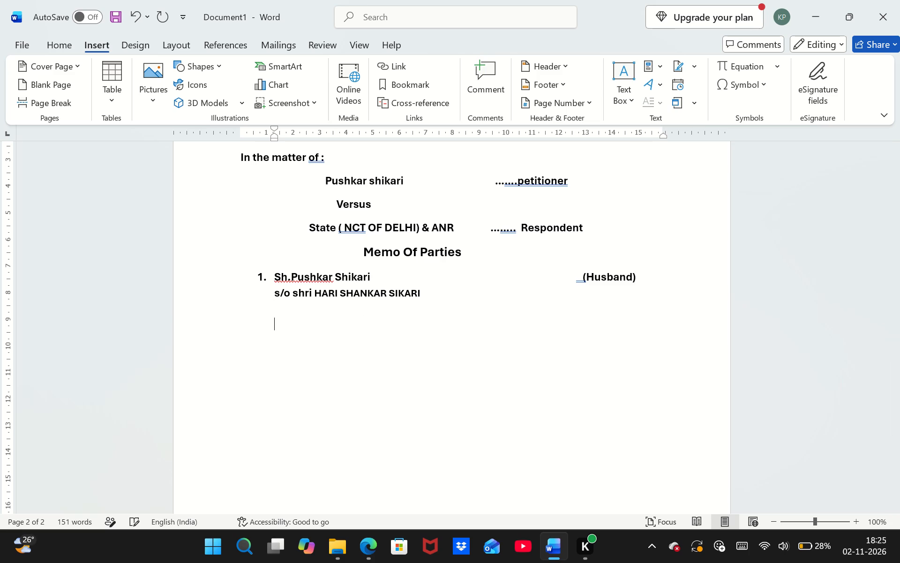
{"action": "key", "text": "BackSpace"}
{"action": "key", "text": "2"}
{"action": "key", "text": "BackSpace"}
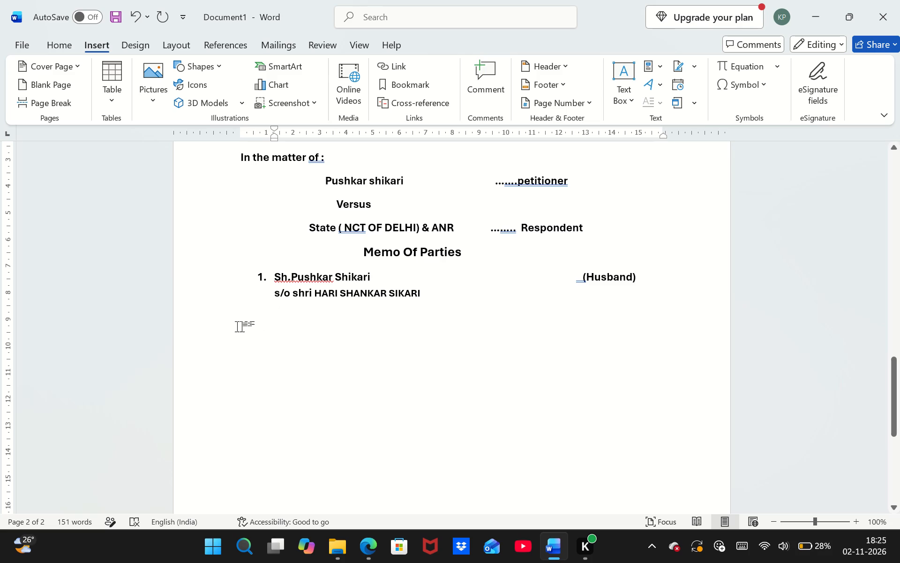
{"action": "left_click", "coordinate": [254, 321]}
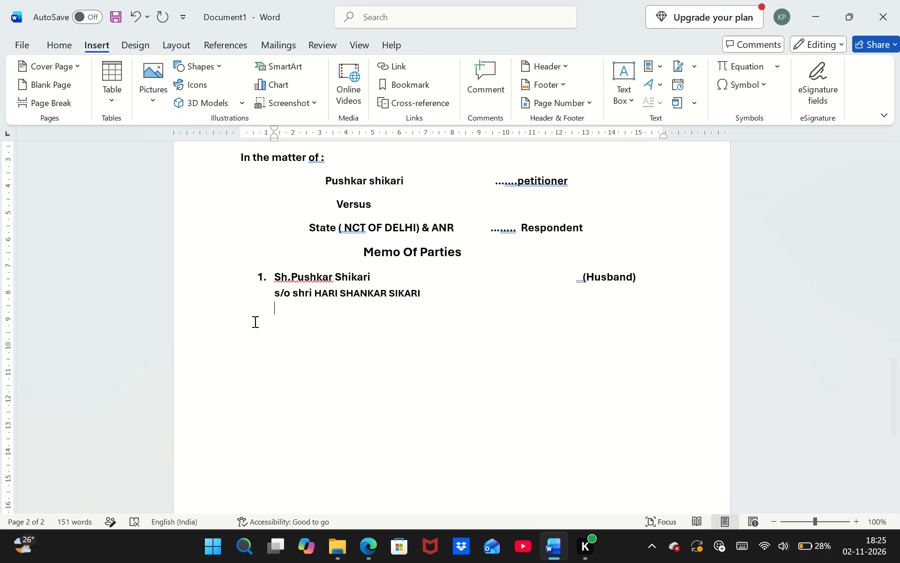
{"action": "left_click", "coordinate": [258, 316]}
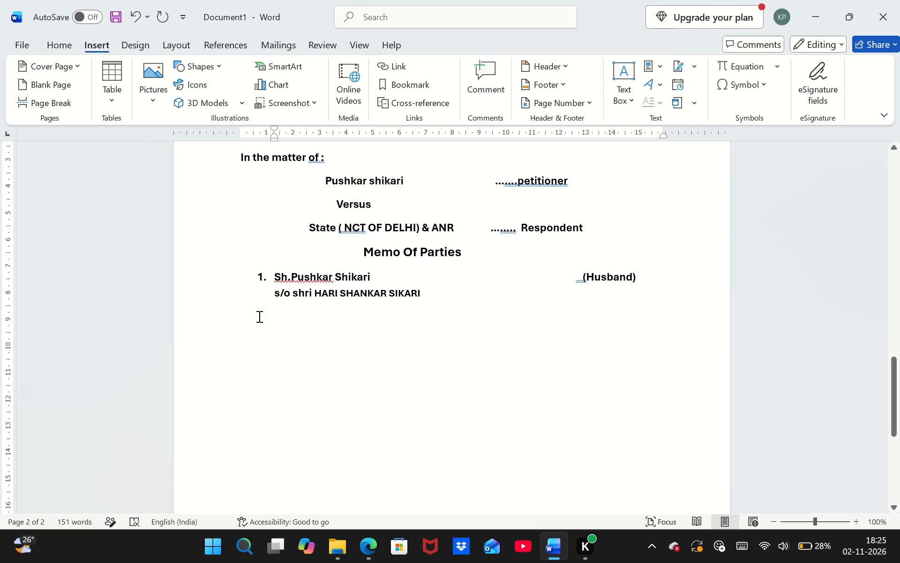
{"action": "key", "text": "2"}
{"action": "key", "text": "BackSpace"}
Adjust the spacing before "(Husband)" so it sits near the page's right margin on item 1's line.
{"action": "left_click", "coordinate": [583, 280]}
{"action": "key", "text": "BackSpace"}
{"action": "key", "text": "BackSpace"}
{"action": "key", "text": "BackSpace"}
{"action": "key", "text": "BackSpace"}
{"action": "key", "text": "BackSpace"}
{"action": "key", "text": "BackSpace"}
{"action": "key", "text": "BackSpace"}
{"action": "key", "text": "BackSpace"}
{"action": "key", "text": "BackSpace"}
{"action": "key", "text": "BackSpace"}
{"action": "key", "text": "BackSpace"}
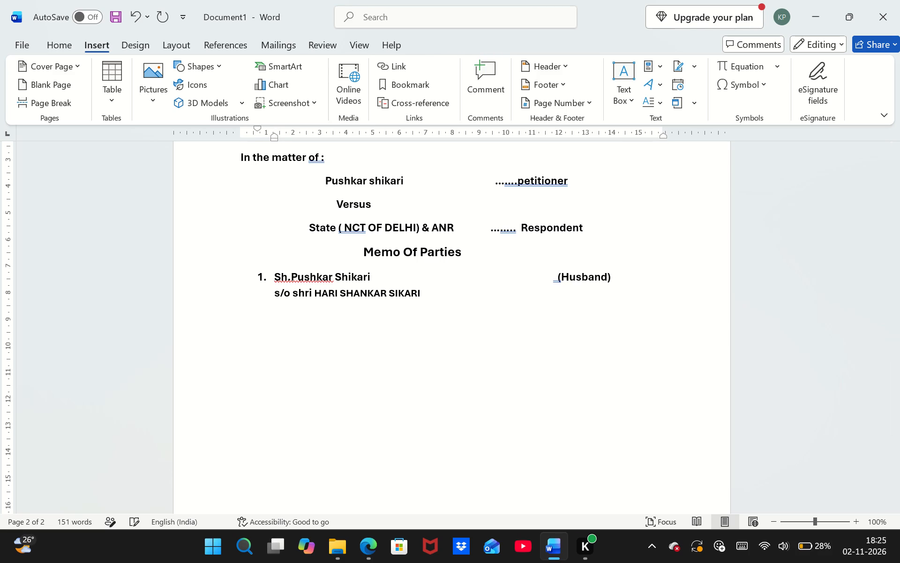
{"action": "key", "text": "BackSpace"}
{"action": "key", "text": "BackSpace"}
{"action": "key", "text": "BackSpace"}
{"action": "key", "text": "BackSpace"}
{"action": "key", "text": "BackSpace"}
{"action": "key", "text": "BackSpace"}
{"action": "key", "text": "BackSpace"}
{"action": "key", "text": "BackSpace"}
{"action": "key", "text": "BackSpace"}
{"action": "key", "text": "BackSpace"}
{"action": "key", "text": "BackSpace"}
{"action": "key", "text": "BackSpace"}
{"action": "key", "text": "BackSpace"}
{"action": "key", "text": "BackSpace"}
{"action": "key", "text": "BackSpace"}
{"action": "key", "text": "BackSpace"}
{"action": "key", "text": "BackSpace"}
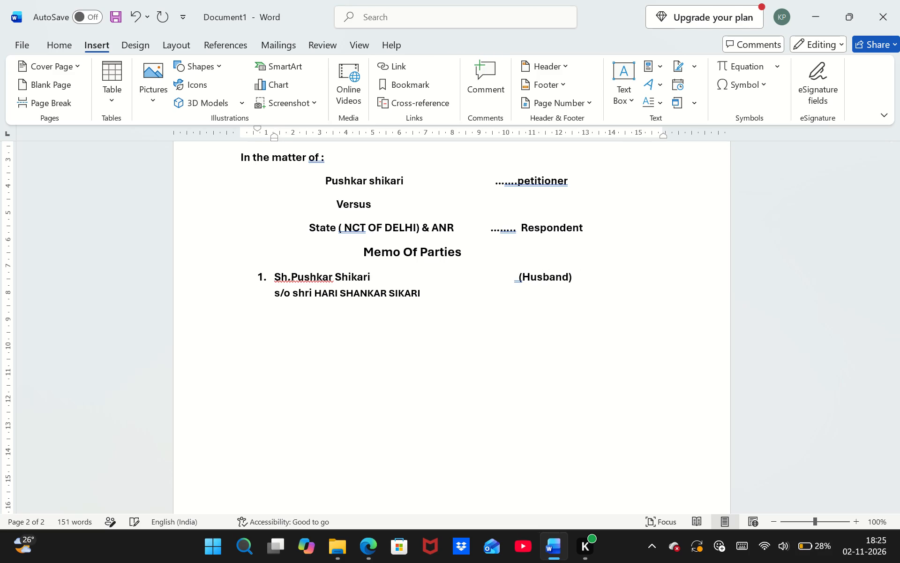
{"action": "key", "text": "BackSpace"}
{"action": "key", "text": "BackSpace"}
{"action": "key", "text": "BackSpace"}
{"action": "key", "text": "BackSpace"}
{"action": "key", "text": "BackSpace"}
{"action": "key", "text": "BackSpace"}
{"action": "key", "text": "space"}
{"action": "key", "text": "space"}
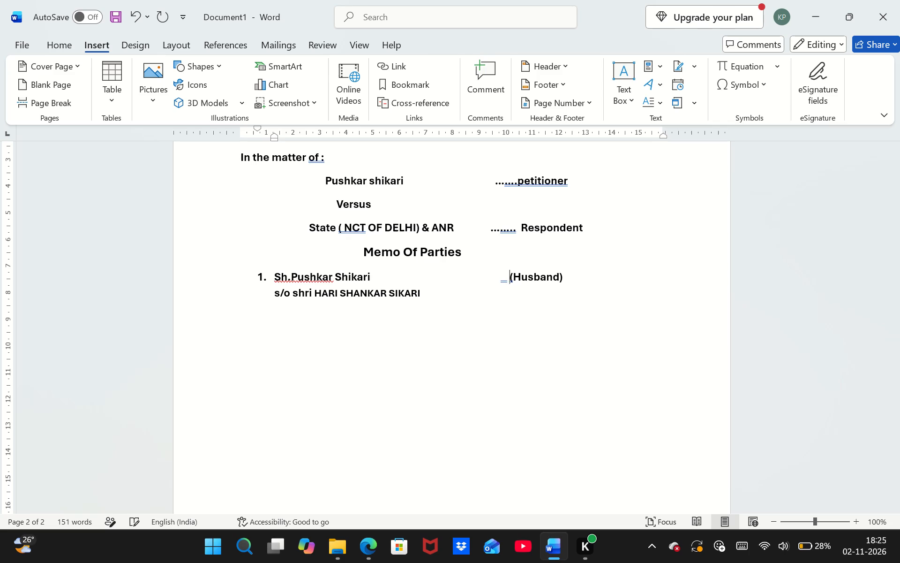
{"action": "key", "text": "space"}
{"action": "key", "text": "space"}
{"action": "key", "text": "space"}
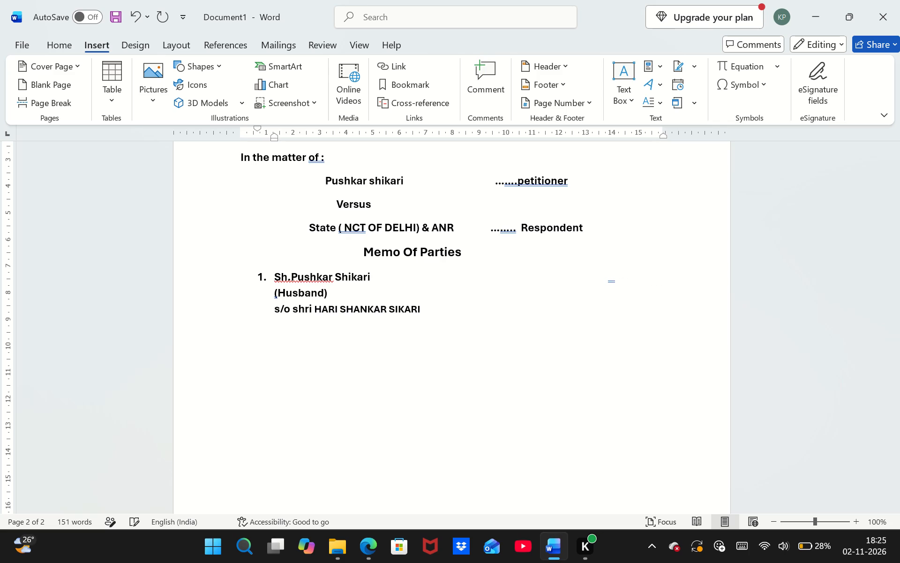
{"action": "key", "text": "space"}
{"action": "key", "text": "BackSpace"}
{"action": "key", "text": "BackSpace"}
{"action": "key", "text": "BackSpace"}
{"action": "key", "text": "BackSpace"}
{"action": "key", "text": "BackSpace"}
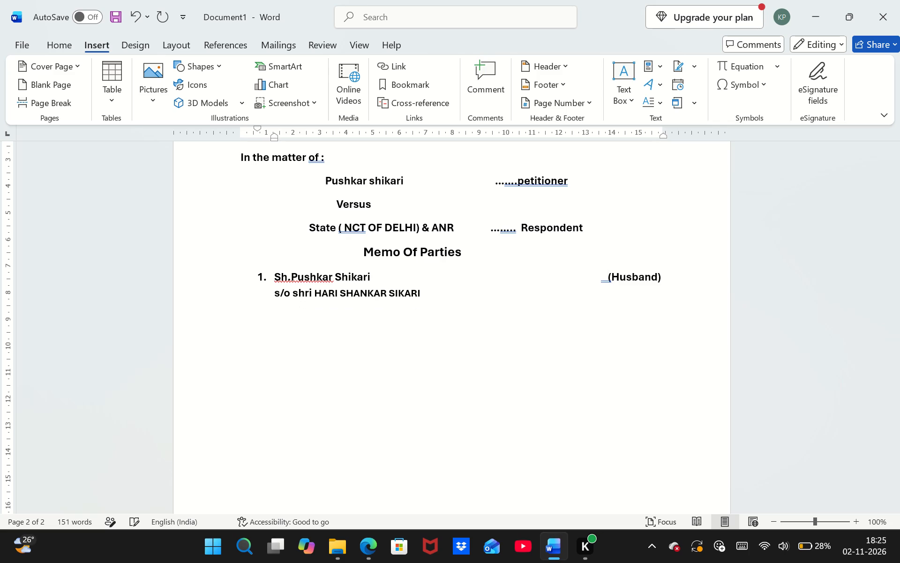
Apply continued numbering to the blank line below the "s/o shri" line, making it item 2, and place the cursor there.
{"action": "left_click", "coordinate": [573, 189]}
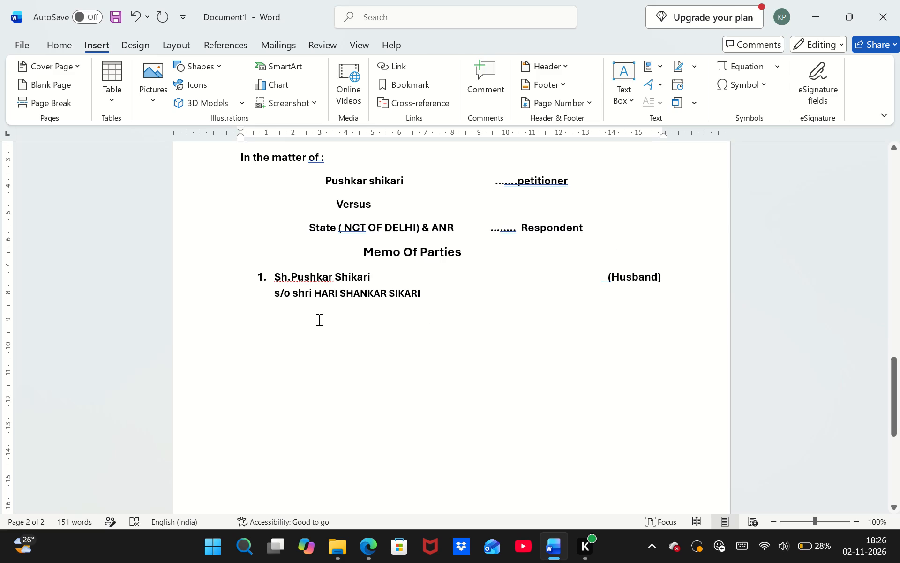
{"action": "left_click", "coordinate": [262, 275]}
{"action": "key", "text": "Down"}
{"action": "key", "text": "Down"}
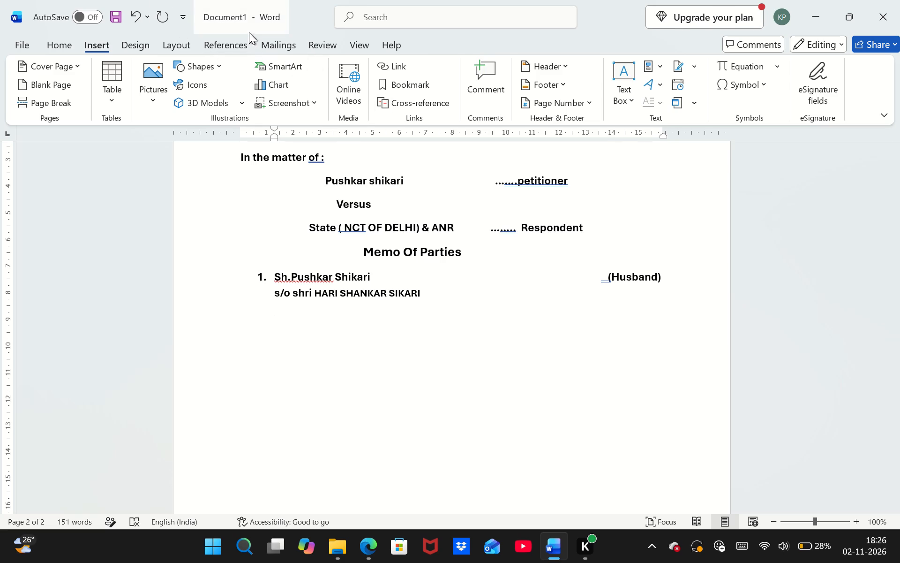
{"action": "left_click", "coordinate": [63, 48]}
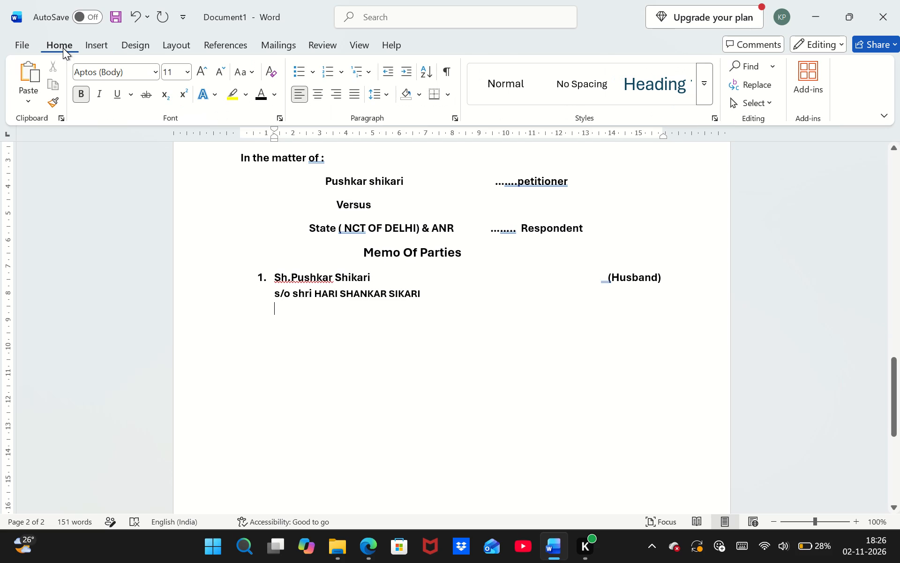
{"action": "left_click", "coordinate": [330, 76]}
{"action": "left_click", "coordinate": [299, 309]}
Copy party 2's name, "(FATHER-IN-LAW)" relationship and F/O line from the petition PDF and paste them into item 2 in Word.
{"action": "left_click", "coordinate": [367, 544]}
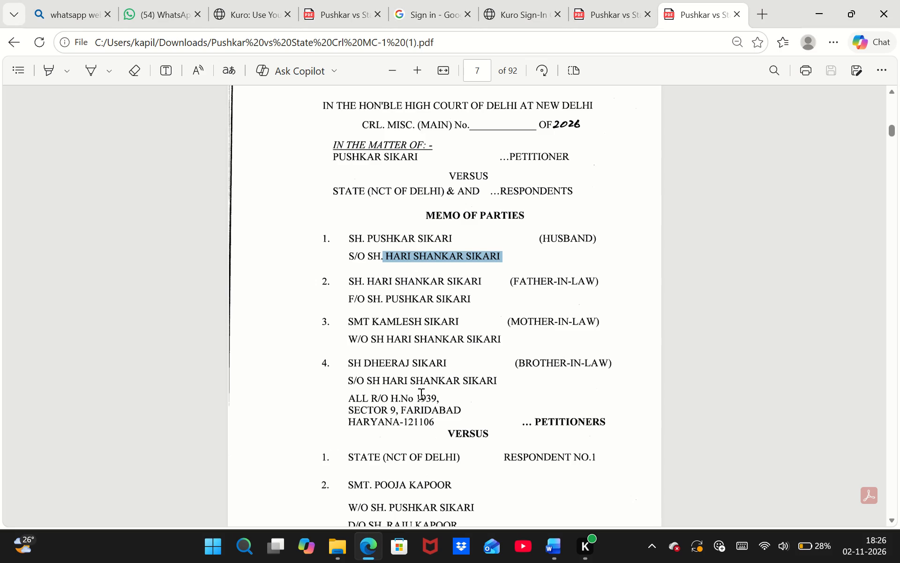
{"action": "scroll", "coordinate": [370, 281], "scroll_direction": "left", "scroll_amount": 1}
{"action": "left_click_drag", "start_coordinate": [348, 274], "coordinate": [377, 279]}
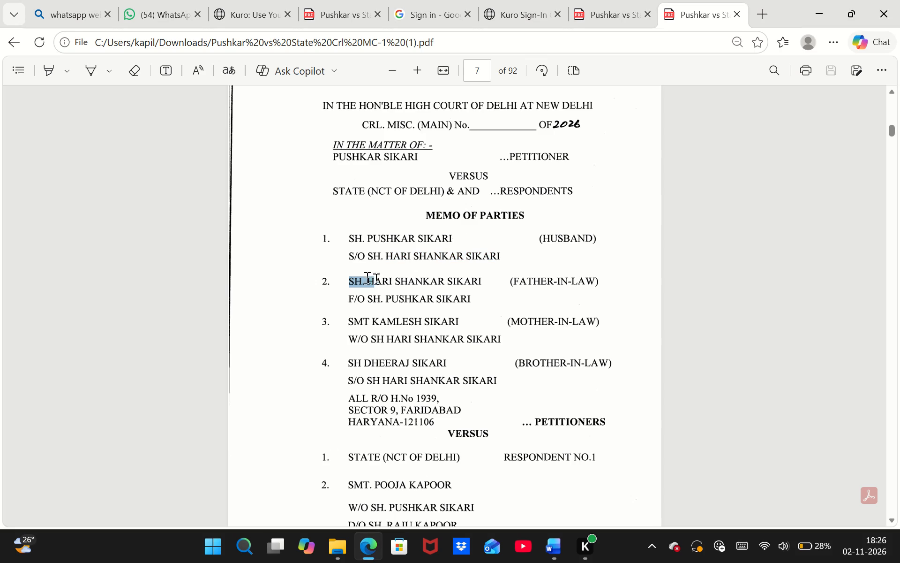
{"action": "left_click_drag", "start_coordinate": [377, 279], "coordinate": [471, 304]}
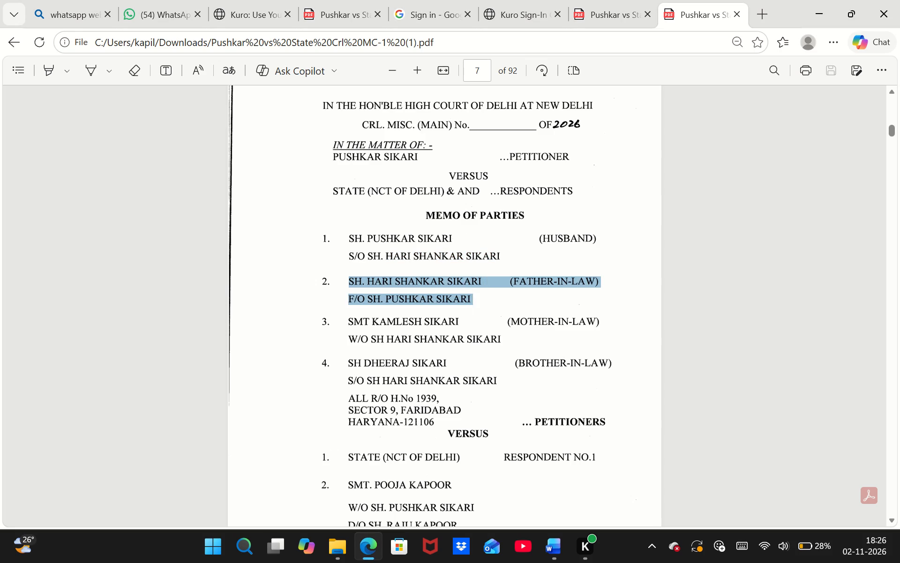
{"action": "left_click_drag", "start_coordinate": [471, 304], "coordinate": [483, 271]}
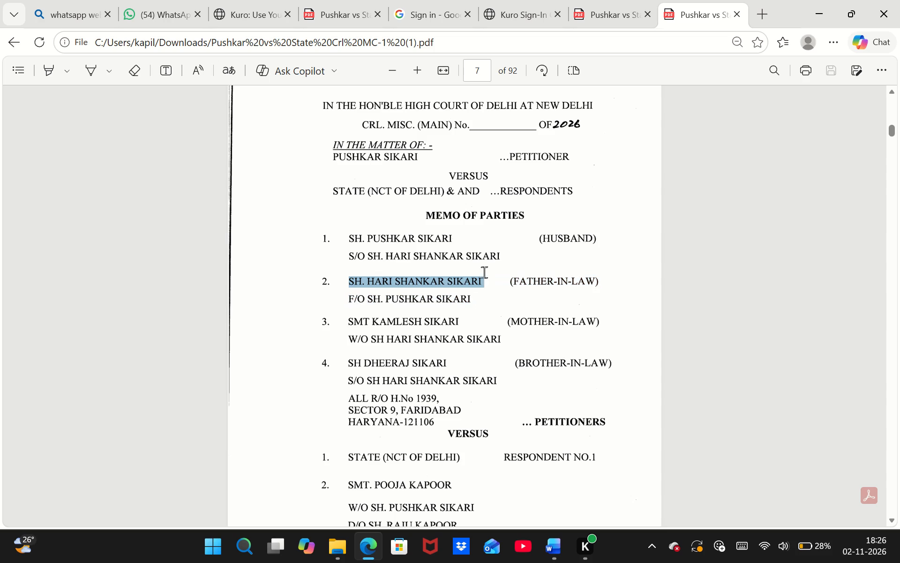
{"action": "left_click_drag", "start_coordinate": [483, 271], "coordinate": [475, 294]}
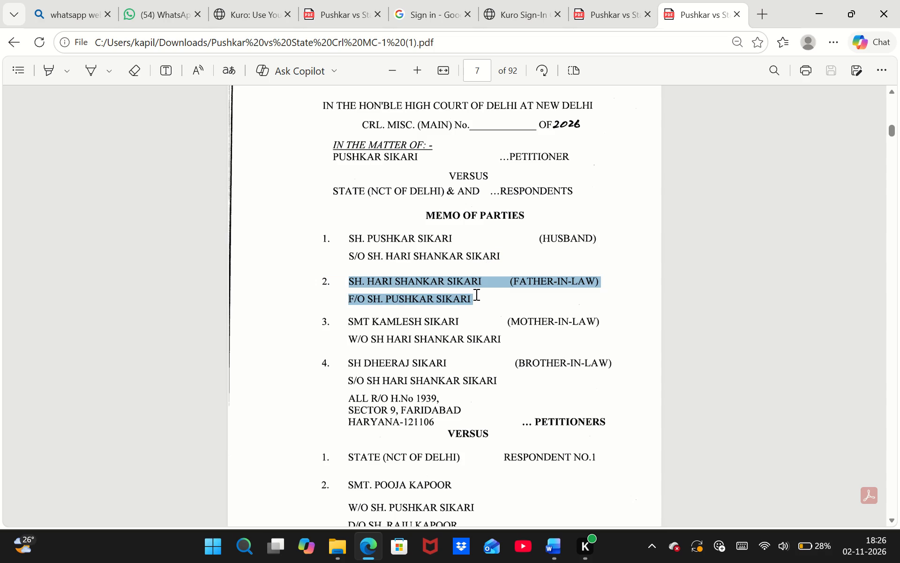
{"action": "left_click_drag", "start_coordinate": [475, 294], "coordinate": [423, 298]}
{"action": "key", "text": "ctrl+c"}
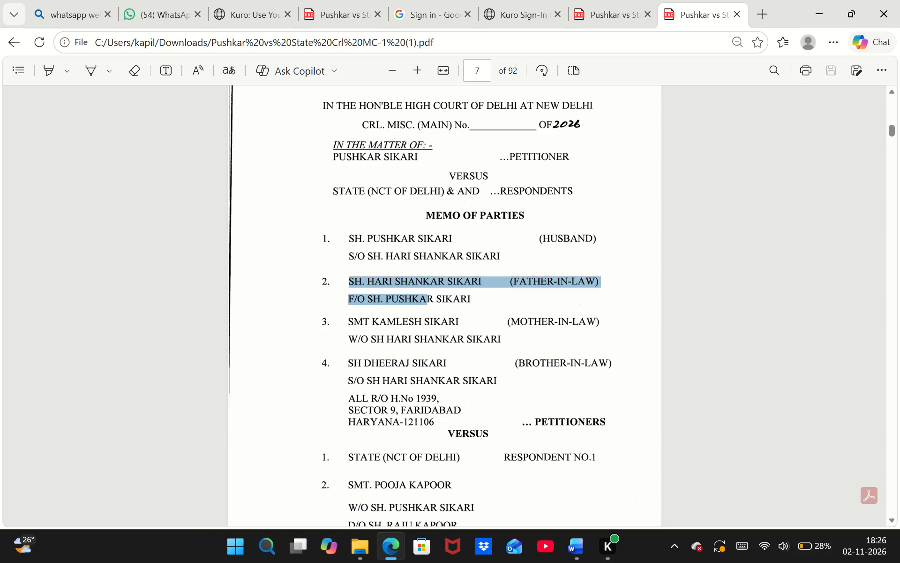
{"action": "left_click_drag", "start_coordinate": [423, 298], "coordinate": [460, 305]}
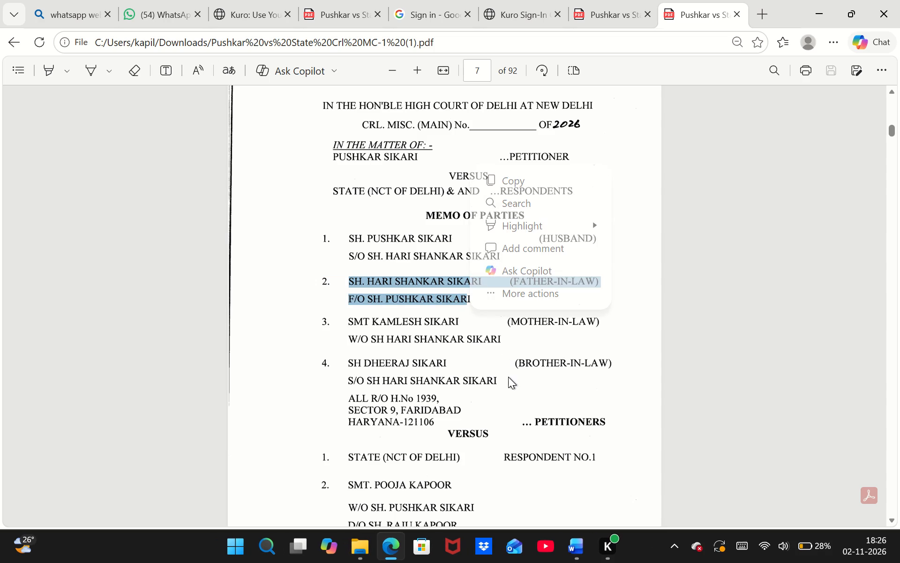
{"action": "left_click", "coordinate": [487, 182]}
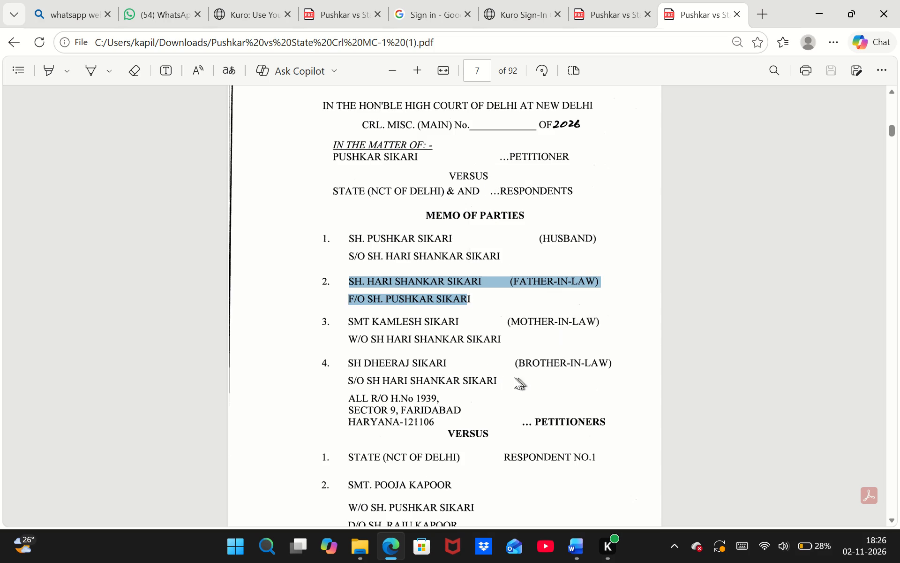
{"action": "left_click", "coordinate": [568, 546]}
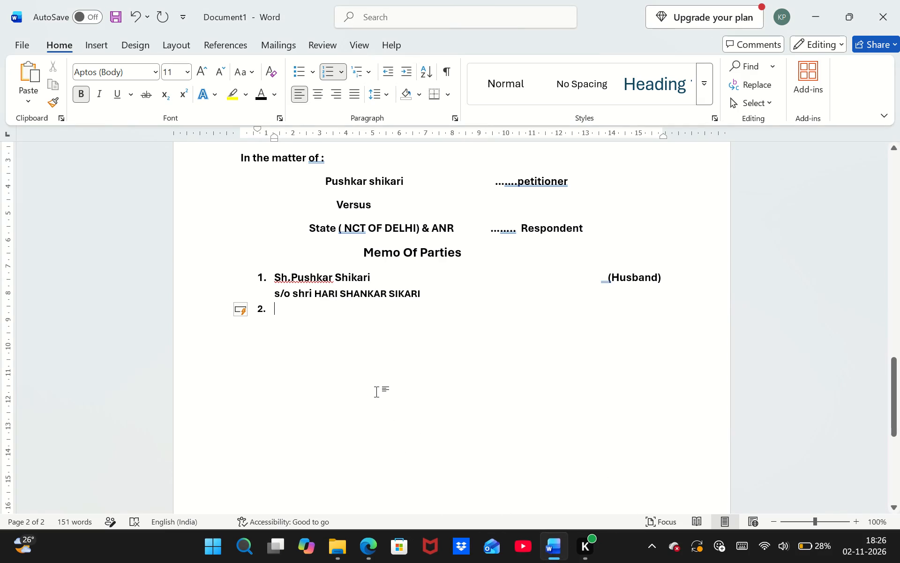
{"action": "key", "text": "ctrl+v"}
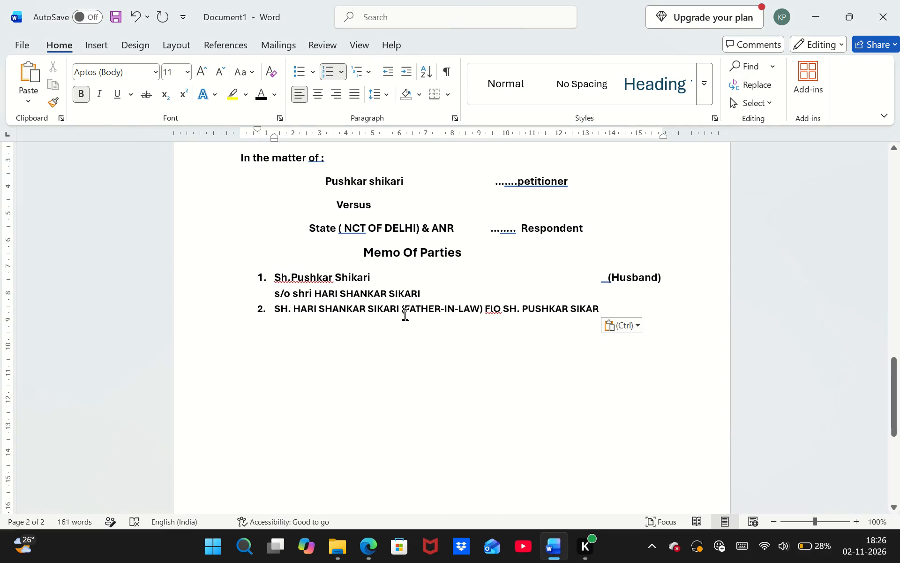
Insert spaces before "(FATHER-IN-LAW)" so it sits near the page's right margin and the F/O text wraps to its own line.
{"action": "left_click", "coordinate": [400, 309]}
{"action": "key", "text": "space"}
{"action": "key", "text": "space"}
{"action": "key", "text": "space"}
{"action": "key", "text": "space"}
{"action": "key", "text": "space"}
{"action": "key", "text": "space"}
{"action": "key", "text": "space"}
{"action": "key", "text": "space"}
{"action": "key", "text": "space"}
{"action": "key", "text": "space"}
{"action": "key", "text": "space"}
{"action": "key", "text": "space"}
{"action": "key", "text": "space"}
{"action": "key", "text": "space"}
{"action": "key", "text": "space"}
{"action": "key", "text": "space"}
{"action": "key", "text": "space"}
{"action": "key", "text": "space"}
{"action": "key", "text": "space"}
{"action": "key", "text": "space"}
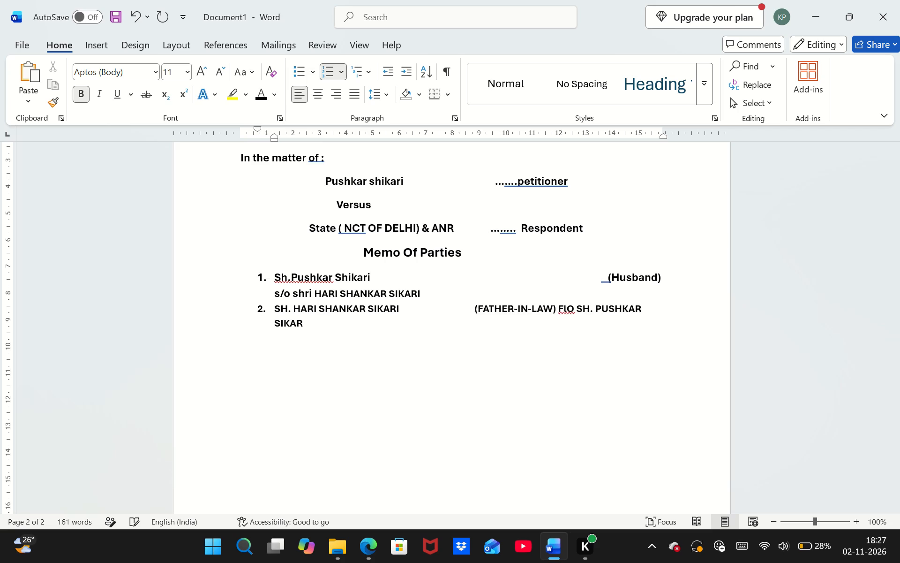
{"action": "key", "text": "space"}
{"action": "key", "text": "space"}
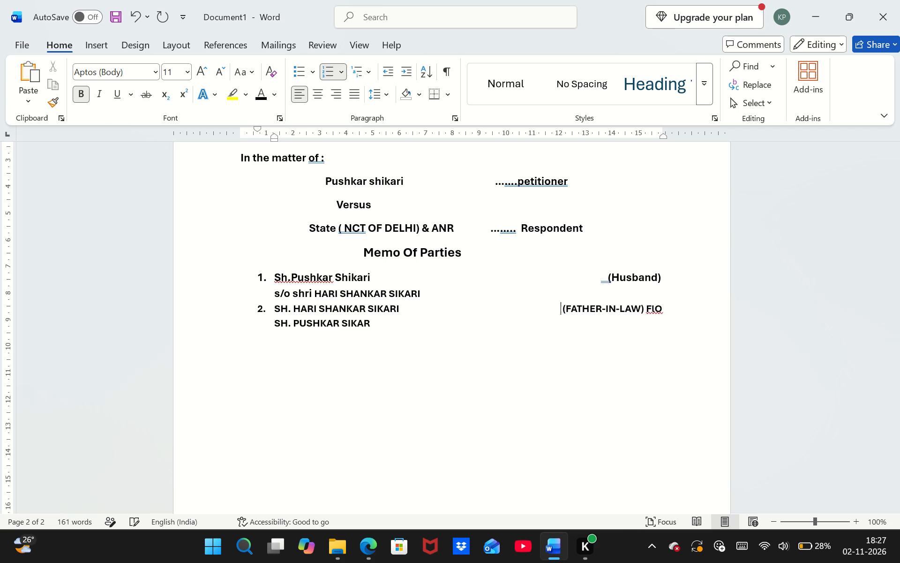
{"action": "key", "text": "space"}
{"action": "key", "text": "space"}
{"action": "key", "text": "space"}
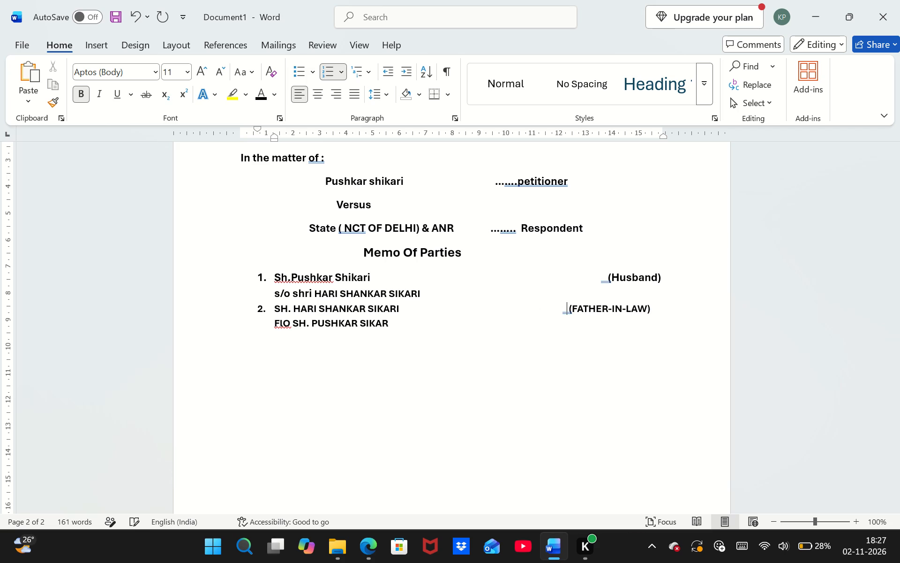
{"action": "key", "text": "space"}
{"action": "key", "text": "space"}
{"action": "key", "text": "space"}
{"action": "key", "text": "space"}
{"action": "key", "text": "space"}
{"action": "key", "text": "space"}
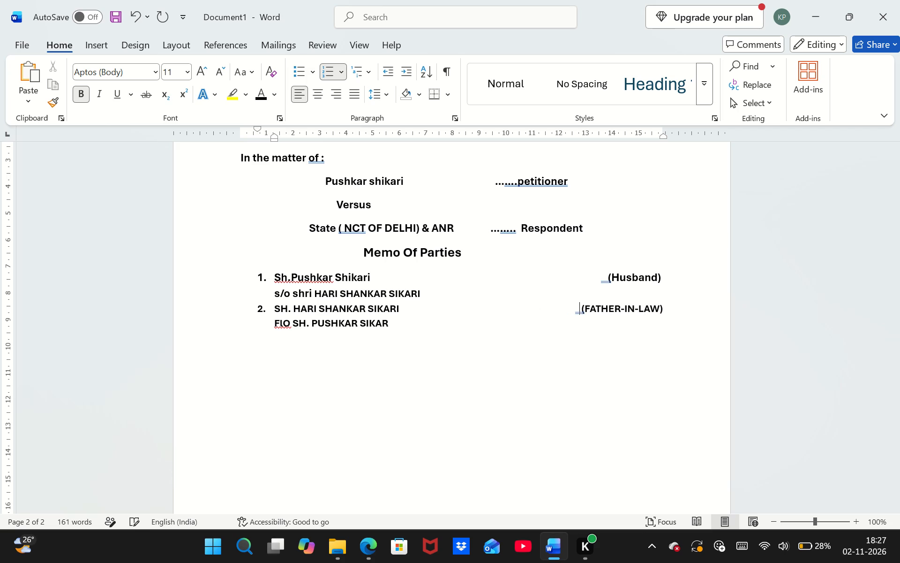
Start numbered item 3 below the F/O line of item 2.
{"action": "left_click", "coordinate": [266, 344]}
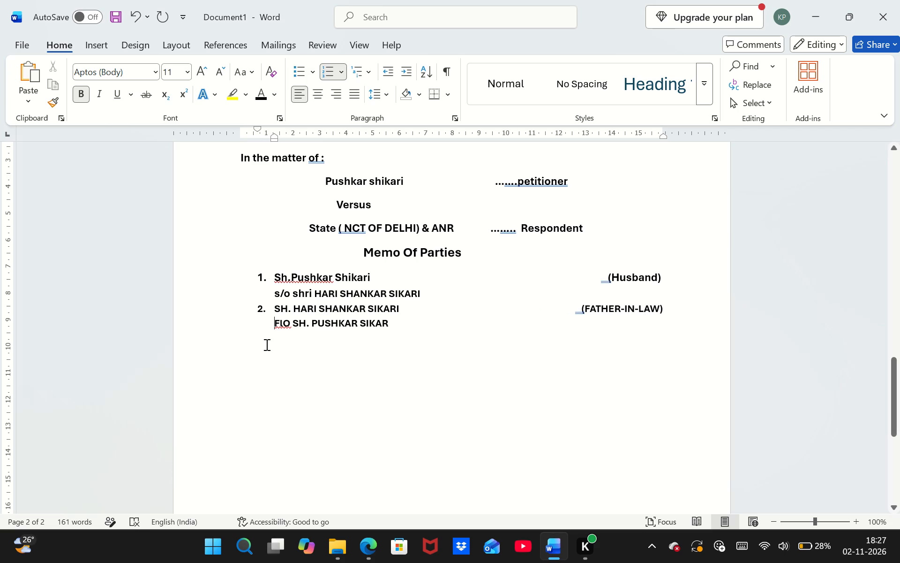
{"action": "left_click", "coordinate": [398, 326]}
{"action": "key", "text": "Return"}
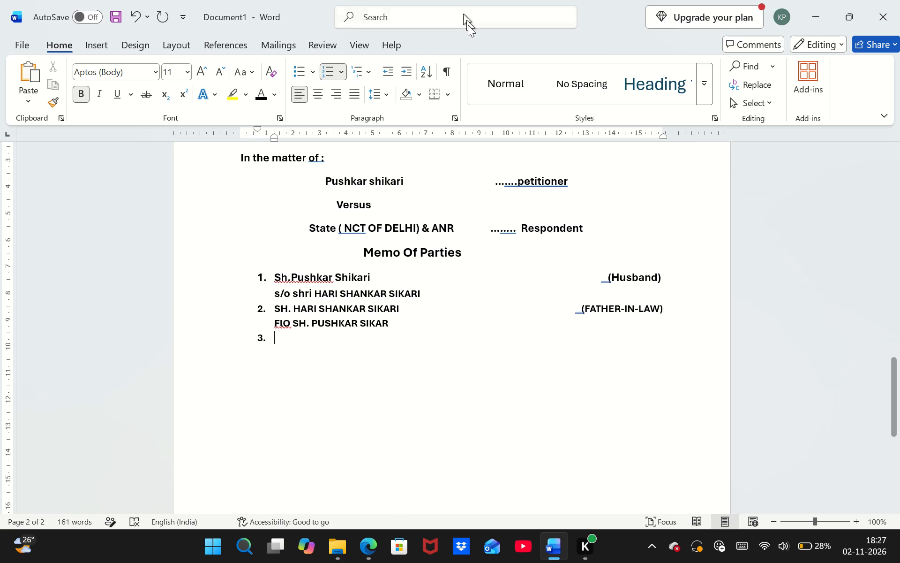
Complete the surname at the end of item 2's F/O line with the missing capital "I".
{"action": "left_click", "coordinate": [400, 328]}
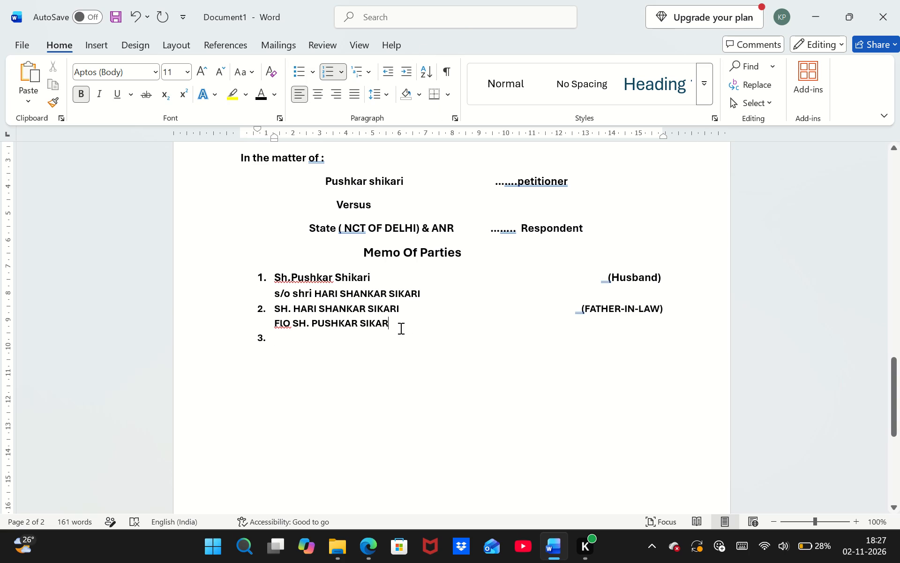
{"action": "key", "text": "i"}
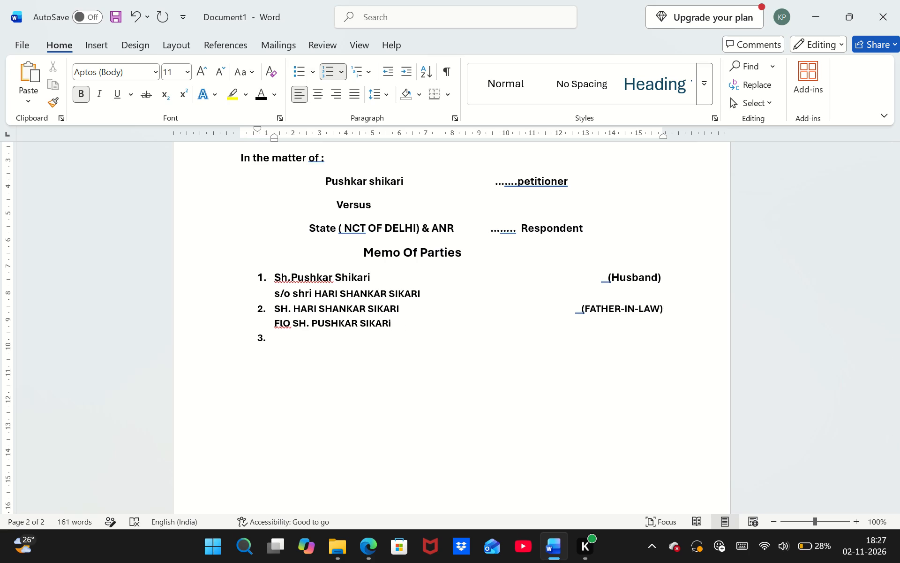
{"action": "key", "text": "BackSpace"}
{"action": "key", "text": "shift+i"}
Copy party 3's name, "(MOTHER-IN-LAW)" relationship and W/O line from the petition PDF and paste them into item 3 in Word.
{"action": "left_click", "coordinate": [270, 348]}
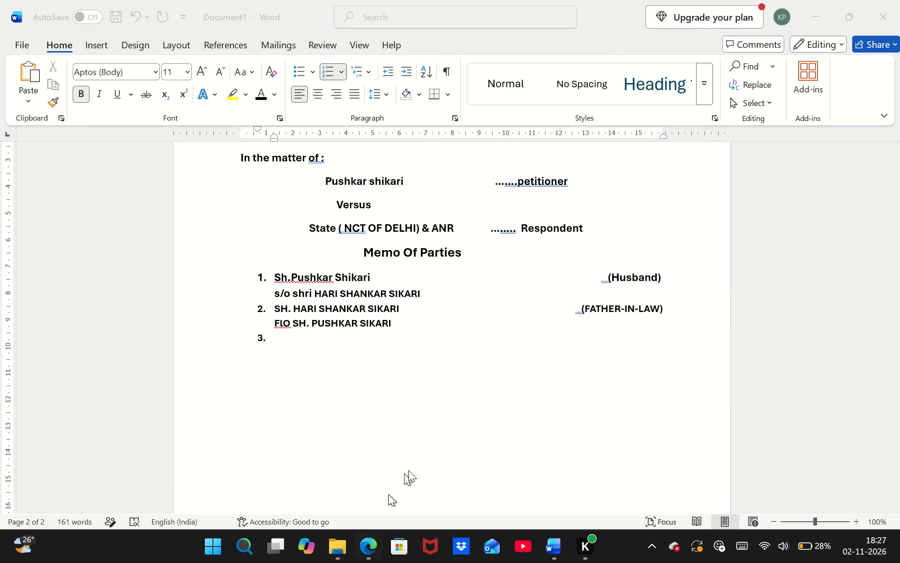
{"action": "left_click", "coordinate": [370, 552]}
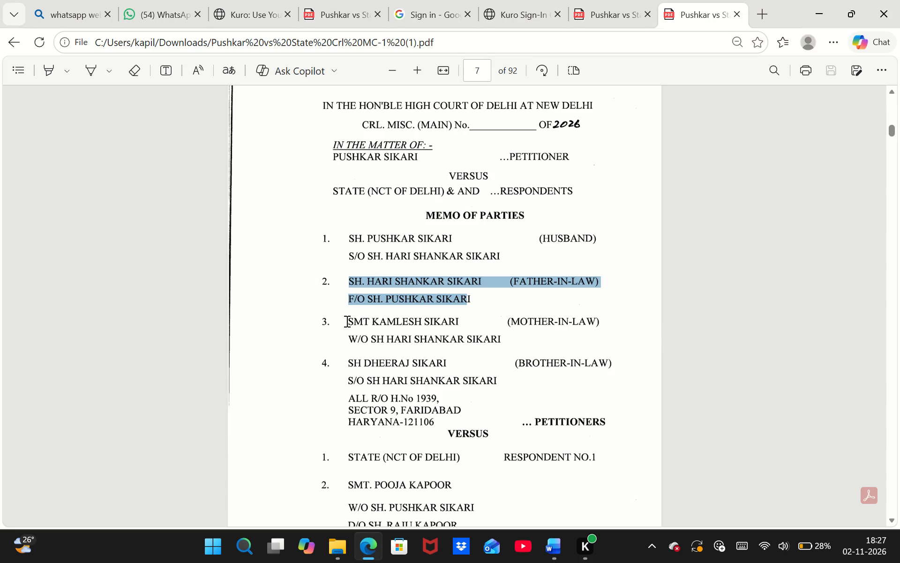
{"action": "left_click_drag", "start_coordinate": [346, 321], "coordinate": [512, 334]}
{"action": "key", "text": "ctrl+c"}
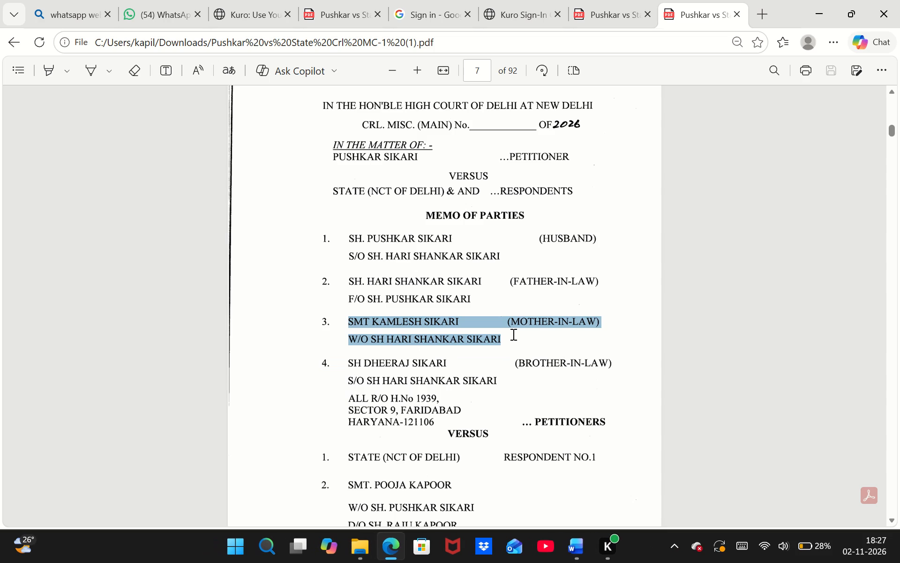
{"action": "left_click_drag", "start_coordinate": [512, 334], "coordinate": [666, 447]}
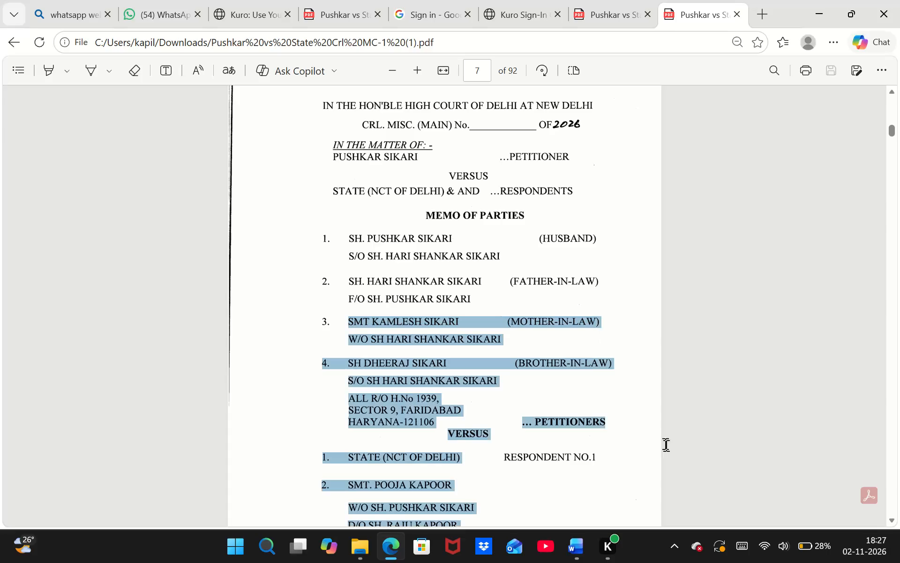
{"action": "left_click_drag", "start_coordinate": [666, 447], "coordinate": [574, 555]}
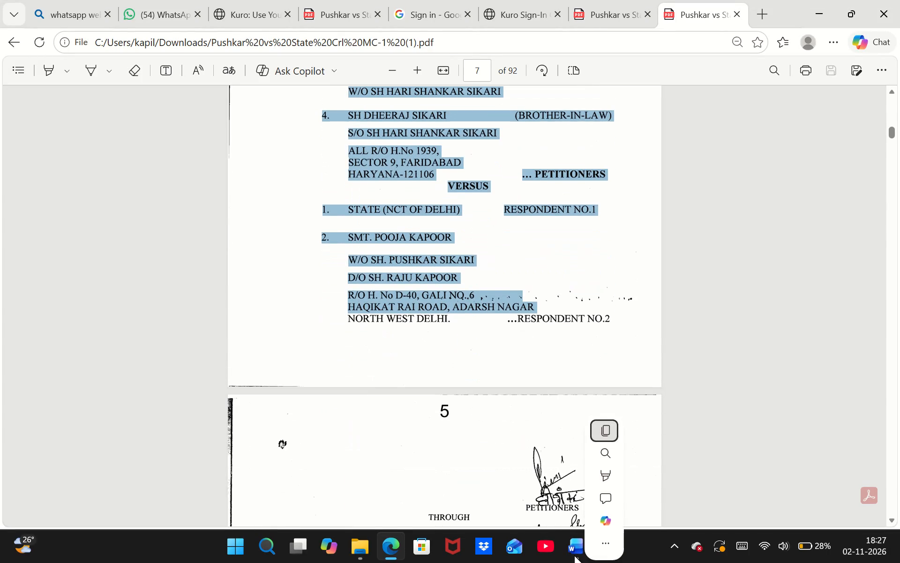
{"action": "left_click", "coordinate": [780, 325]}
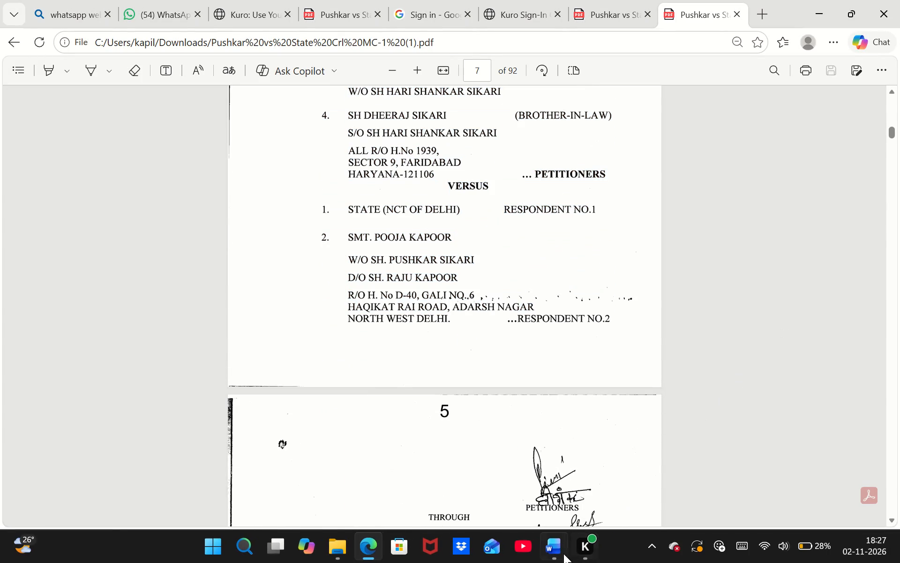
{"action": "left_click", "coordinate": [564, 546]}
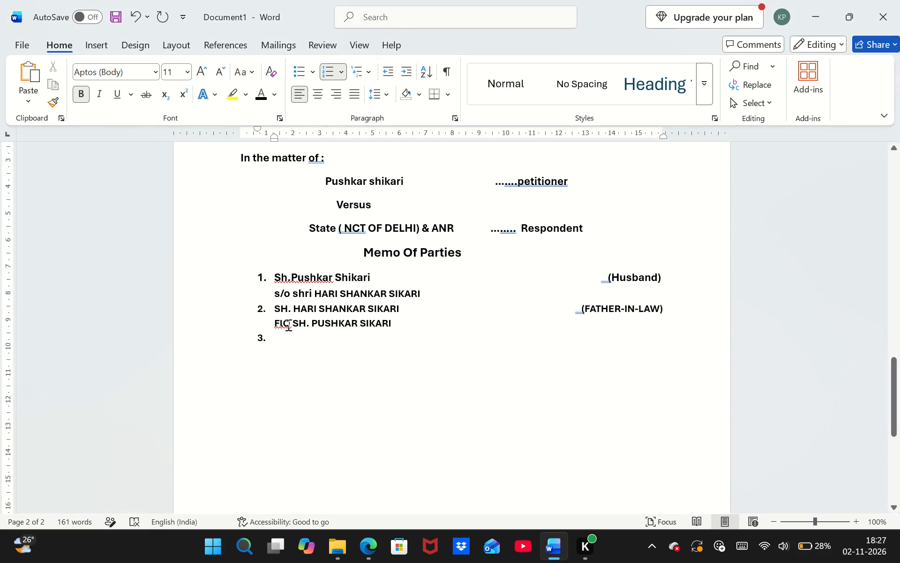
{"action": "key", "text": "ctrl+v"}
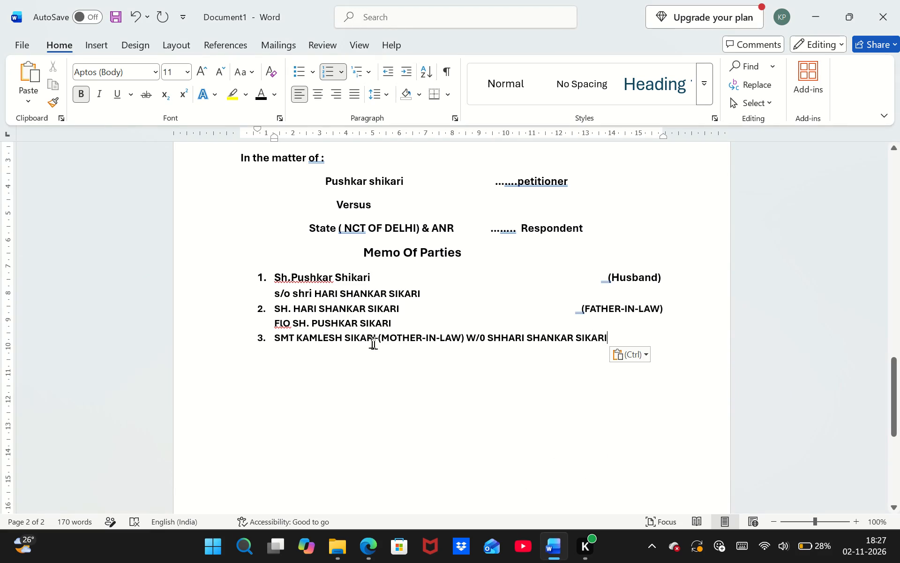
Insert spaces before "(MOTHER-IN-LAW)" in item 3 to move the relationship over toward the page's right margin.
{"action": "left_click", "coordinate": [377, 337]}
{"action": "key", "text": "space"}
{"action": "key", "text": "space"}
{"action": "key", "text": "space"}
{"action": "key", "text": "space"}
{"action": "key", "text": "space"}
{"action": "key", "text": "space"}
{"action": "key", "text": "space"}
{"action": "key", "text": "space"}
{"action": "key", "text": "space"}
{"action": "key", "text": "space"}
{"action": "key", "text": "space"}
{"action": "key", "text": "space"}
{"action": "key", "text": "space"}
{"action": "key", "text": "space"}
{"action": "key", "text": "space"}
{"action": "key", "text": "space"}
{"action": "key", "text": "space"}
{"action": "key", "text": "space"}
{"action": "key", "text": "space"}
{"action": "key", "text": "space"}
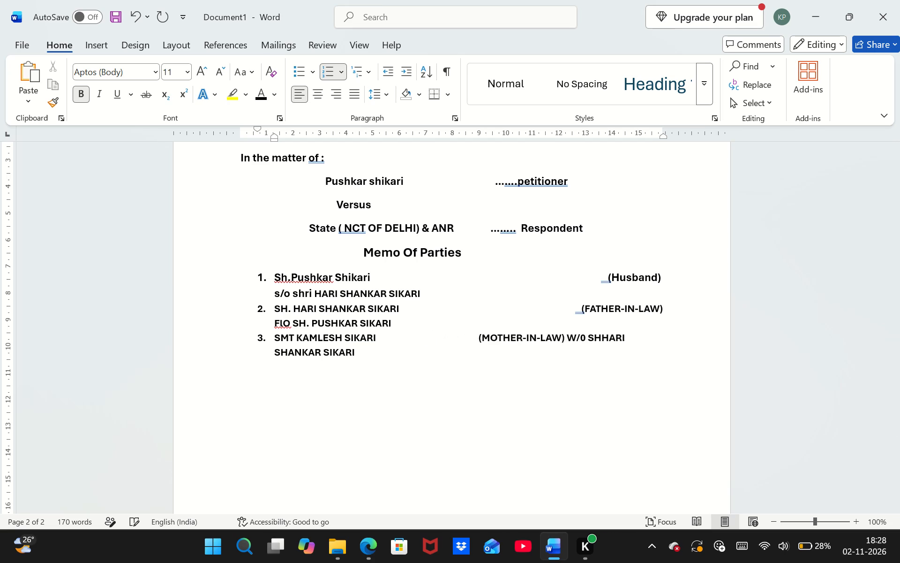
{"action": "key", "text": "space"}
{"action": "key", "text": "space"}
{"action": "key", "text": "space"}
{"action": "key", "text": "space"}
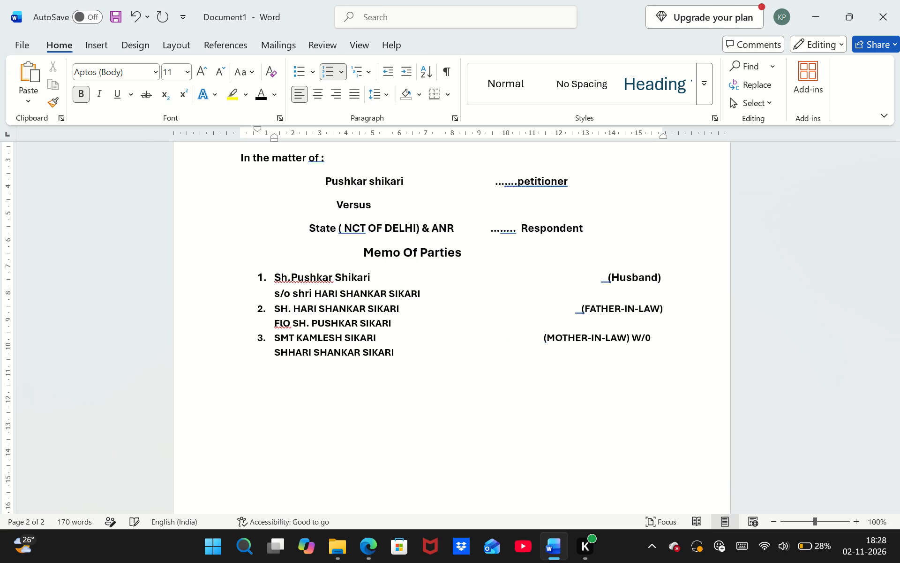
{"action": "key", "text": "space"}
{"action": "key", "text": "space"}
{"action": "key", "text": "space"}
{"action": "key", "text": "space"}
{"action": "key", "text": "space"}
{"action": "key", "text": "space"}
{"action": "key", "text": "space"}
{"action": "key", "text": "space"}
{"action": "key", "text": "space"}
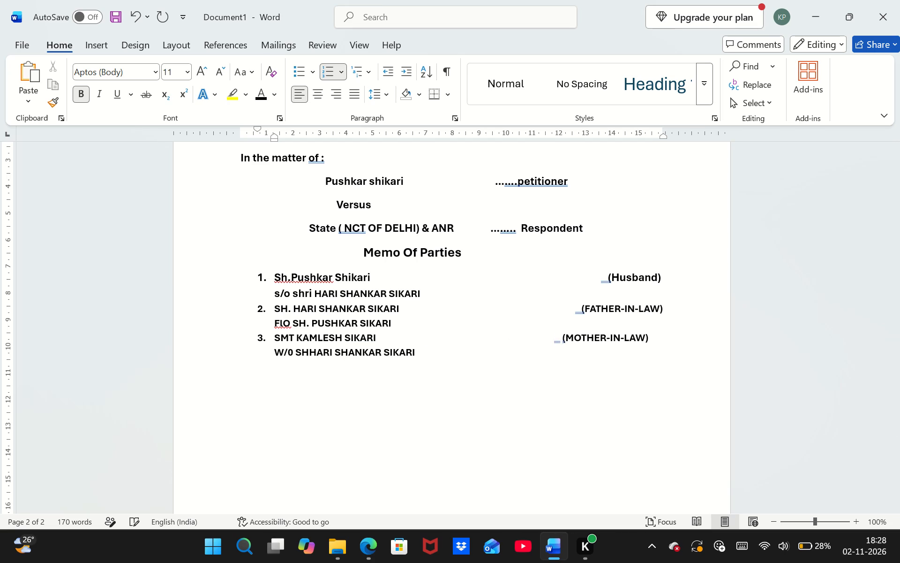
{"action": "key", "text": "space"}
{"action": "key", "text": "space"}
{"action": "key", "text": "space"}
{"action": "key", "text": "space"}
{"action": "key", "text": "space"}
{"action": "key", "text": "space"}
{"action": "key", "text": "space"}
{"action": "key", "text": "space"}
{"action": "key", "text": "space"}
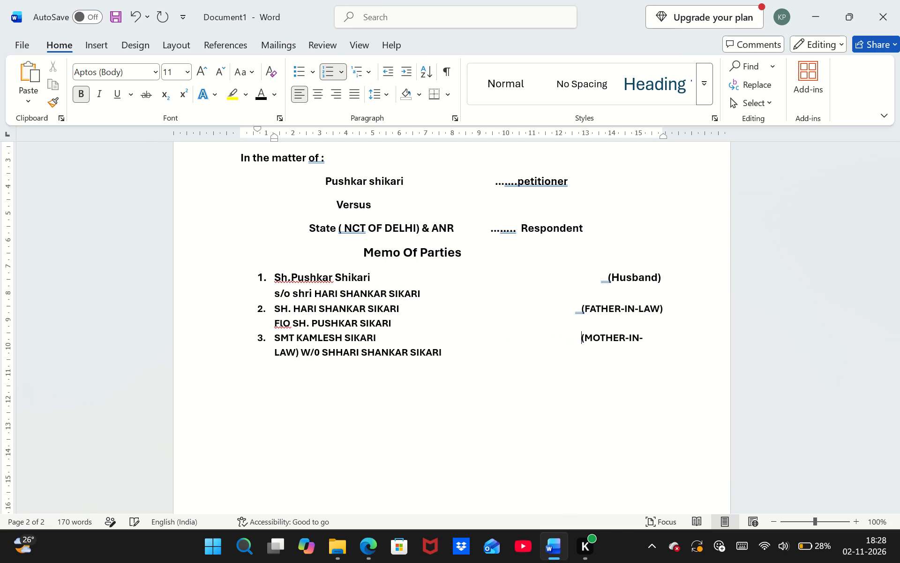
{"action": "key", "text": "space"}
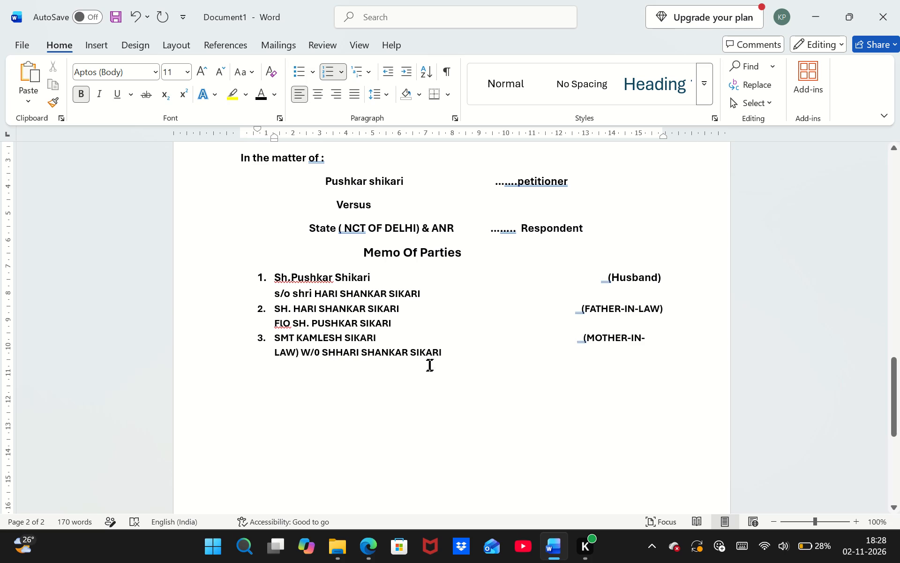
Start numbered item 4 and fill it with party 4's name, "(BROTHER-IN-LAW)" relationship and S/O line copied from the petition PDF in Edge.
{"action": "left_click", "coordinate": [452, 350]}
{"action": "key", "text": "Return"}
{"action": "left_click", "coordinate": [372, 554]}
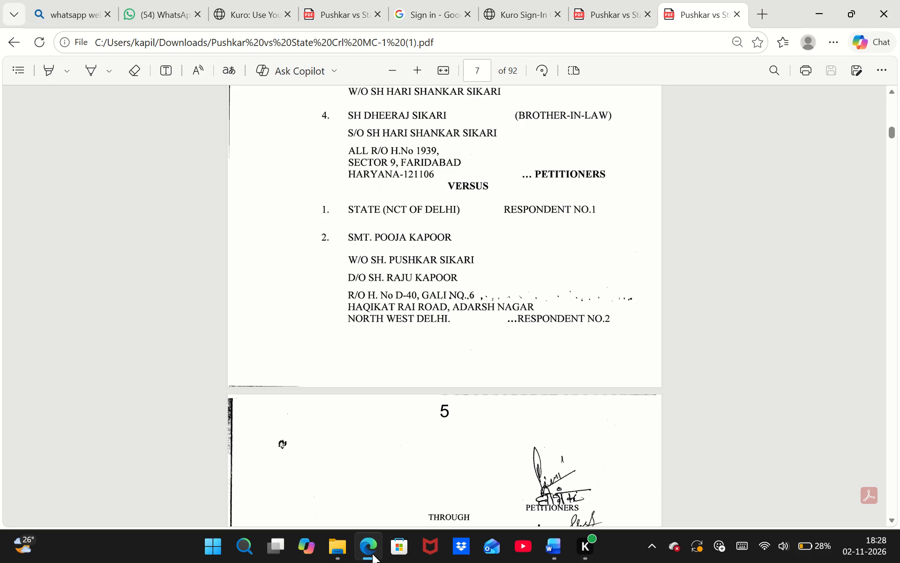
{"action": "scroll", "coordinate": [375, 562], "scroll_direction": "up", "scroll_amount": 2}
{"action": "scroll", "coordinate": [375, 562], "scroll_direction": "down", "scroll_amount": 1, "text": "ctrl"}
{"action": "scroll", "coordinate": [375, 562], "scroll_direction": "up", "scroll_amount": 1, "text": "ctrl"}
{"action": "scroll", "coordinate": [532, 158], "scroll_direction": "up", "scroll_amount": 1}
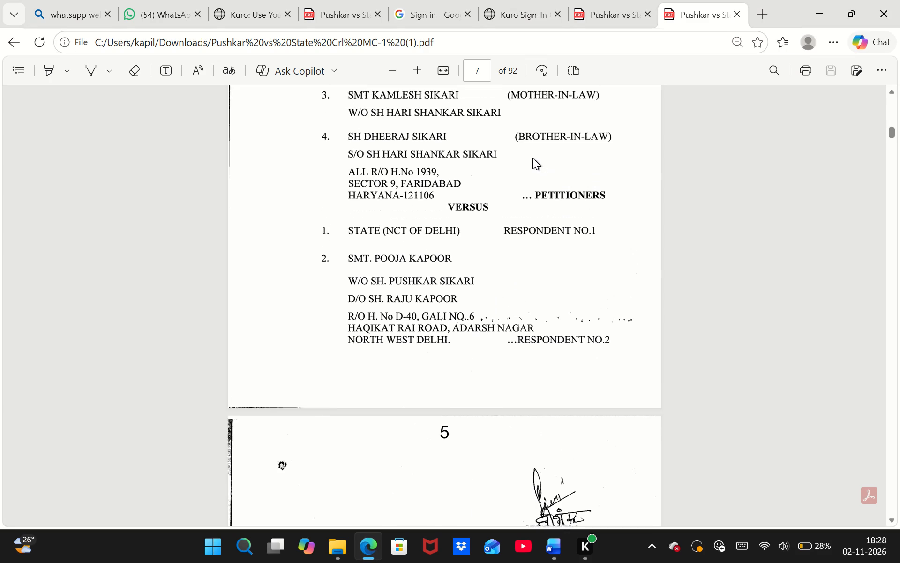
{"action": "scroll", "coordinate": [532, 158], "scroll_direction": "up", "scroll_amount": 2}
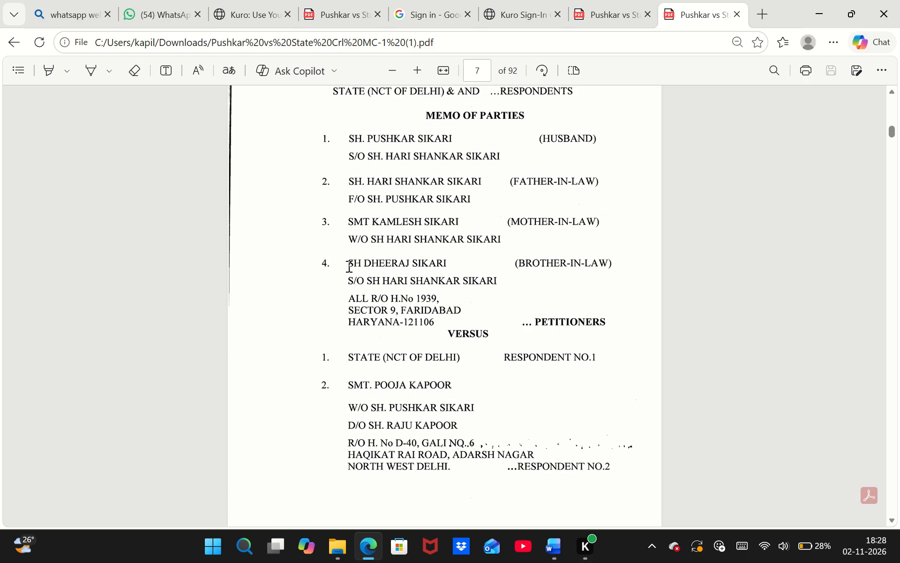
{"action": "left_click_drag", "start_coordinate": [348, 266], "coordinate": [408, 307]}
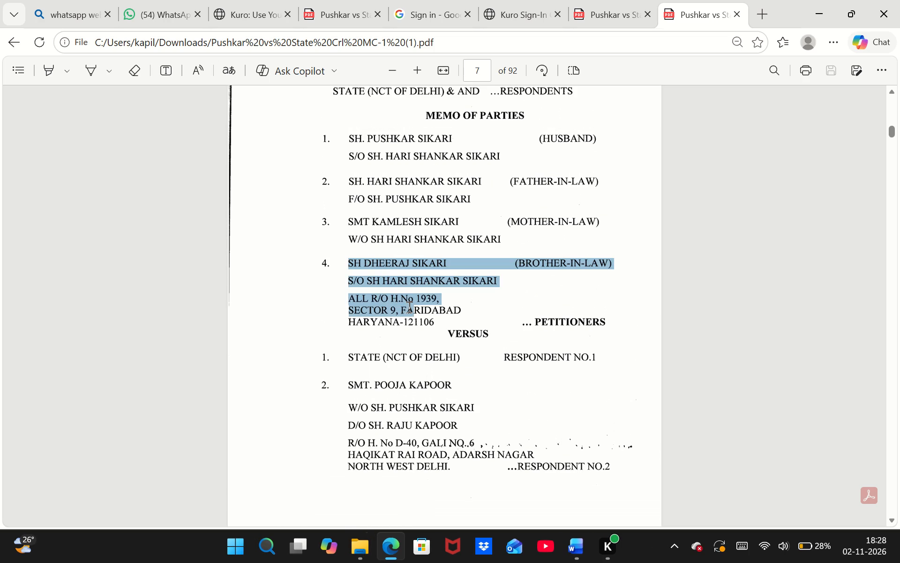
{"action": "left_click_drag", "start_coordinate": [408, 307], "coordinate": [506, 290]}
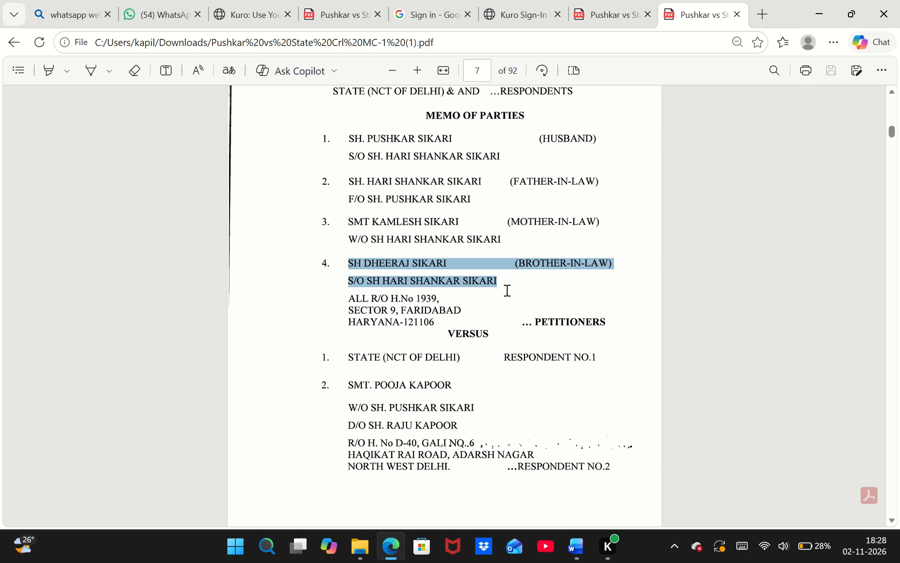
{"action": "left_click_drag", "start_coordinate": [506, 290], "coordinate": [665, 441]}
{"action": "key", "text": "ctrl+c"}
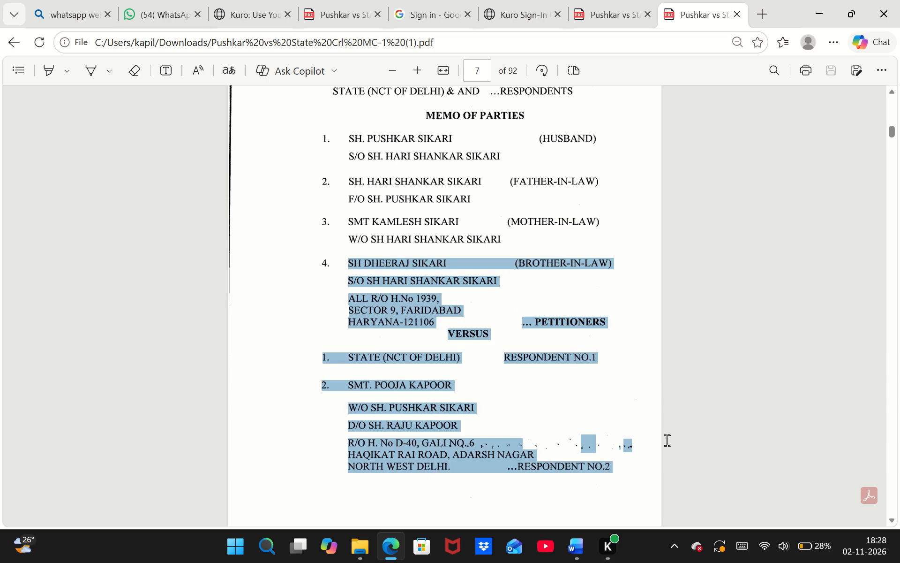
{"action": "left_click_drag", "start_coordinate": [665, 441], "coordinate": [500, 284]}
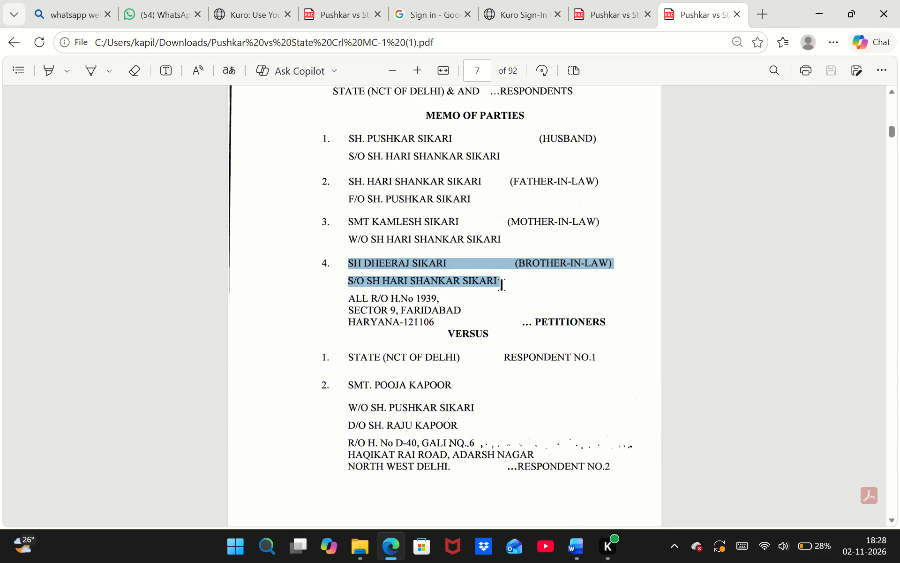
{"action": "left_click_drag", "start_coordinate": [500, 284], "coordinate": [497, 283]}
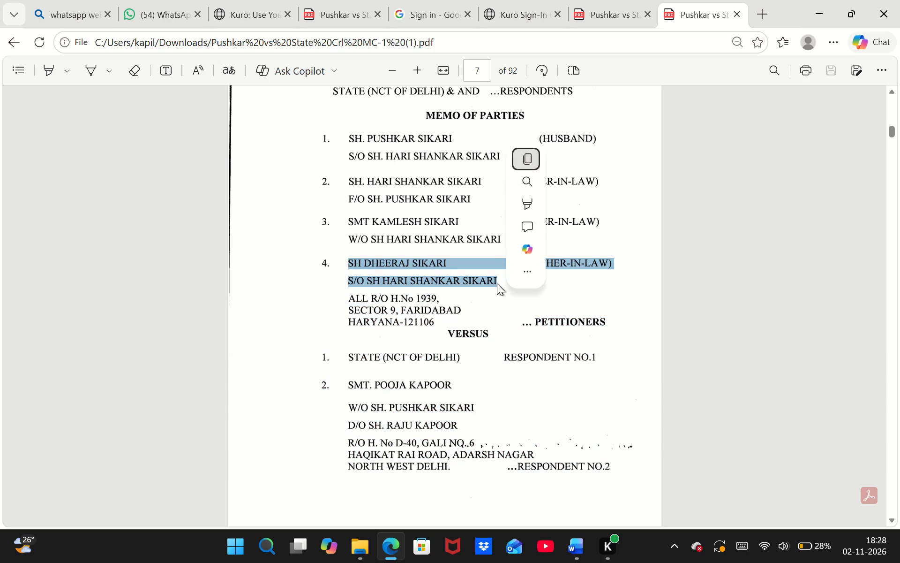
{"action": "left_click", "coordinate": [574, 159]}
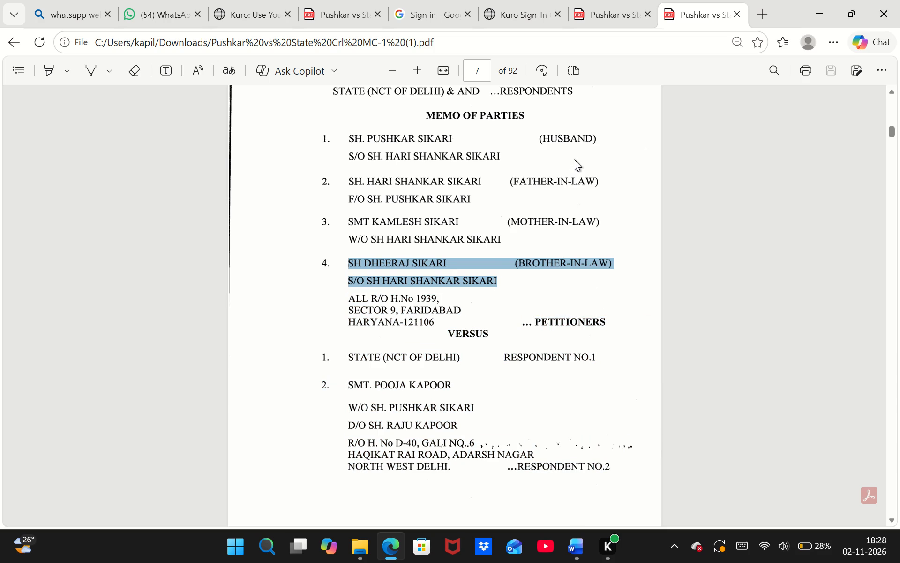
{"action": "left_click", "coordinate": [579, 547]}
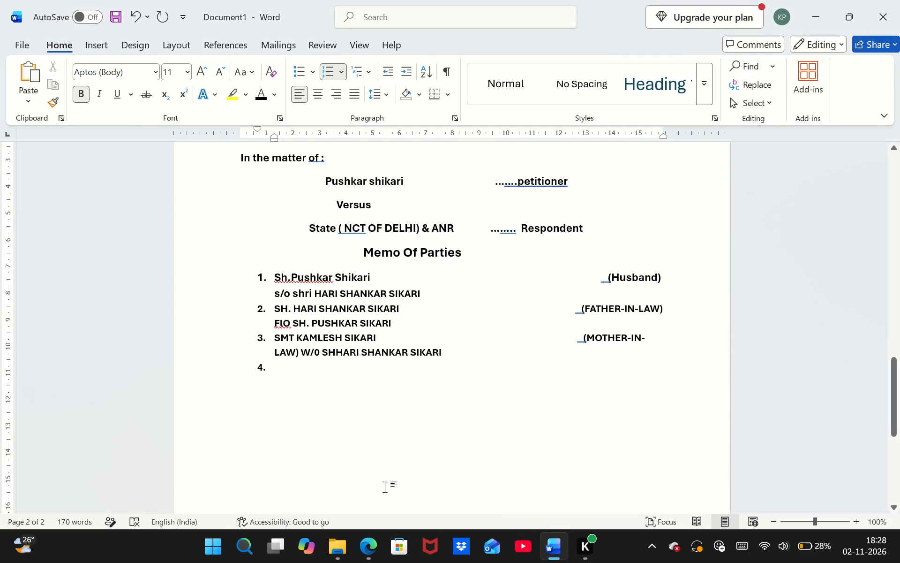
{"action": "key", "text": "ctrl+v"}
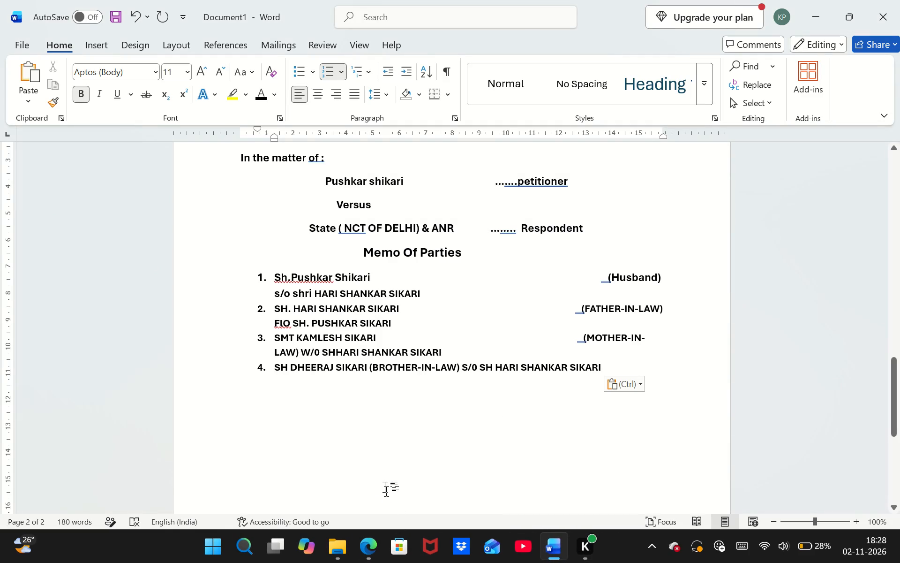
Space "(BROTHER-IN-LAW)" over to the page's right margin in item 4, keeping it on one line with the S/O text below.
{"action": "left_click", "coordinate": [367, 368]}
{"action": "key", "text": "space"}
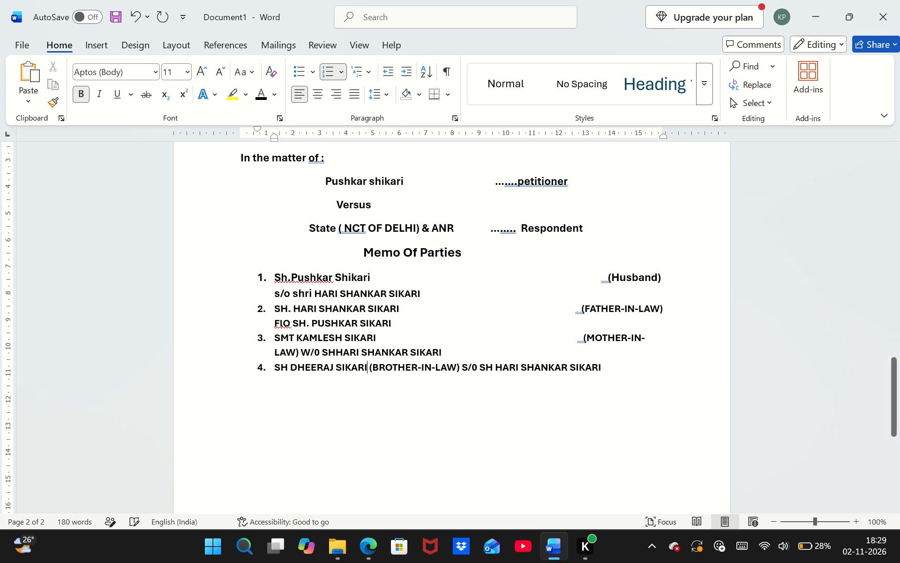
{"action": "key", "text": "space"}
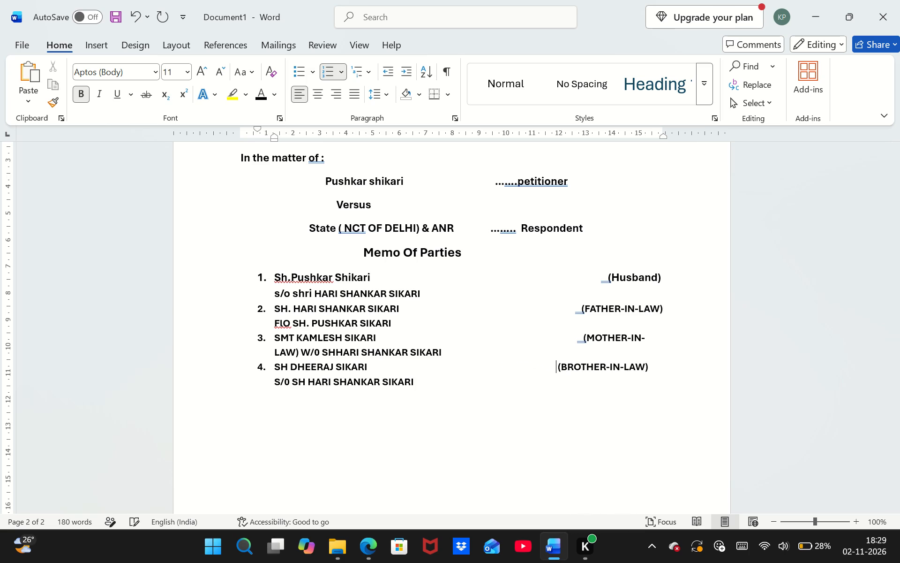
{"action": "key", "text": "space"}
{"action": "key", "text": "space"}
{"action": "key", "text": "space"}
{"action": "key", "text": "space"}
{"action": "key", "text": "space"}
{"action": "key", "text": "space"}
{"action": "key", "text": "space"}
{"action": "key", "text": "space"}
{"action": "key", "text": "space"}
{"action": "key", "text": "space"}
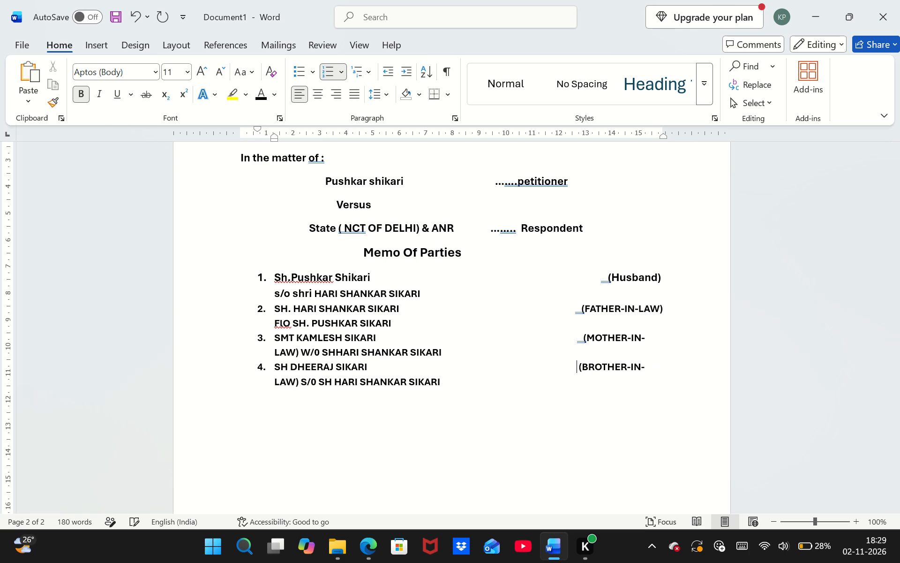
{"action": "key", "text": "BackSpace"}
{"action": "key", "text": "BackSpace"}
{"action": "key", "text": "BackSpace"}
{"action": "key", "text": "BackSpace"}
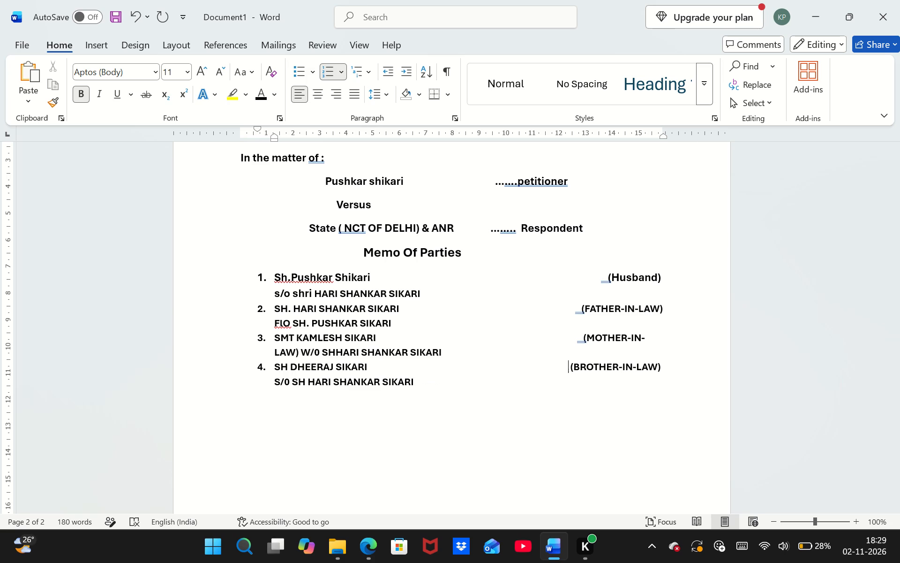
Start an unnumbered line below item 4's S/O line, aligned with the list text.
{"action": "left_click", "coordinate": [427, 381]}
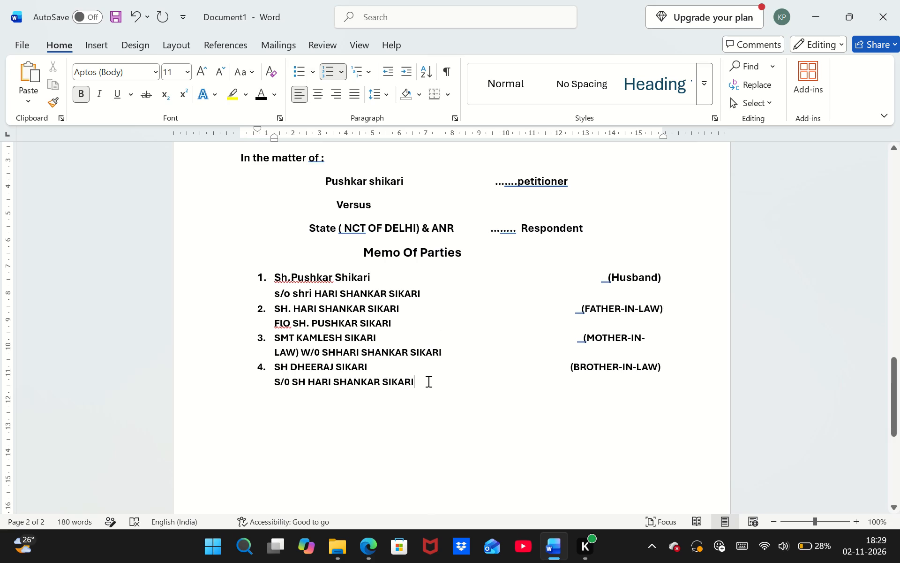
{"action": "key", "text": "Return"}
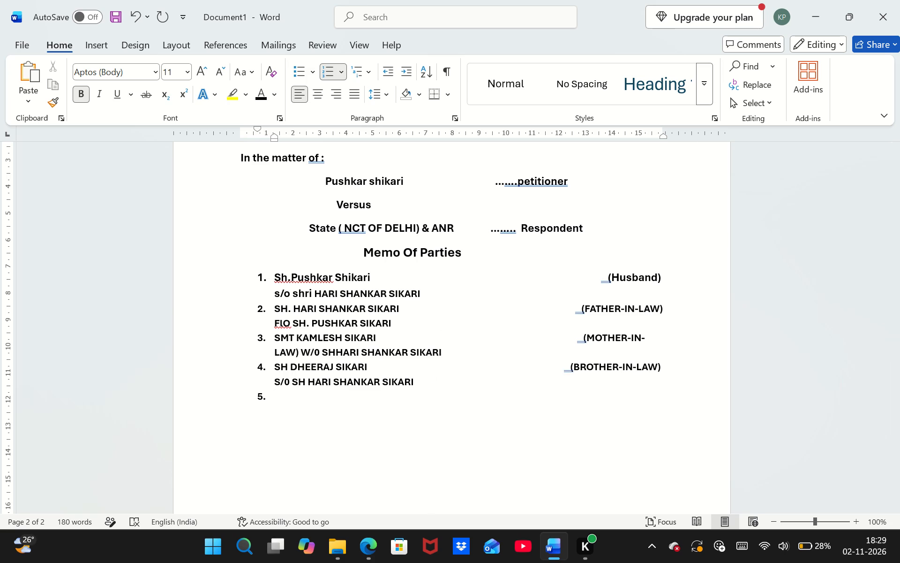
{"action": "key", "text": "BackSpace"}
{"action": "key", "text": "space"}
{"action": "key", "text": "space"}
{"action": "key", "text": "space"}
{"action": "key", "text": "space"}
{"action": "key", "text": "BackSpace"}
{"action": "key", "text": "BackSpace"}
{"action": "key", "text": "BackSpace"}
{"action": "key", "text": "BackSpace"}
Switch to the petition PDF in Edge.
{"action": "left_click", "coordinate": [366, 552]}
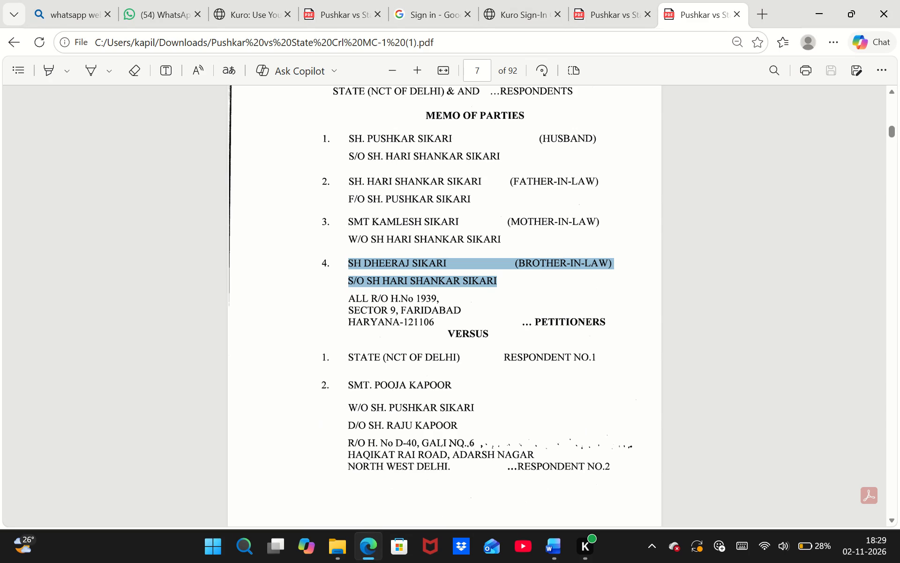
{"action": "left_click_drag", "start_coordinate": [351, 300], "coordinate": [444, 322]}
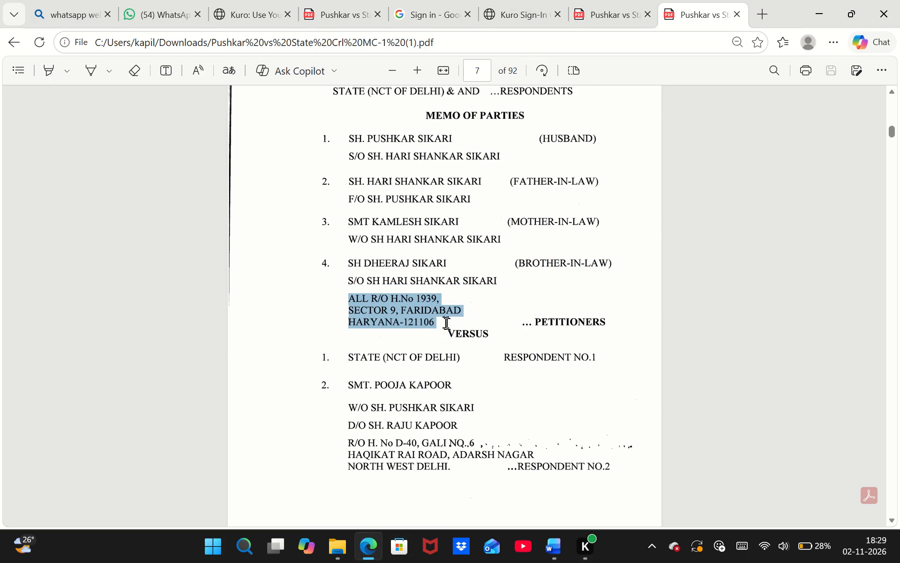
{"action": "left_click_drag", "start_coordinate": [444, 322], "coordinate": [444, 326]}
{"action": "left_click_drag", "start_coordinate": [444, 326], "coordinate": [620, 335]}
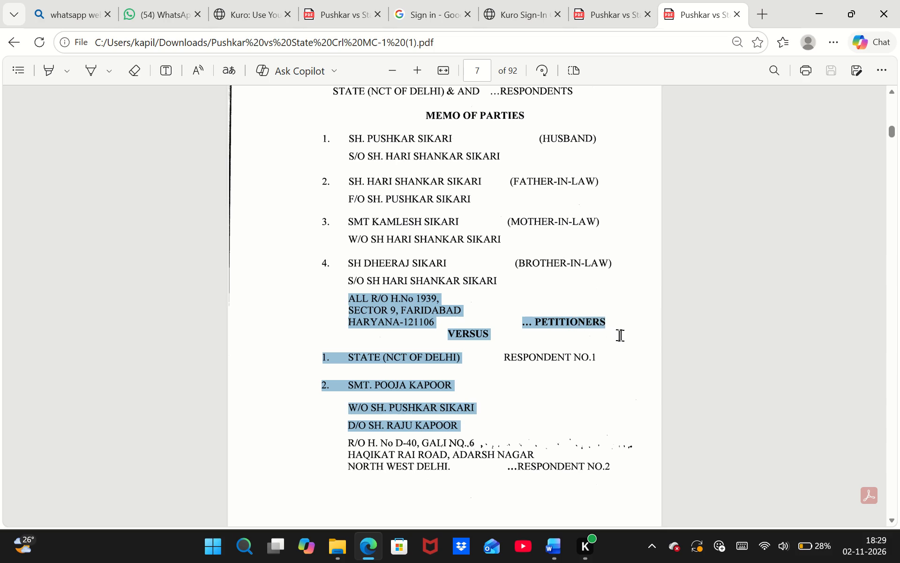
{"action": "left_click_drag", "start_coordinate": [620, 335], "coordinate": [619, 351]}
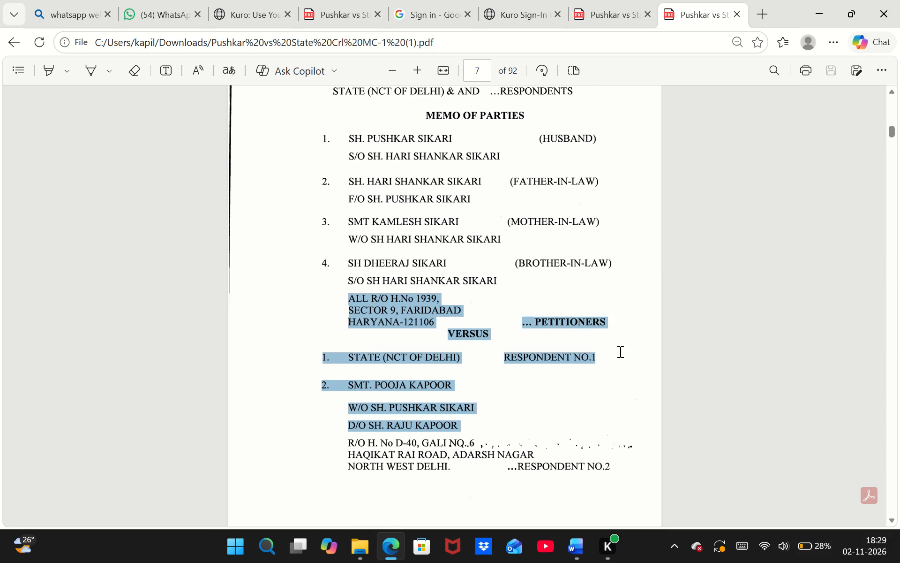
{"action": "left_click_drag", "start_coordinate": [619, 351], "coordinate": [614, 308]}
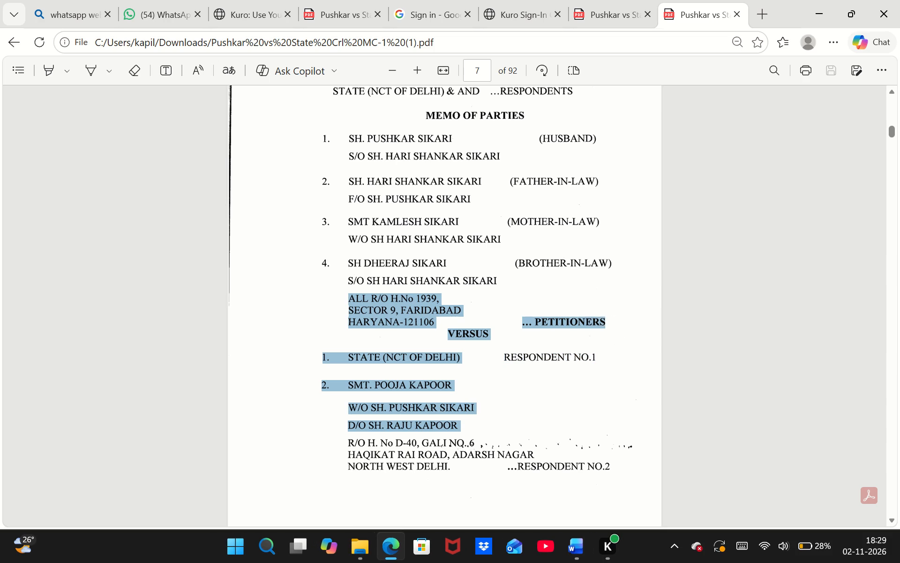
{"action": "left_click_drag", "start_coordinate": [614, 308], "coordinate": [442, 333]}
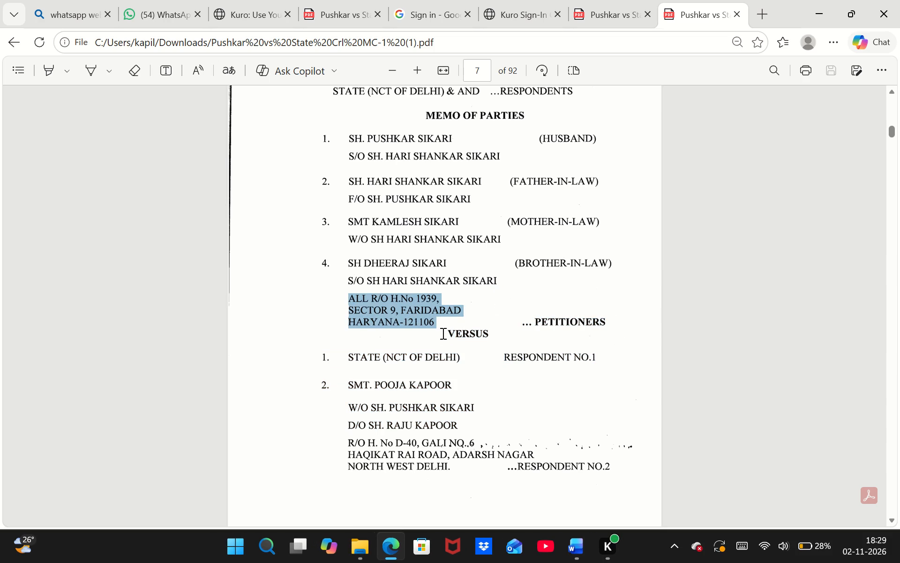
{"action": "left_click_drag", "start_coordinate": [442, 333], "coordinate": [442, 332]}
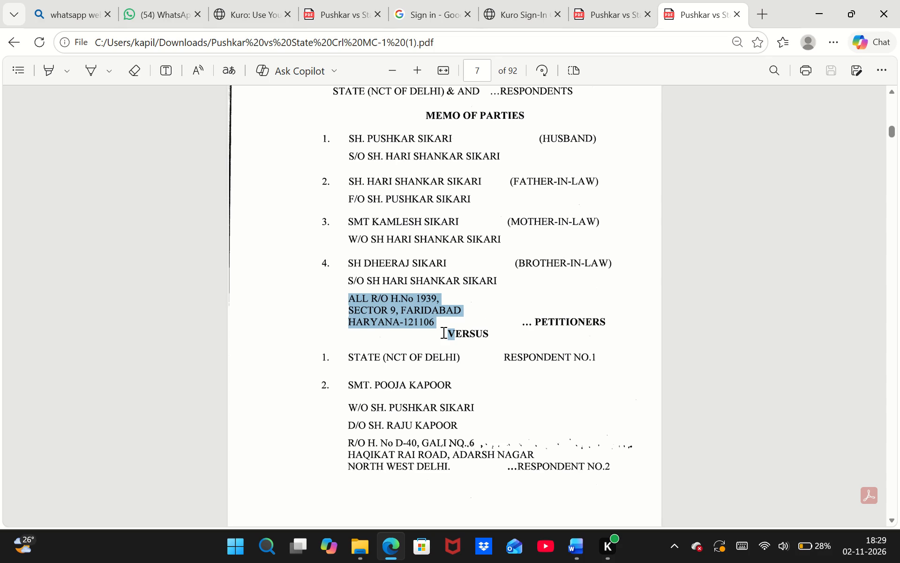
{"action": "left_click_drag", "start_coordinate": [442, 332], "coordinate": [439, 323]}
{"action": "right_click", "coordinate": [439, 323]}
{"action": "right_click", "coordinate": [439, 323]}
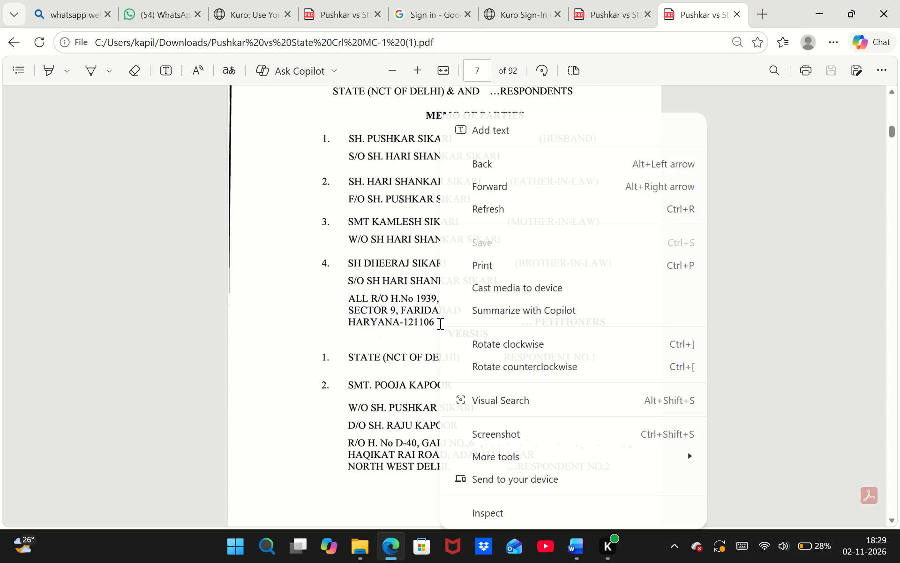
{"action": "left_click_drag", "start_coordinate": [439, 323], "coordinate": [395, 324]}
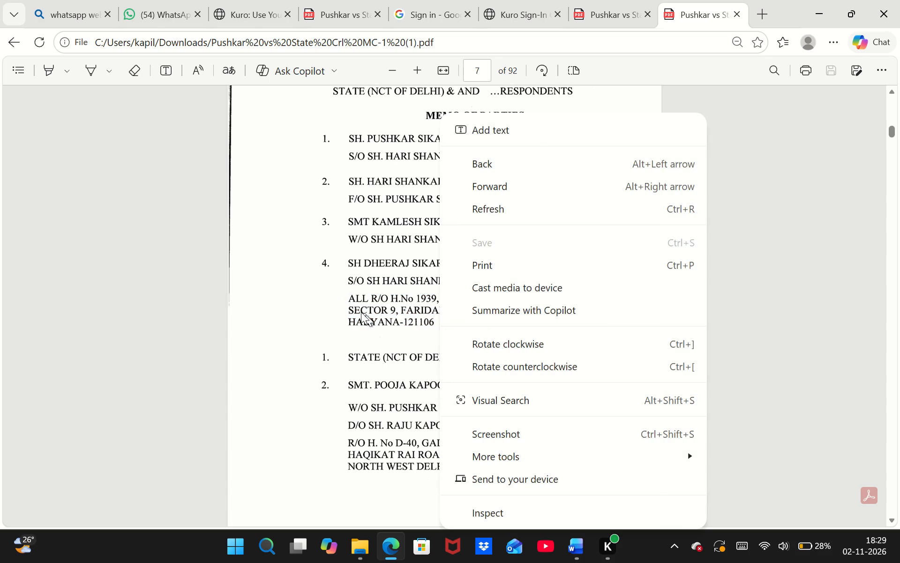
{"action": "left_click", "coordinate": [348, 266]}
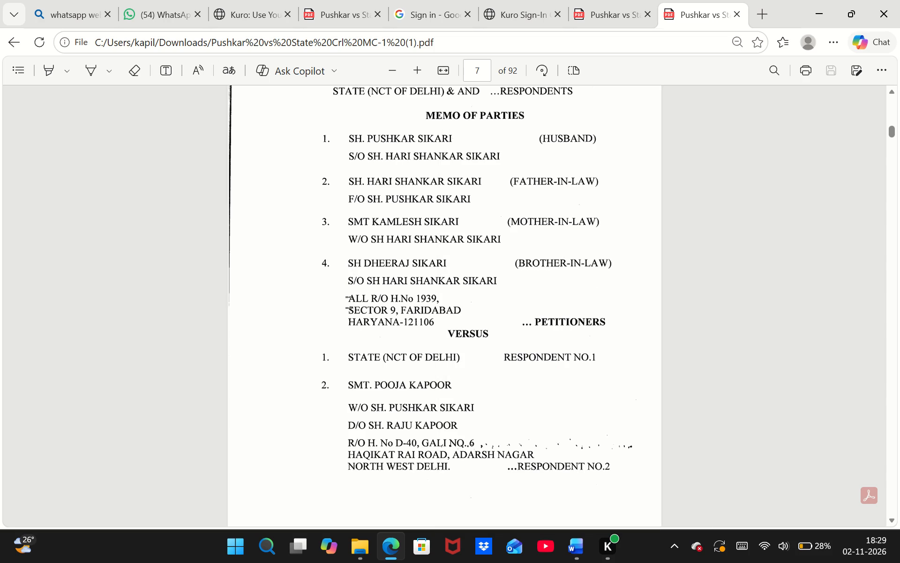
Copy the petitioners' shared address from the petition PDF and paste it into Word below item 4, leaving one blank line above it.
{"action": "left_click_drag", "start_coordinate": [347, 302], "coordinate": [440, 315]}
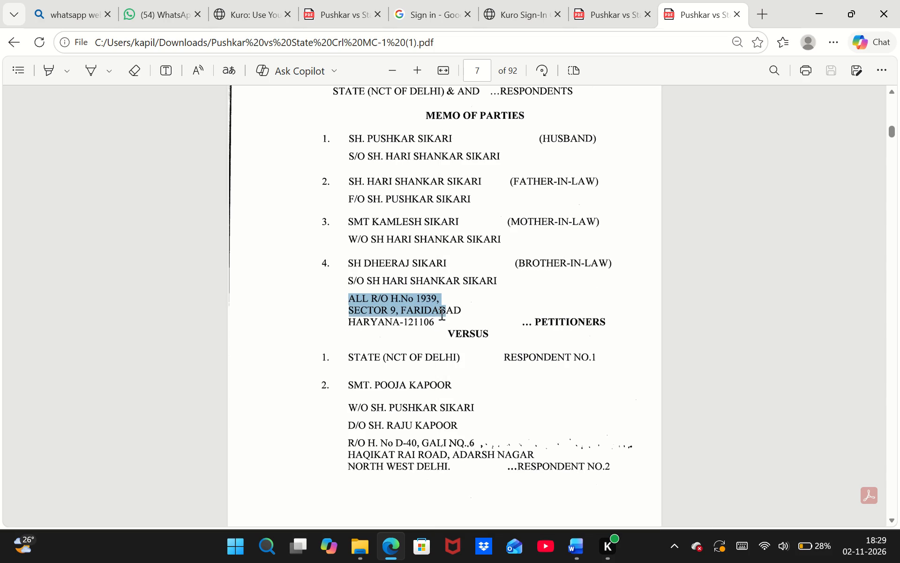
{"action": "left_click_drag", "start_coordinate": [440, 315], "coordinate": [435, 326]}
{"action": "left_click", "coordinate": [471, 203]}
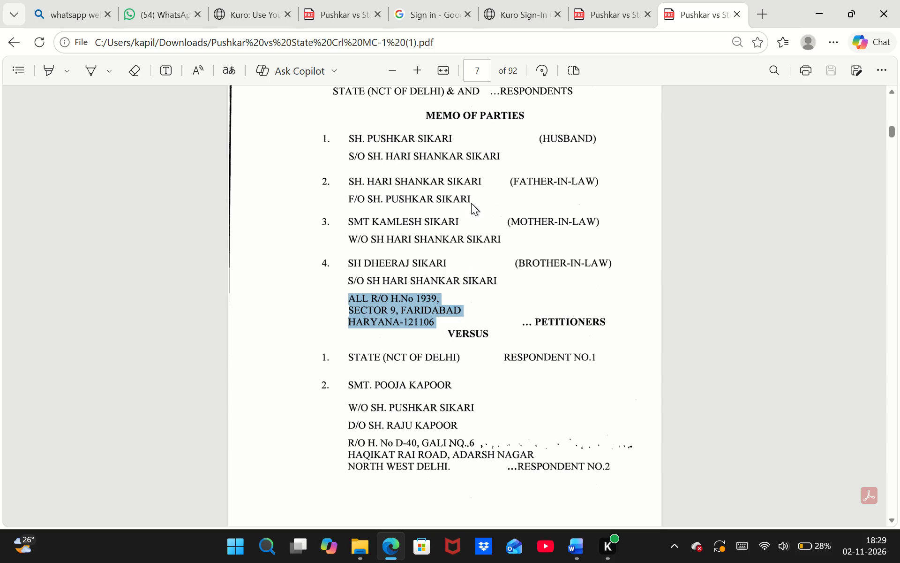
{"action": "left_click", "coordinate": [582, 549]}
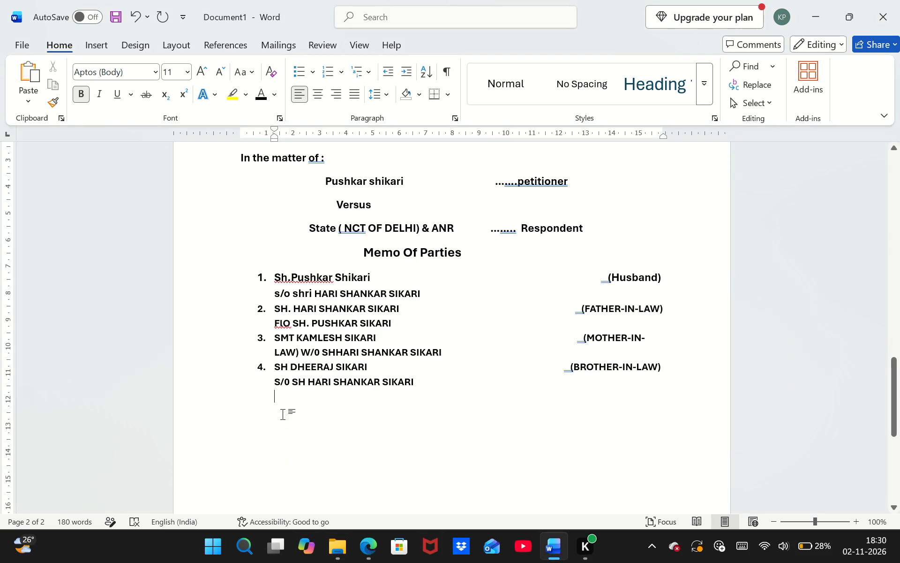
{"action": "key", "text": "Down"}
{"action": "key", "text": "Return"}
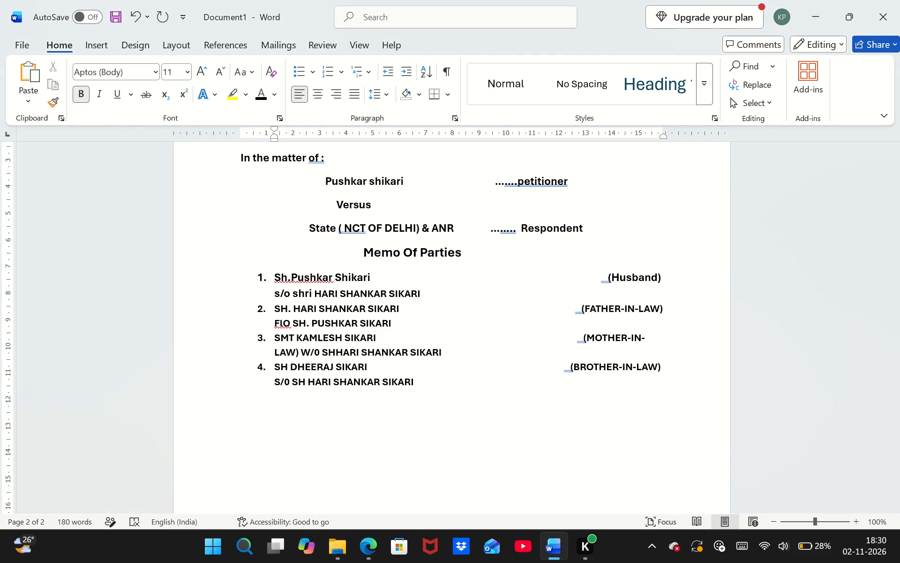
{"action": "key", "text": "ctrl+v"}
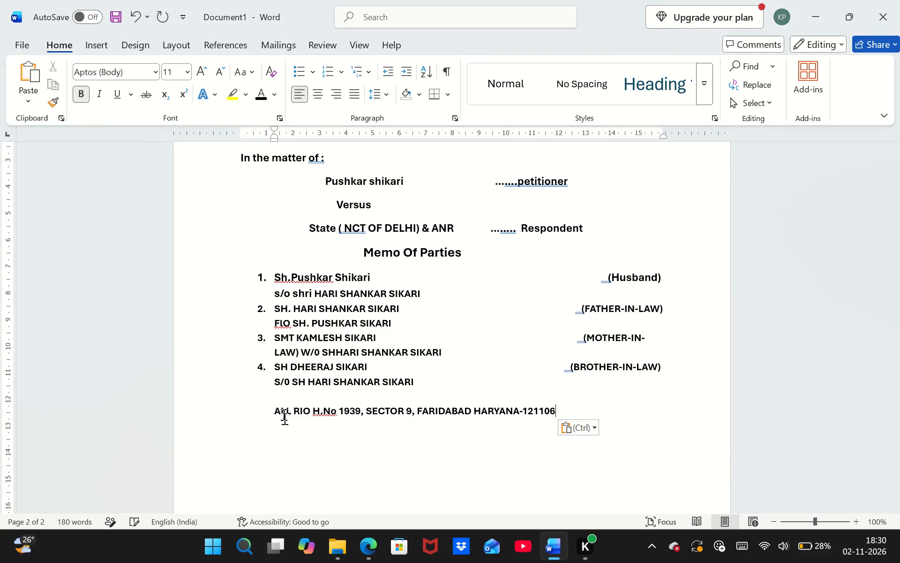
Break the pasted address into three lines, splitting it after the house number and after the sector.
{"action": "left_click", "coordinate": [364, 413]}
{"action": "key", "text": "Return"}
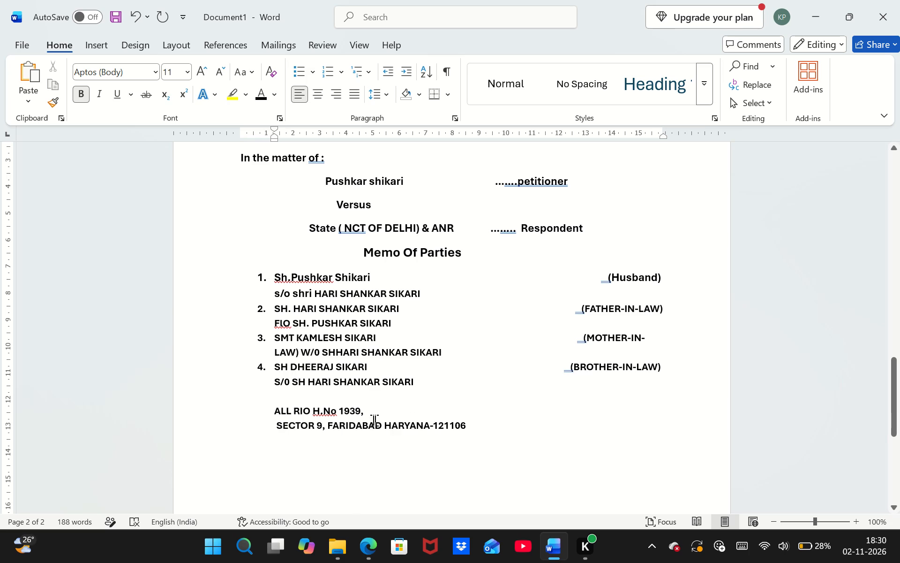
{"action": "left_click", "coordinate": [326, 426]}
{"action": "key", "text": "Return"}
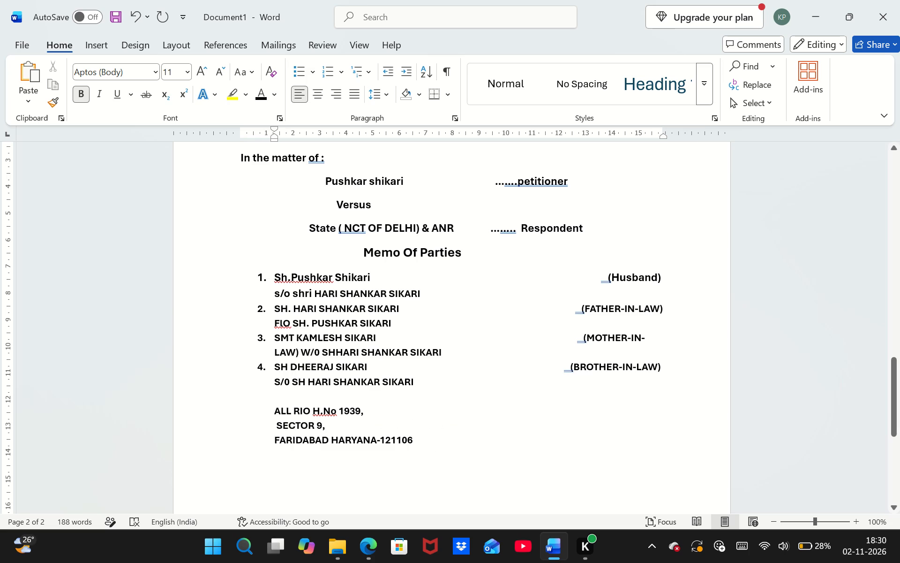
Add "........petitioner" to the address's last line, spaced well over toward the page's right margin and spelled correctly.
{"action": "left_click", "coordinate": [425, 444]}
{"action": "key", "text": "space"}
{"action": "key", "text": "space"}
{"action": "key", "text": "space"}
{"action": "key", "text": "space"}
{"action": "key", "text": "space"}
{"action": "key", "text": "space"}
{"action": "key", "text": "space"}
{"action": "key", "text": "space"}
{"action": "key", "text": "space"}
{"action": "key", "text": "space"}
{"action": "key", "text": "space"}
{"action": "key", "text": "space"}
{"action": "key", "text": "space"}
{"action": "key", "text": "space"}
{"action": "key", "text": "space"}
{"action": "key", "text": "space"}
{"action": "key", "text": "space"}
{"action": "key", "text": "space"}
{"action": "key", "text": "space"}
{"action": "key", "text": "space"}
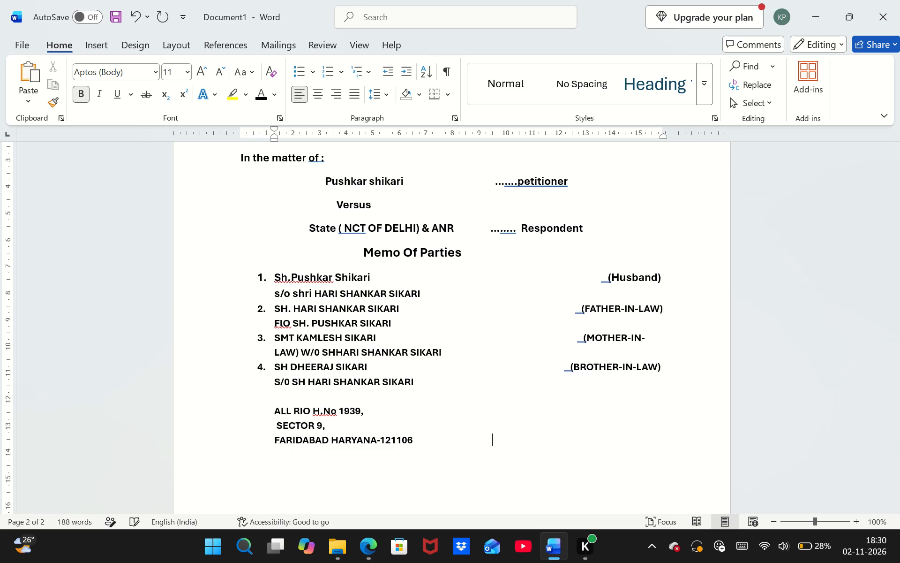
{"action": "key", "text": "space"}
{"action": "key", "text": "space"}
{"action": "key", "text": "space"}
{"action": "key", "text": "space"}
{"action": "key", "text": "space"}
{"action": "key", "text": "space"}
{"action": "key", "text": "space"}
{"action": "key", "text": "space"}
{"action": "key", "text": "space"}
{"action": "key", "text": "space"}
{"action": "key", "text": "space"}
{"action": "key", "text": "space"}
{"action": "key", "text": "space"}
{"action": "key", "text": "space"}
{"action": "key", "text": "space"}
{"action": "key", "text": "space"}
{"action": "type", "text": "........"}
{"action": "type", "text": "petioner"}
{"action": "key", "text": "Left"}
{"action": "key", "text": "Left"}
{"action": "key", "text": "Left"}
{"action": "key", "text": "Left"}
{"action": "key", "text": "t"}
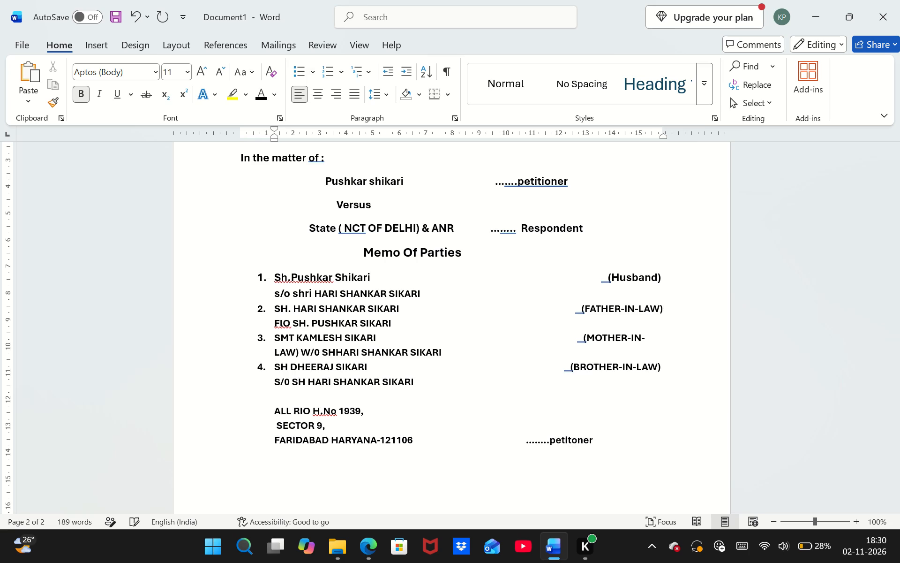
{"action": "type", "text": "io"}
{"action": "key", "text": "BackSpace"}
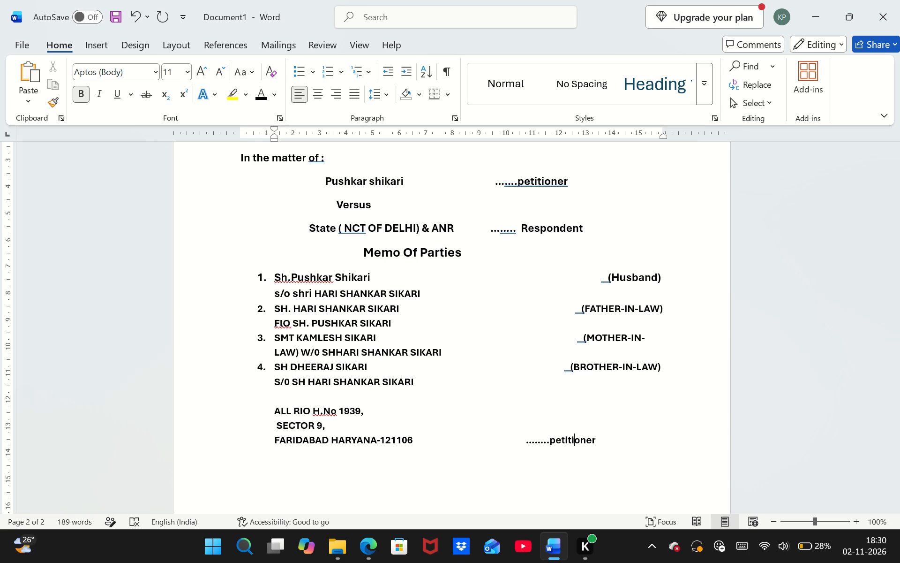
Insert more spaces before the dots of "........petitioner" to shift the label farther toward the page's right margin.
{"action": "left_click", "coordinate": [525, 442]}
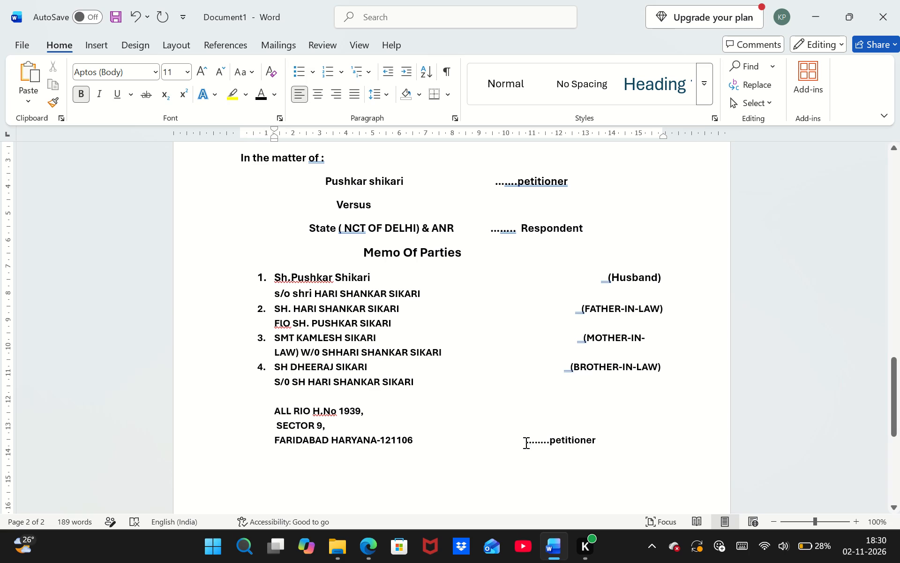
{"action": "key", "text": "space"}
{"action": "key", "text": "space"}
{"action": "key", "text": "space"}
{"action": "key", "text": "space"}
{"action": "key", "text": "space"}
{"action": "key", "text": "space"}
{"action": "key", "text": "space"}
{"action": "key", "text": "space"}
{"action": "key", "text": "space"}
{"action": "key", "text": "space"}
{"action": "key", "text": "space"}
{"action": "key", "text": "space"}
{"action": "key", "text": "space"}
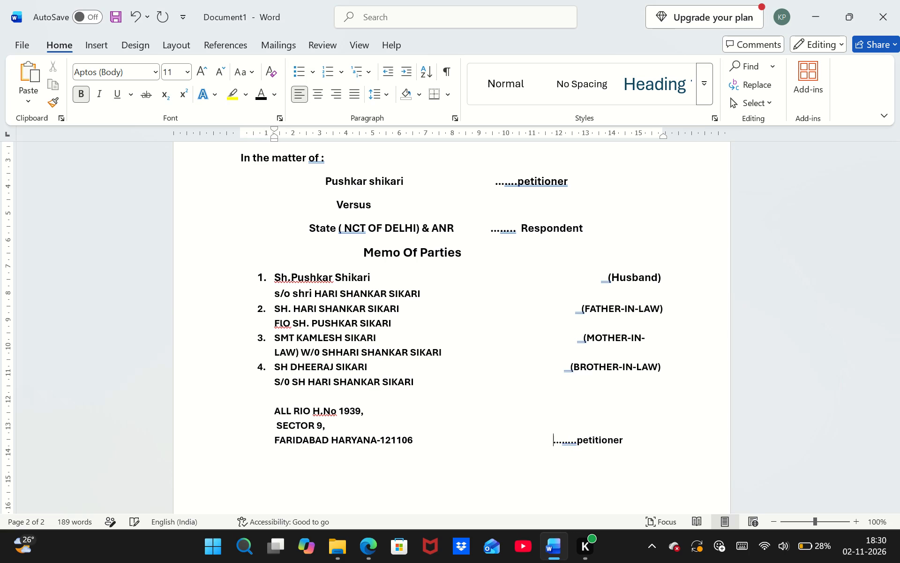
Capitalise the label on the address's last line so it reads "........Petitioner".
{"action": "left_click", "coordinate": [583, 440]}
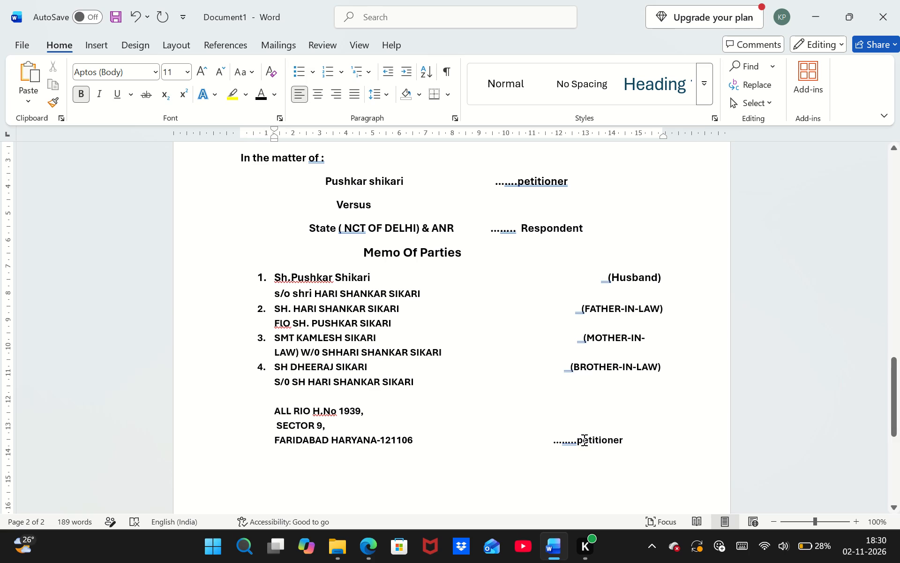
{"action": "key", "text": "BackSpace"}
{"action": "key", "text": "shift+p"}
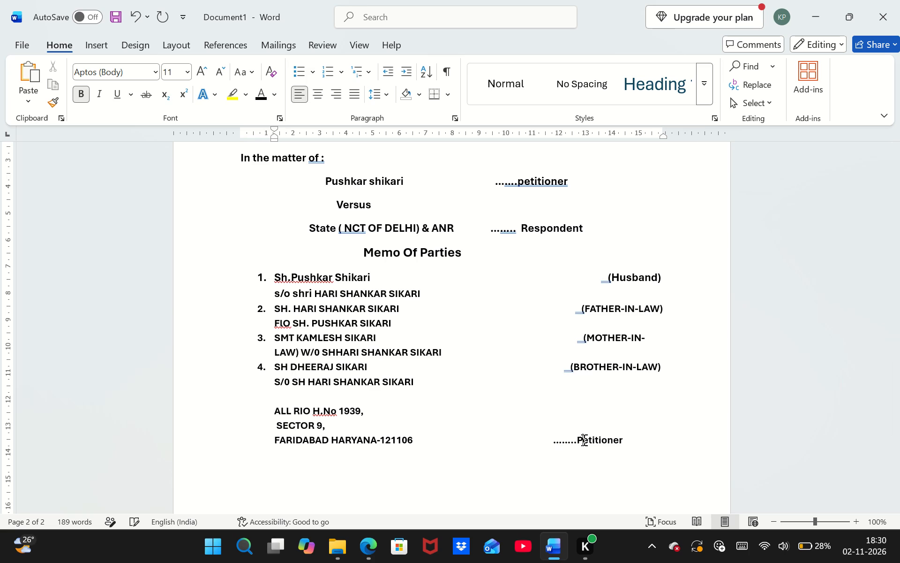
Add "versus" below the petitioners' address, leaving a blank line between and indenting it with spaces toward the page's centre.
{"action": "left_click", "coordinate": [643, 436]}
{"action": "key", "text": "Return"}
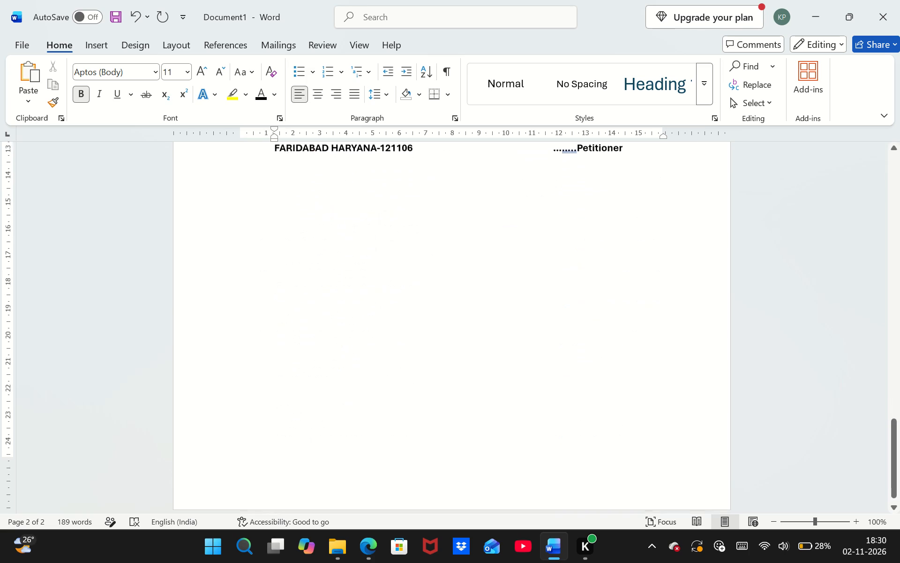
{"action": "scroll", "coordinate": [643, 436], "scroll_direction": "down", "scroll_amount": 1}
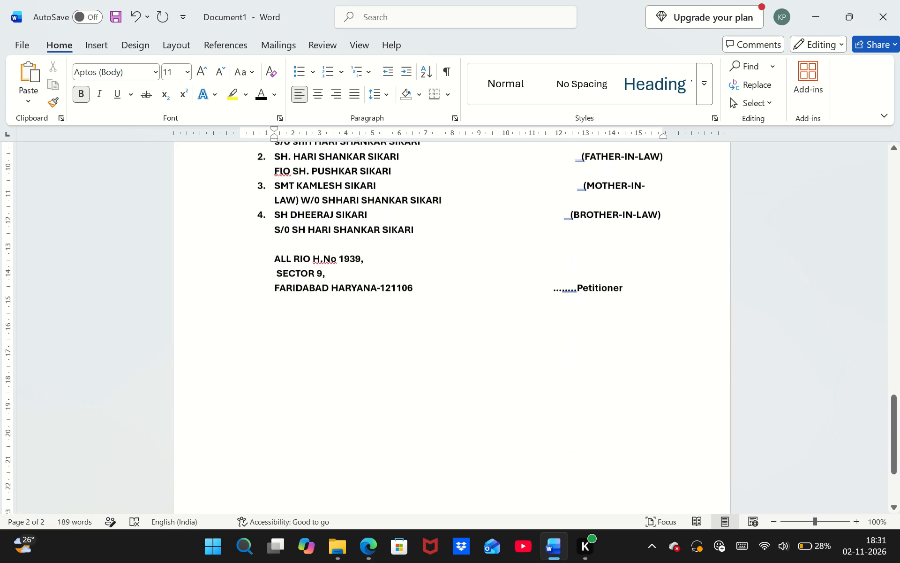
{"action": "scroll", "coordinate": [643, 436], "scroll_direction": "down", "scroll_amount": 1}
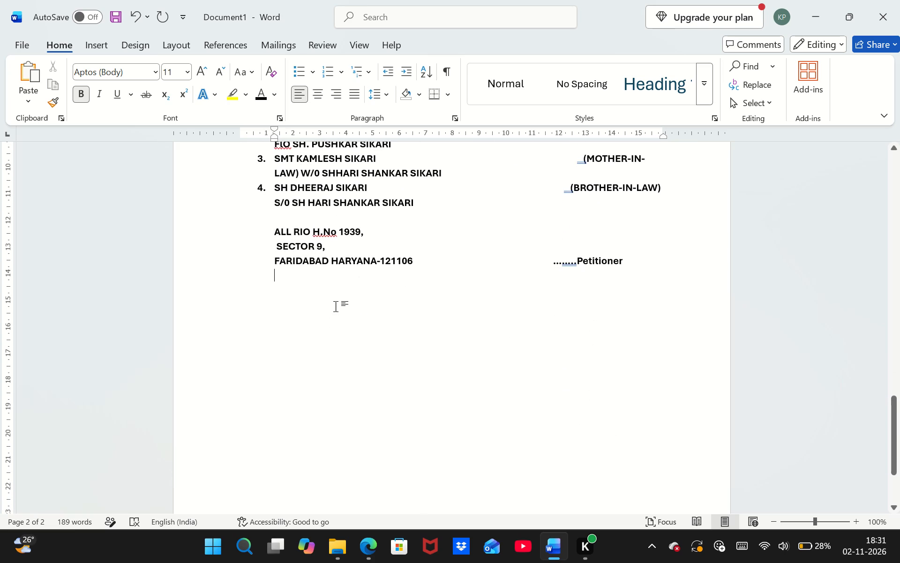
{"action": "left_click", "coordinate": [371, 545]}
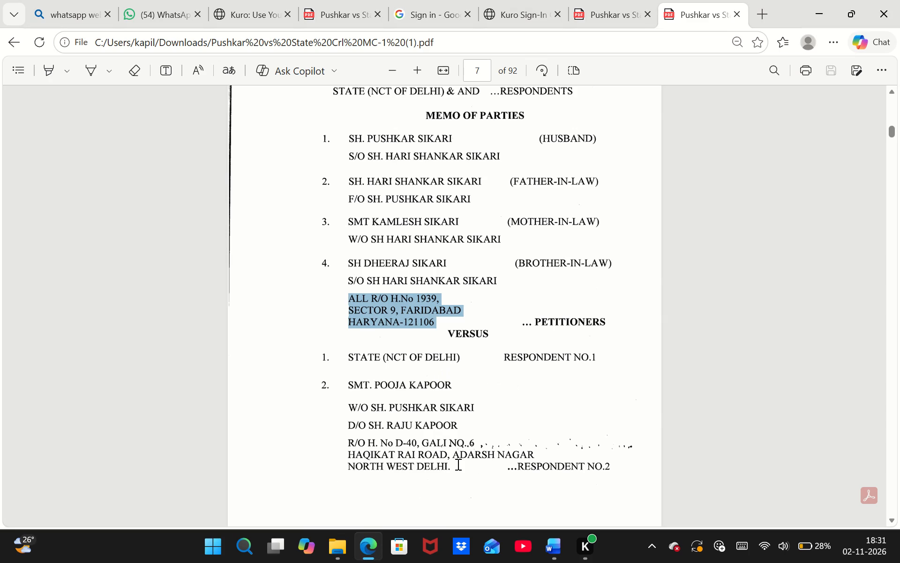
{"action": "left_click", "coordinate": [559, 546]}
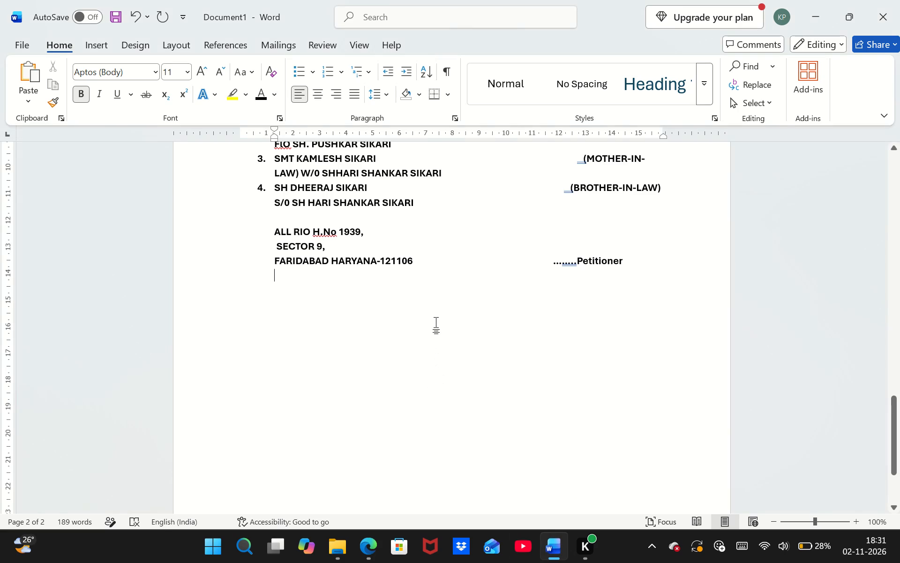
{"action": "key", "text": "Down"}
{"action": "key", "text": "Return"}
{"action": "key", "text": "Right"}
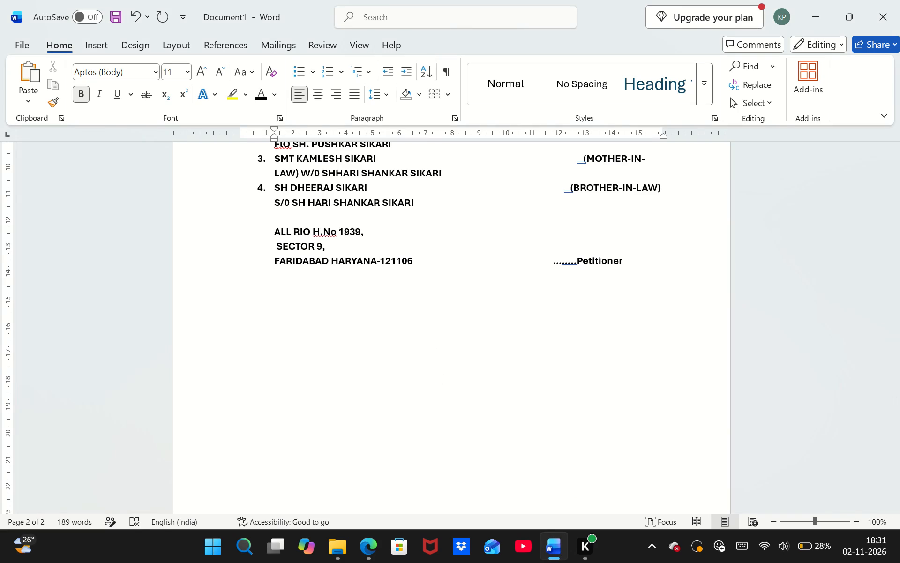
{"action": "key", "text": "Right"}
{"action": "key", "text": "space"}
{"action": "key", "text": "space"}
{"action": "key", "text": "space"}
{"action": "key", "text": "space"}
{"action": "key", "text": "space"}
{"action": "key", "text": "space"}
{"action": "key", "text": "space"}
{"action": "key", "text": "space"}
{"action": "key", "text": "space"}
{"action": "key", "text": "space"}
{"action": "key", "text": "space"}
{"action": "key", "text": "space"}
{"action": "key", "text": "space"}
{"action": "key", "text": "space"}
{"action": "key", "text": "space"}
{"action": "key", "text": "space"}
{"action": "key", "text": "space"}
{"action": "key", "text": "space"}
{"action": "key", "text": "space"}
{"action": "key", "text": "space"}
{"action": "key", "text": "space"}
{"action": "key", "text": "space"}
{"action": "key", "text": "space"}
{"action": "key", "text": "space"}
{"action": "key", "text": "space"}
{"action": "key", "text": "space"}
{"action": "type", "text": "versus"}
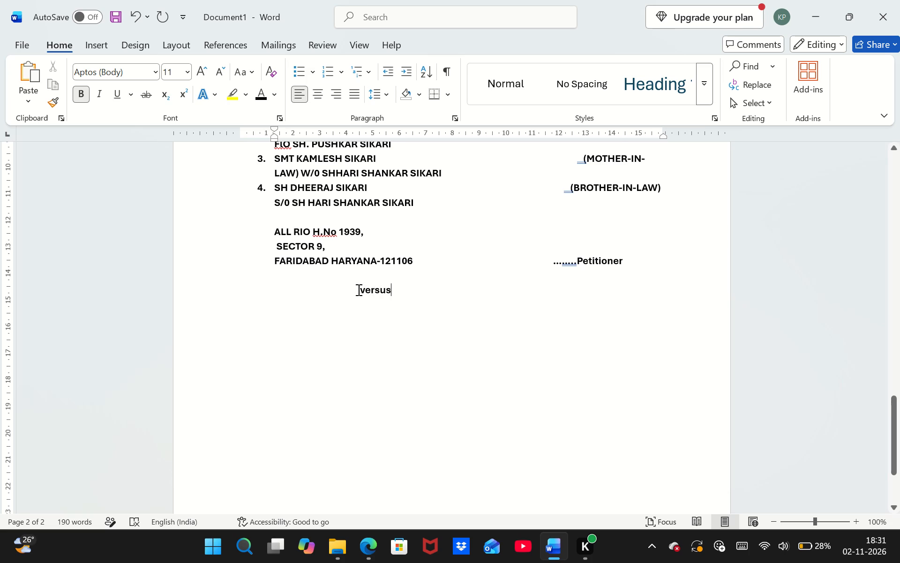
Set the "versus" line below the address to font size 12, keeping it bold.
{"action": "left_click_drag", "start_coordinate": [357, 290], "coordinate": [408, 283]}
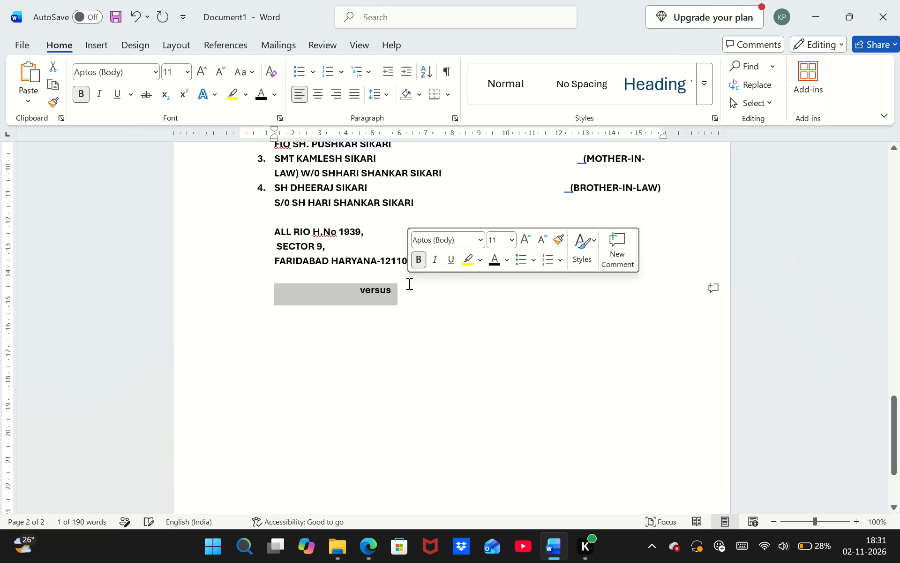
{"action": "left_click", "coordinate": [420, 259]}
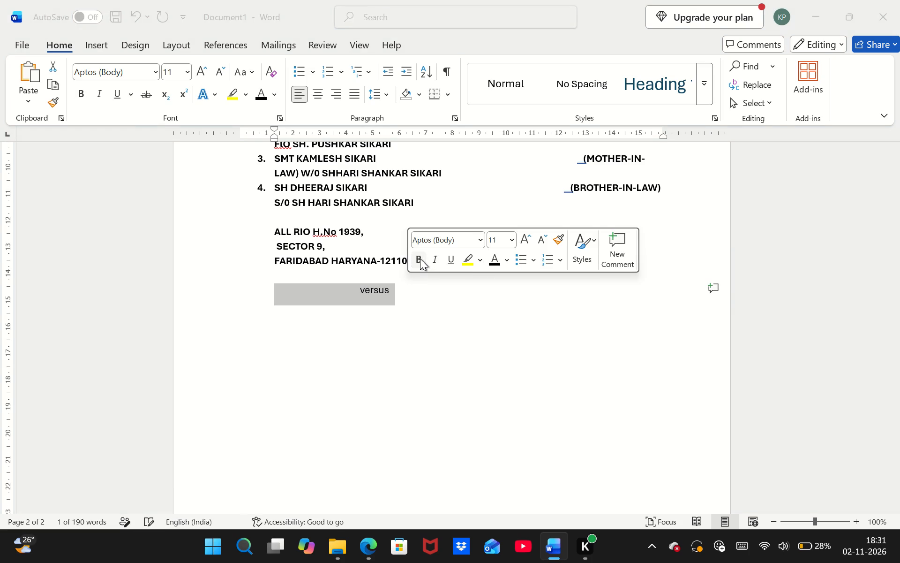
{"action": "left_click", "coordinate": [420, 259]}
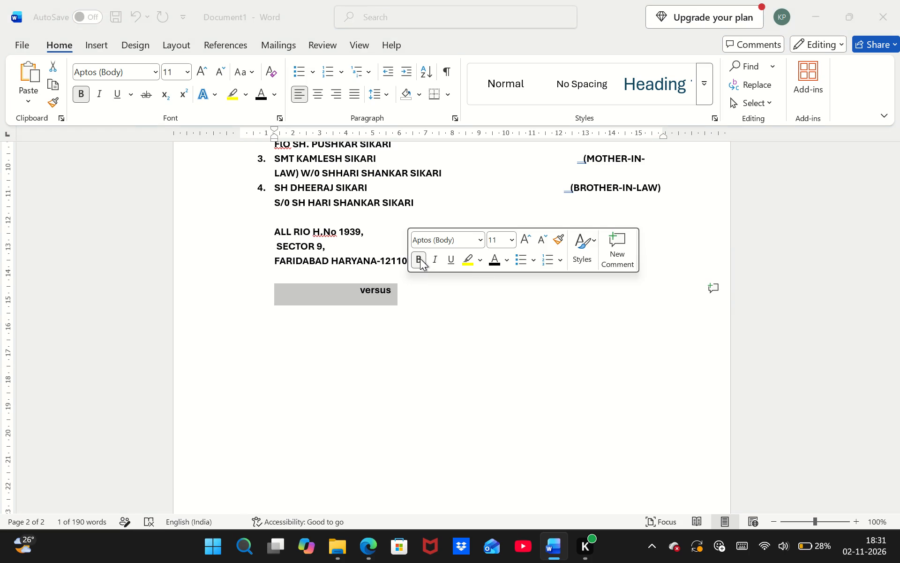
{"action": "left_click", "coordinate": [420, 259]}
{"action": "left_click", "coordinate": [420, 259]}
{"action": "left_click", "coordinate": [513, 239]}
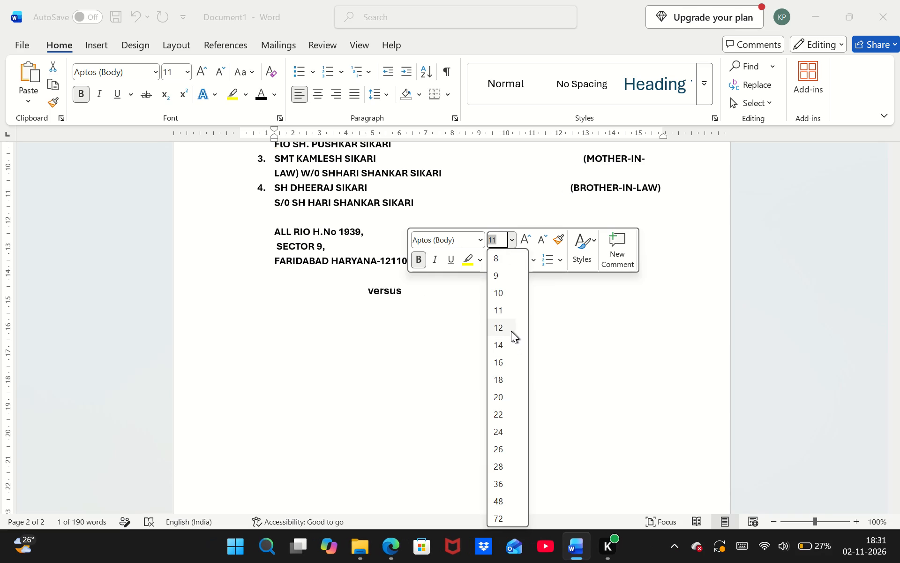
{"action": "left_click", "coordinate": [511, 331]}
{"action": "left_click", "coordinate": [433, 339]}
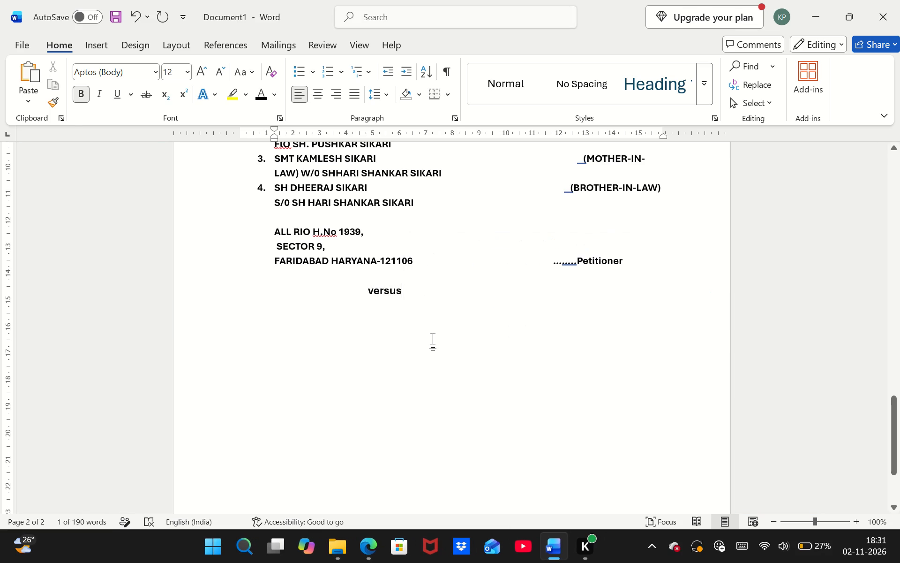
{"action": "left_click", "coordinate": [433, 339]}
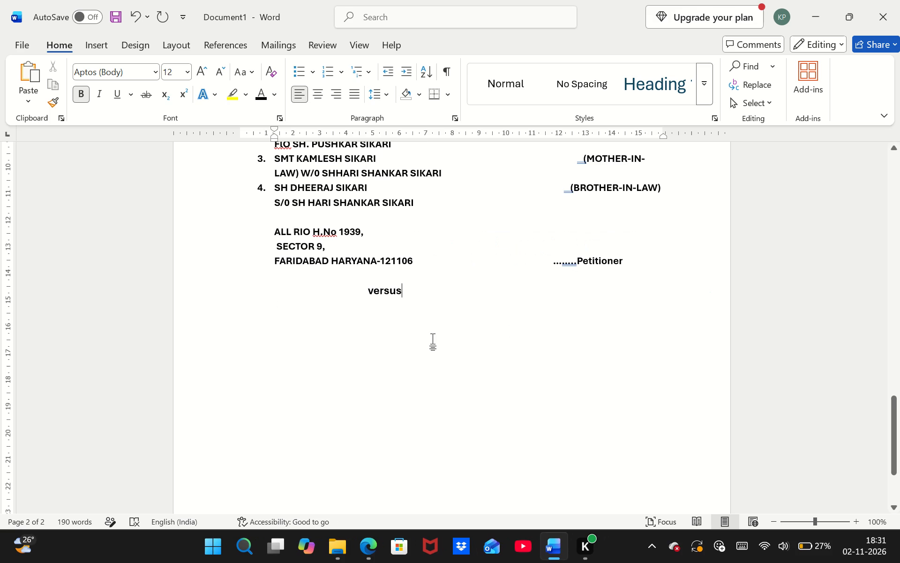
Capitalise the first letter of the word below the address so it reads "Versus".
{"action": "left_click", "coordinate": [366, 289]}
{"action": "left_click", "coordinate": [416, 293]}
{"action": "left_click", "coordinate": [373, 291]}
{"action": "key", "text": "BackSpace"}
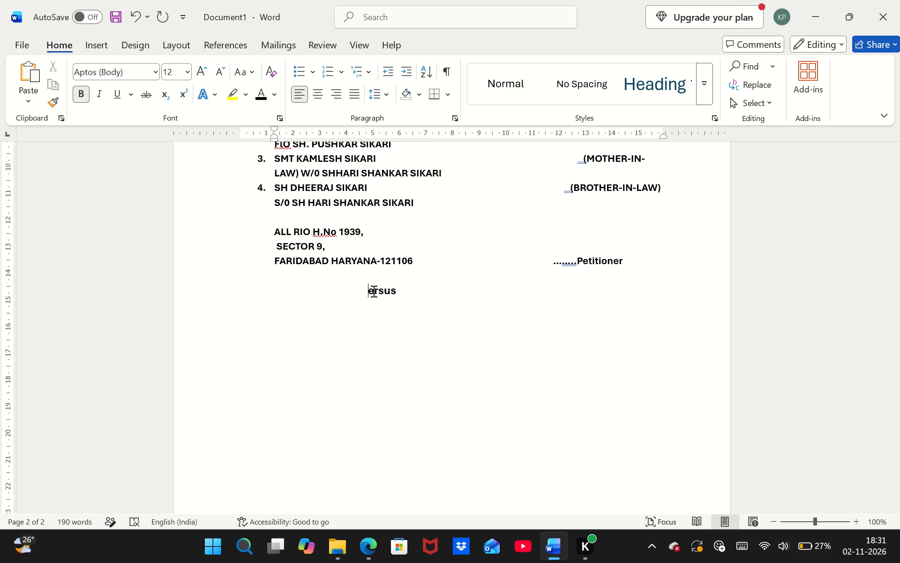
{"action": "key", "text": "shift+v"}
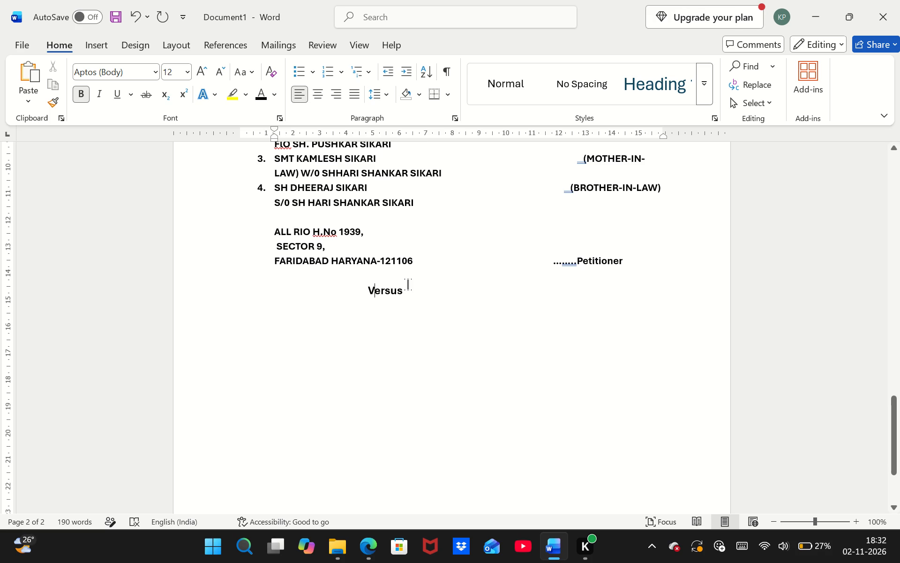
{"action": "left_click", "coordinate": [408, 291]}
Copy the two numbered respondent names from the petition PDF in Edge and paste them on a new line below "Versus" in Word.
{"action": "key", "text": "shift+Return"}
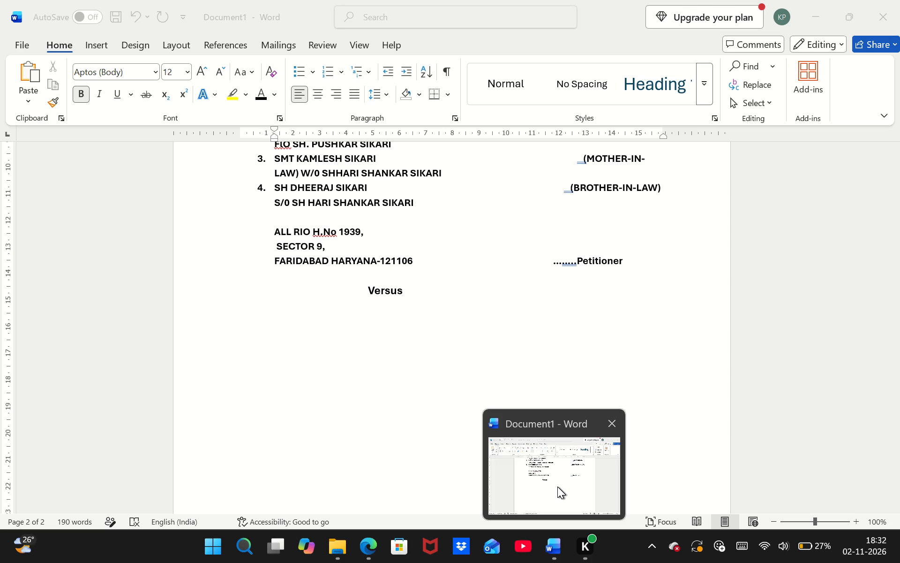
{"action": "left_click", "coordinate": [371, 549]}
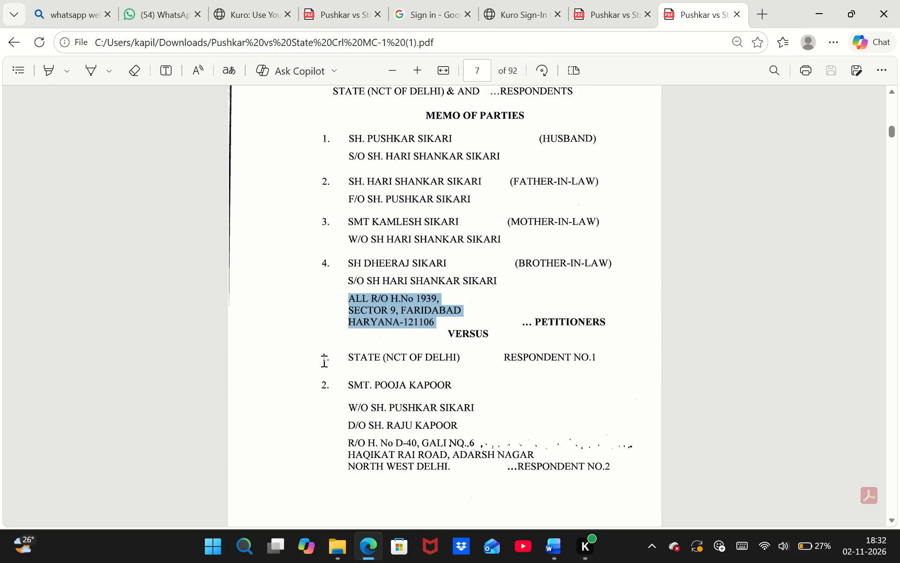
{"action": "left_click_drag", "start_coordinate": [323, 361], "coordinate": [541, 382]}
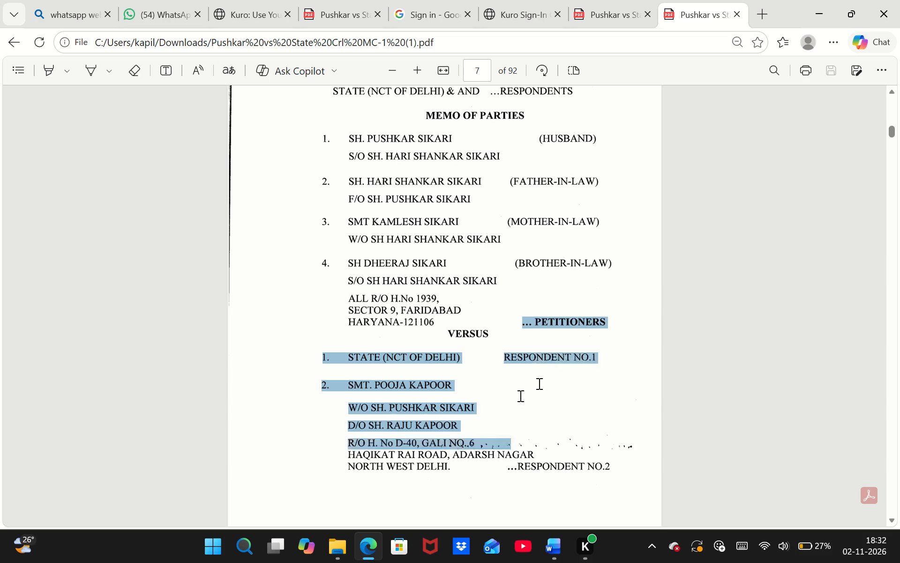
{"action": "left_click_drag", "start_coordinate": [541, 382], "coordinate": [596, 422]}
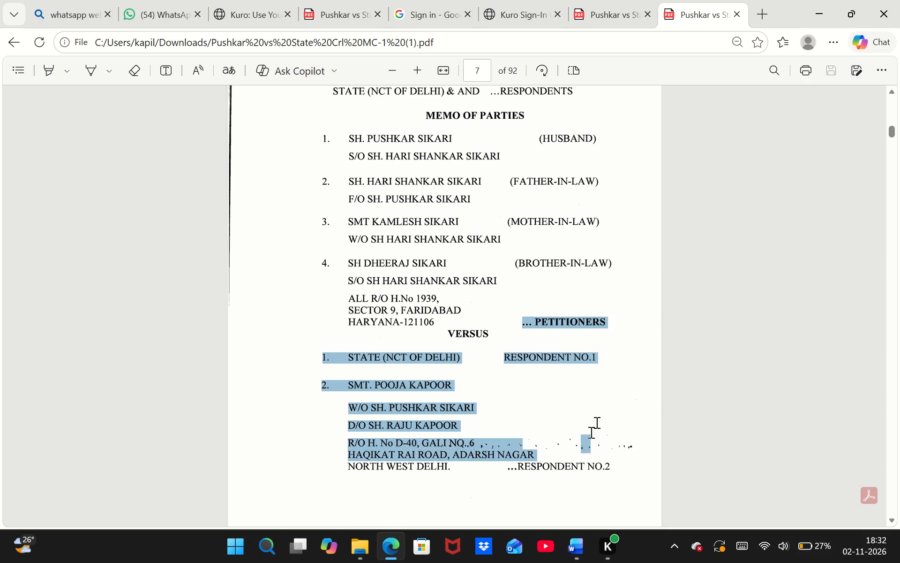
{"action": "left_click_drag", "start_coordinate": [596, 422], "coordinate": [458, 345]}
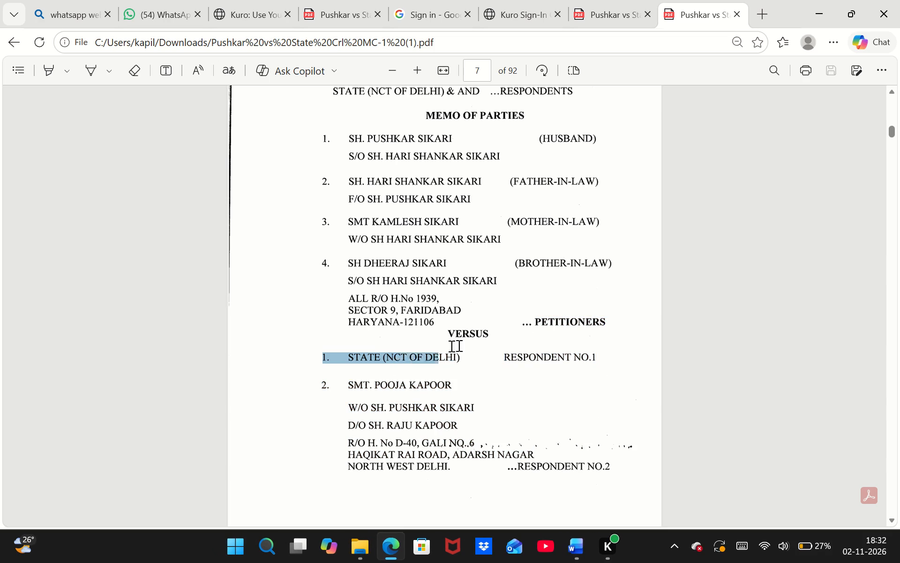
{"action": "left_click_drag", "start_coordinate": [458, 345], "coordinate": [480, 375]}
{"action": "left_click_drag", "start_coordinate": [480, 375], "coordinate": [607, 366]}
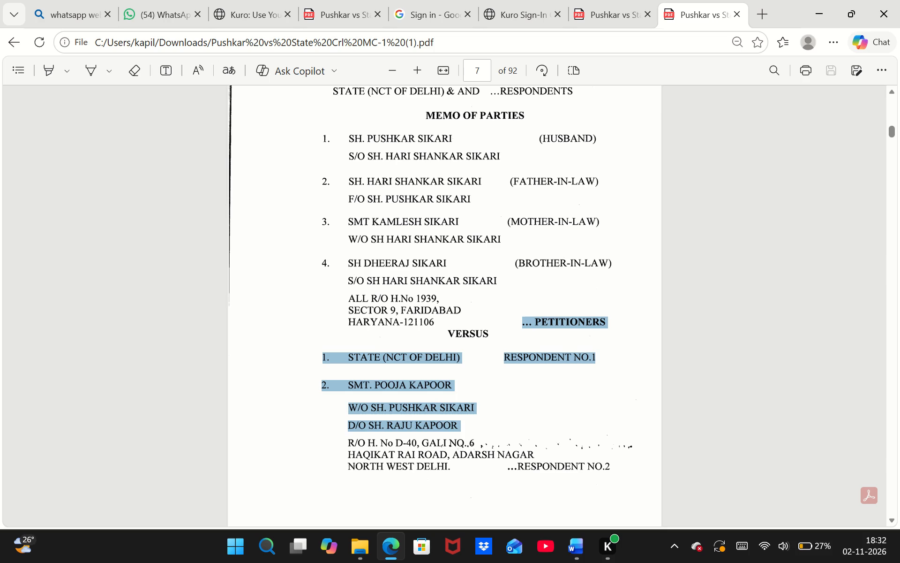
{"action": "left_click_drag", "start_coordinate": [607, 366], "coordinate": [395, 371]}
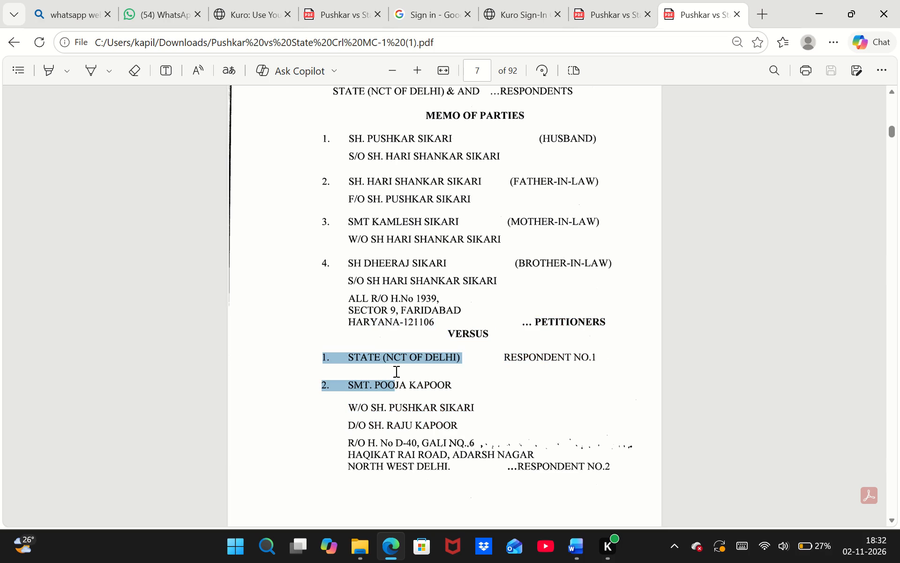
{"action": "left_click_drag", "start_coordinate": [395, 371], "coordinate": [460, 388]}
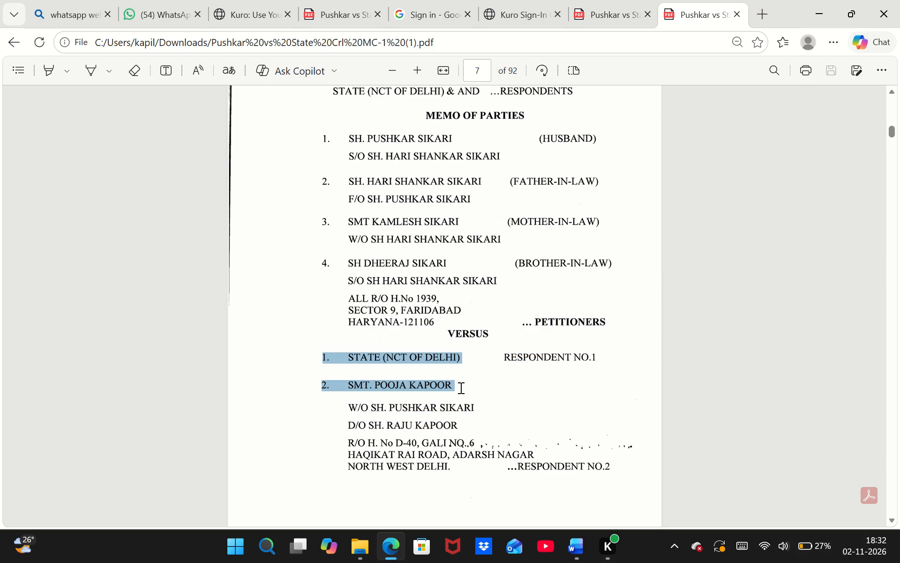
{"action": "left_click_drag", "start_coordinate": [460, 388], "coordinate": [598, 553]}
{"action": "key", "text": "ctrl+c"}
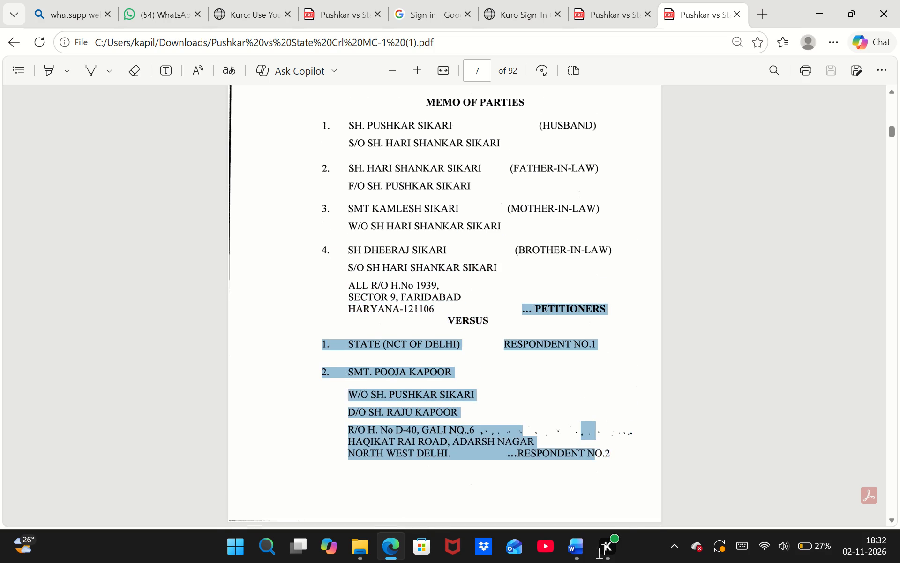
{"action": "left_click_drag", "start_coordinate": [598, 553], "coordinate": [685, 266]}
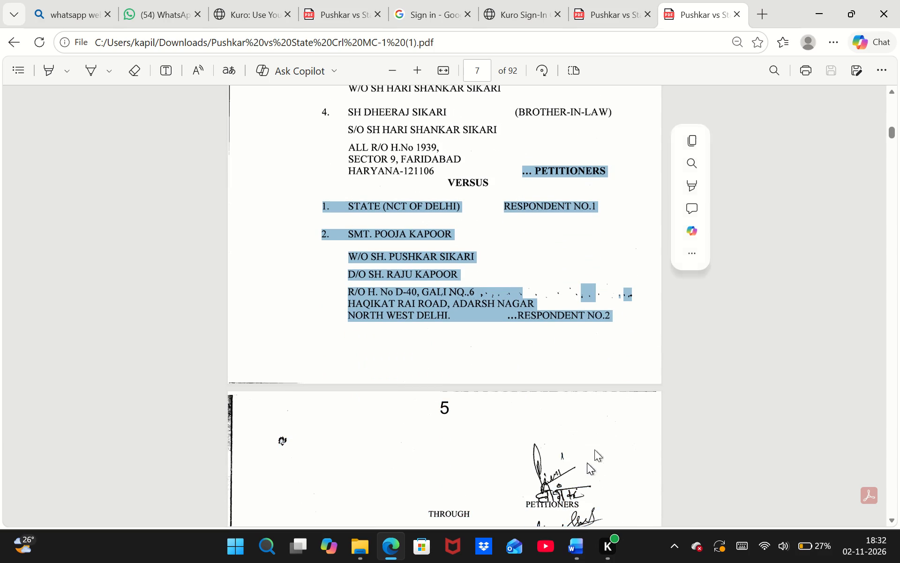
{"action": "left_click", "coordinate": [574, 555]}
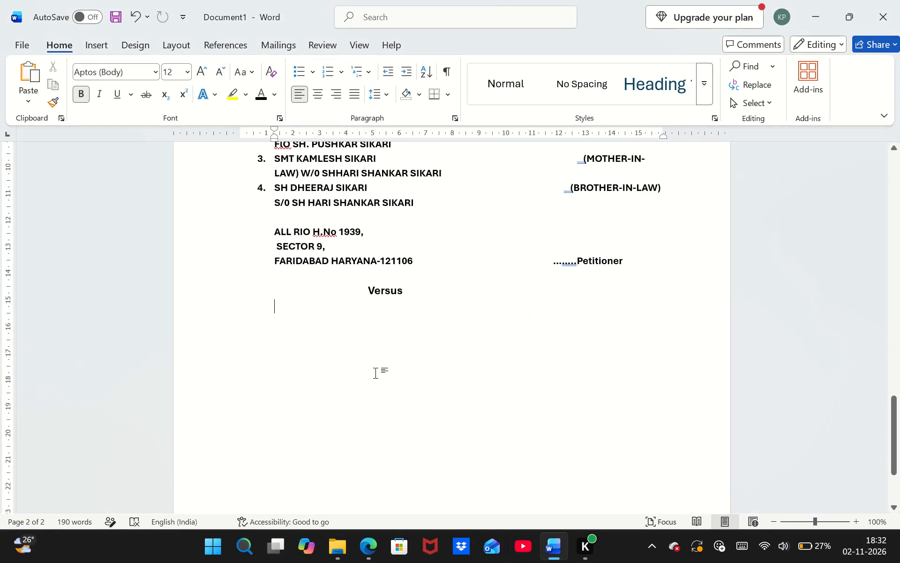
{"action": "key", "text": "ctrl+v"}
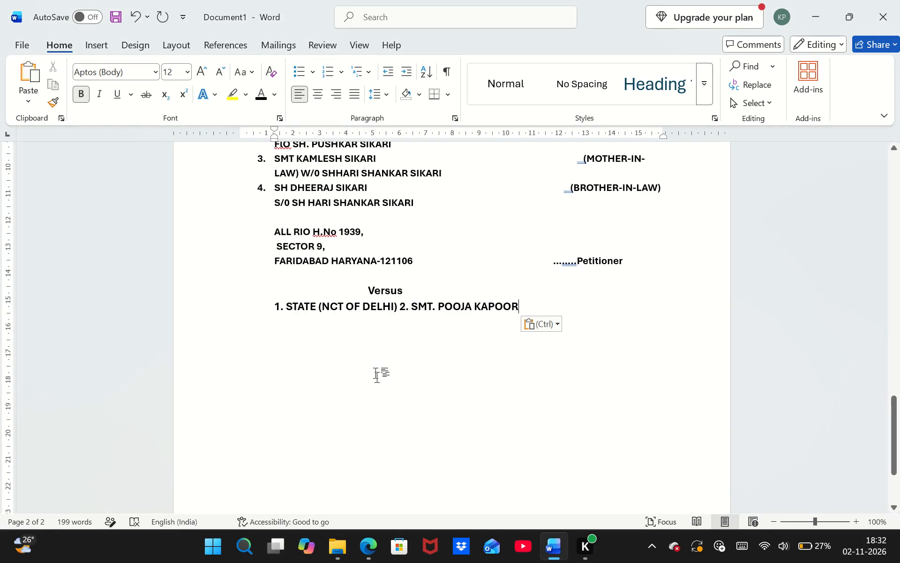
Split the pasted respondents line after "STATE (NCT OF DELHI)" so the second respondent starts on a separate line.
{"action": "left_click", "coordinate": [398, 305]}
{"action": "key", "text": "Return"}
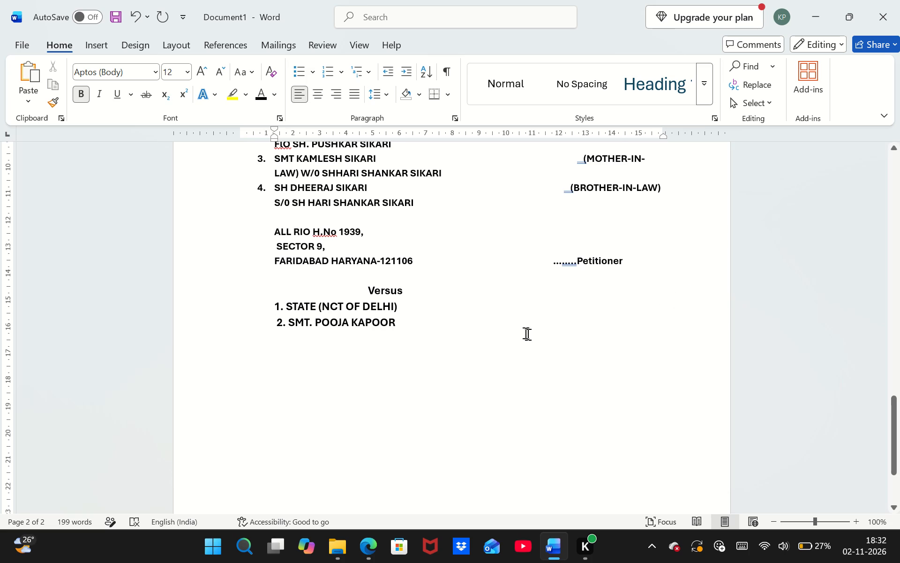
{"action": "left_click", "coordinate": [470, 326]}
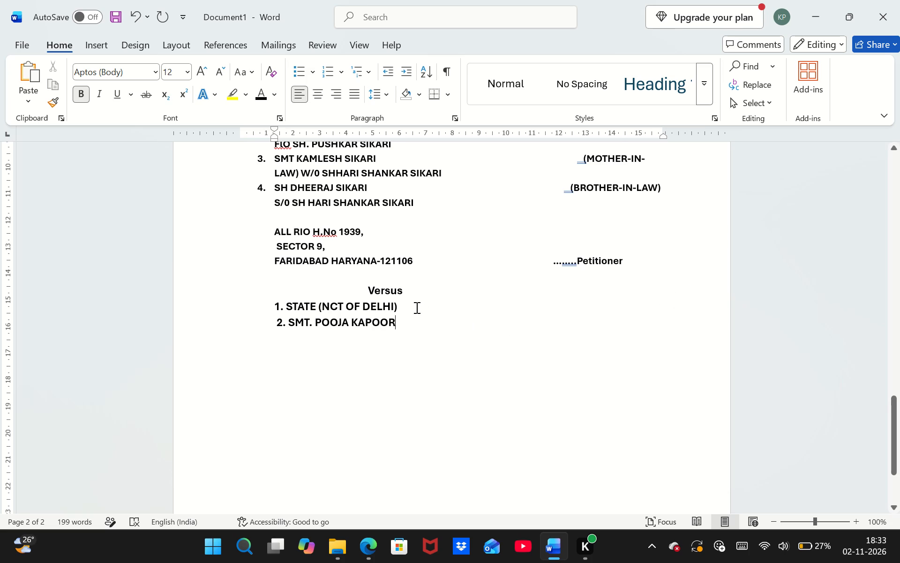
Copy "RESPONDENT NO.1" from the petition PDF and paste it after "STATE (NCT OF DELHI)" in Word, spaced out toward the page's right side.
{"action": "left_click", "coordinate": [416, 307]}
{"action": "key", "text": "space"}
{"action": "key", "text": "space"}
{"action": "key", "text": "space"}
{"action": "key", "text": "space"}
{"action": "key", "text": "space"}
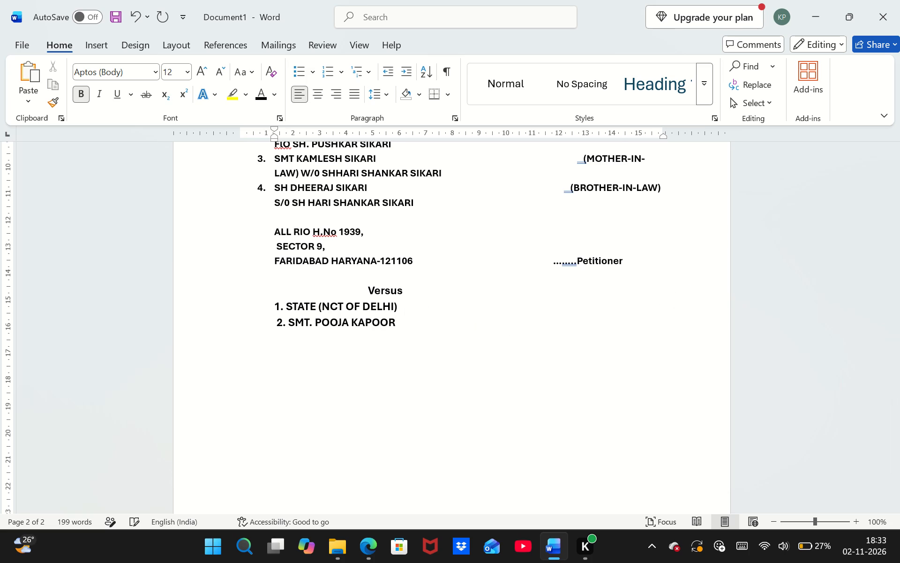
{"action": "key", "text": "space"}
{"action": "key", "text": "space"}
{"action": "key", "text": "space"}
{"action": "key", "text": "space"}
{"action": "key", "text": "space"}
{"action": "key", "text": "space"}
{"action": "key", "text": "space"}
{"action": "left_click", "coordinate": [366, 554]}
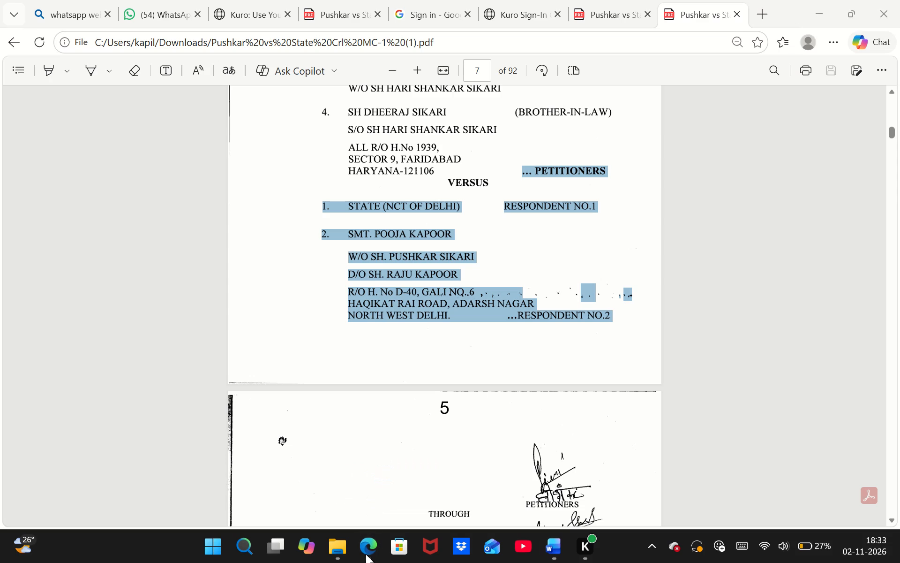
{"action": "left_click", "coordinate": [366, 554]}
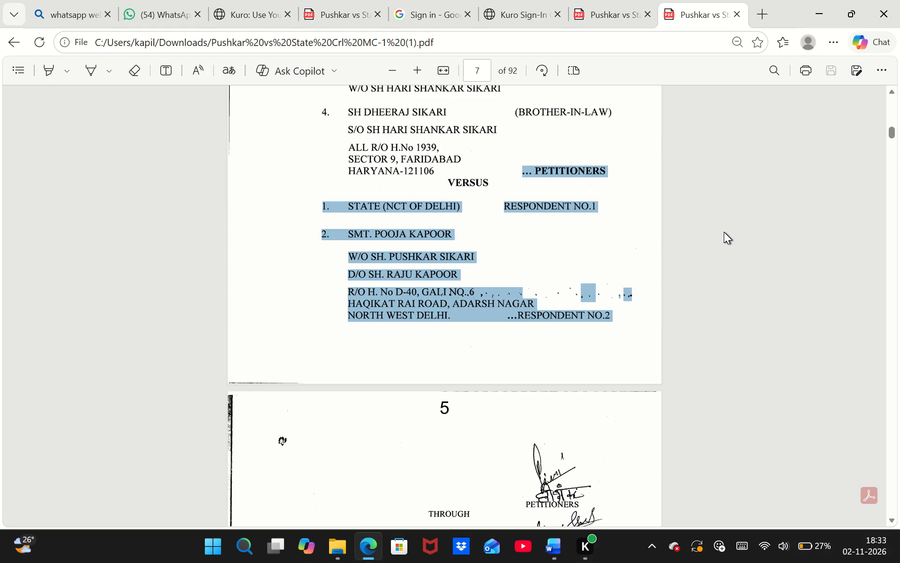
{"action": "left_click", "coordinate": [724, 232]}
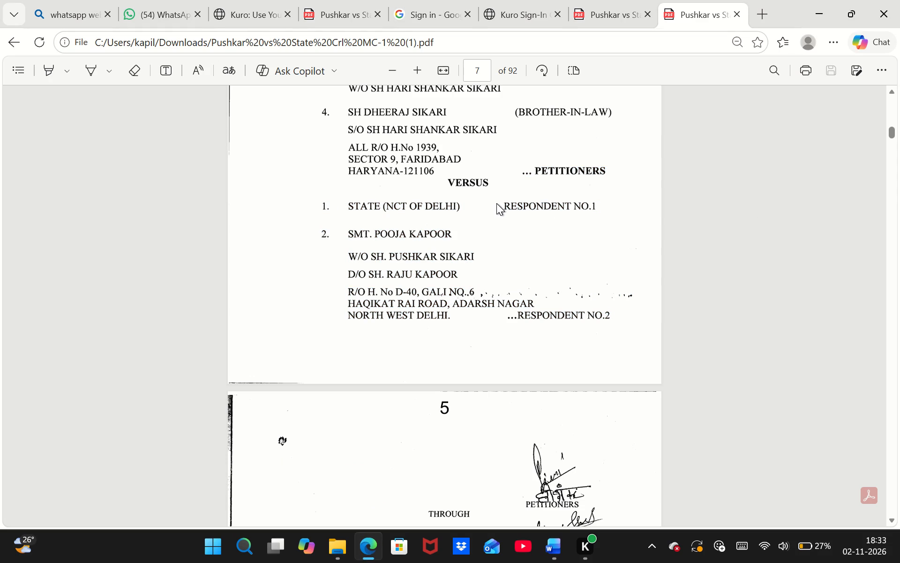
{"action": "left_click_drag", "start_coordinate": [495, 207], "coordinate": [559, 199]}
{"action": "left_click_drag", "start_coordinate": [502, 205], "coordinate": [597, 213]}
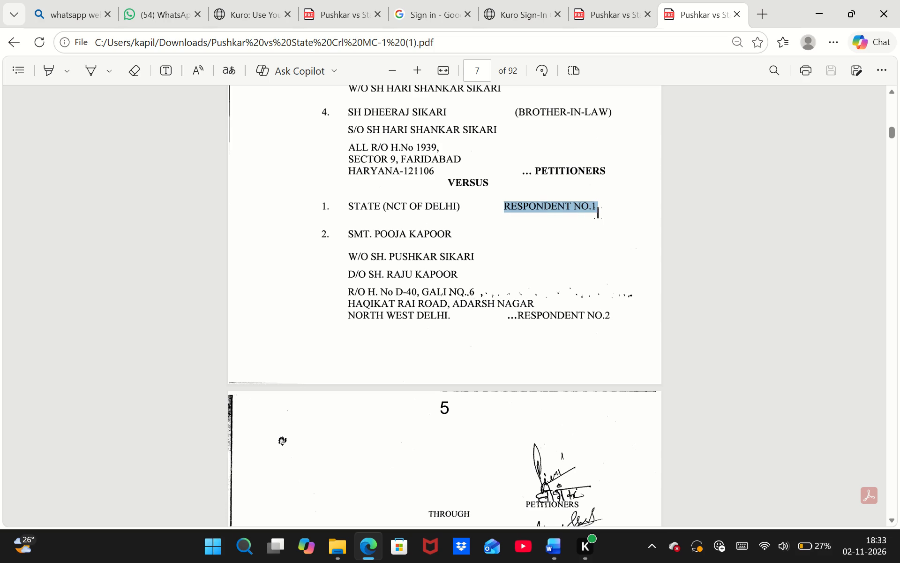
{"action": "left_click_drag", "start_coordinate": [597, 213], "coordinate": [599, 213]}
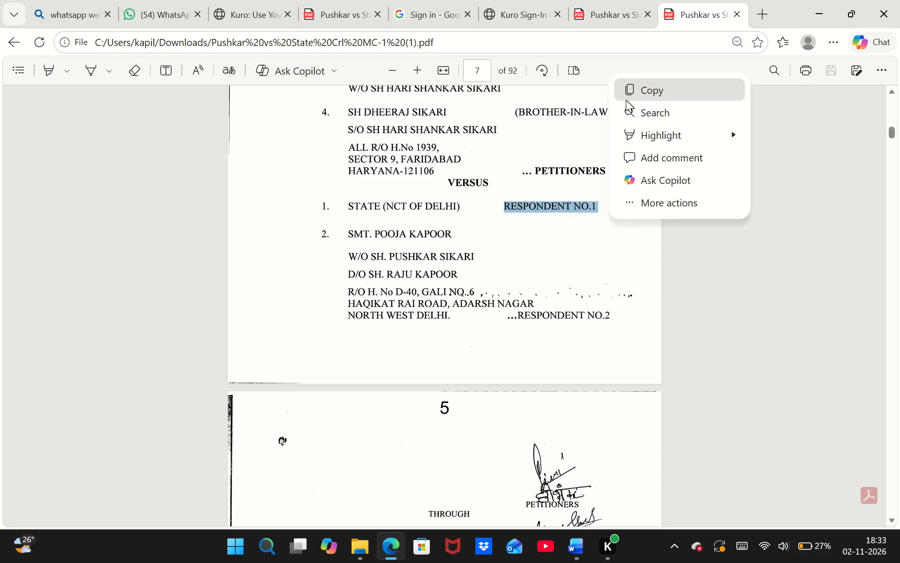
{"action": "left_click", "coordinate": [626, 100]}
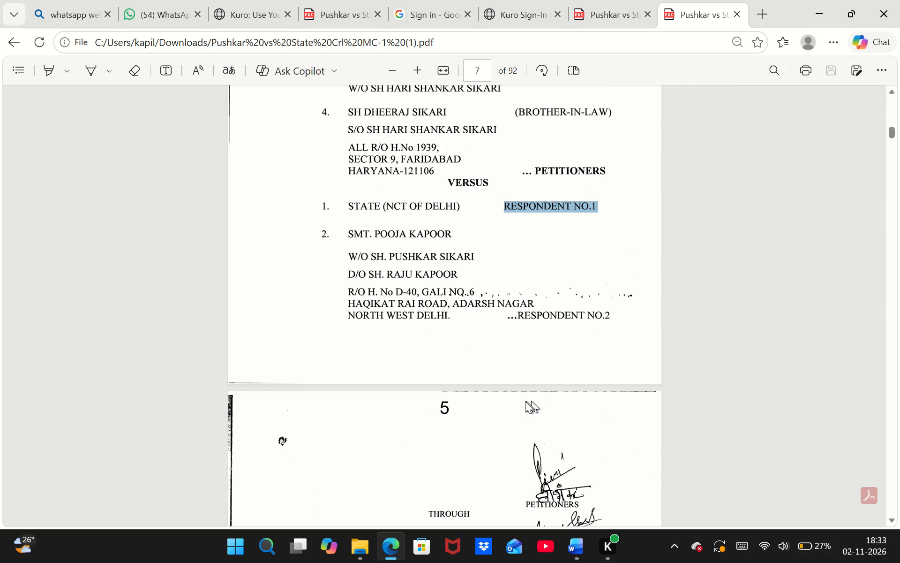
{"action": "left_click", "coordinate": [578, 547]}
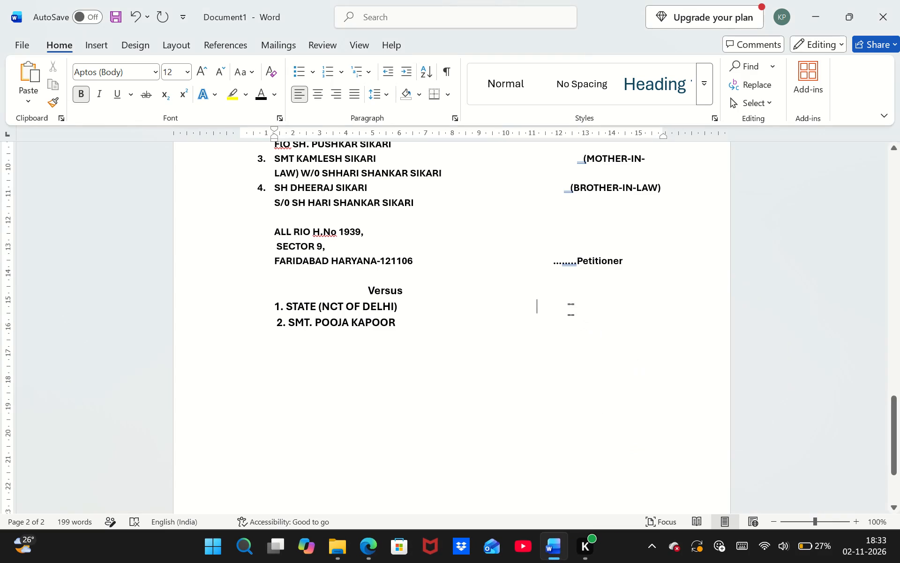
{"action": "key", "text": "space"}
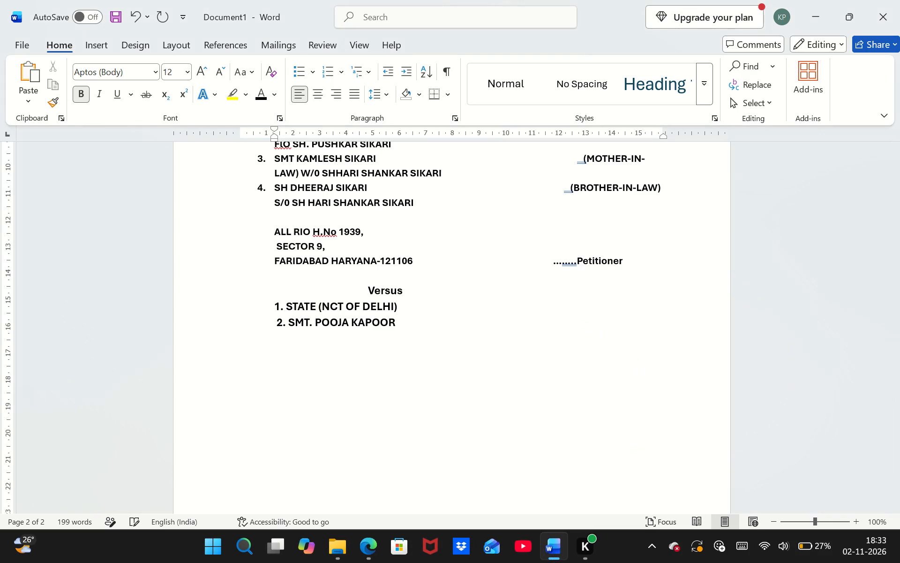
{"action": "key", "text": "ctrl+v"}
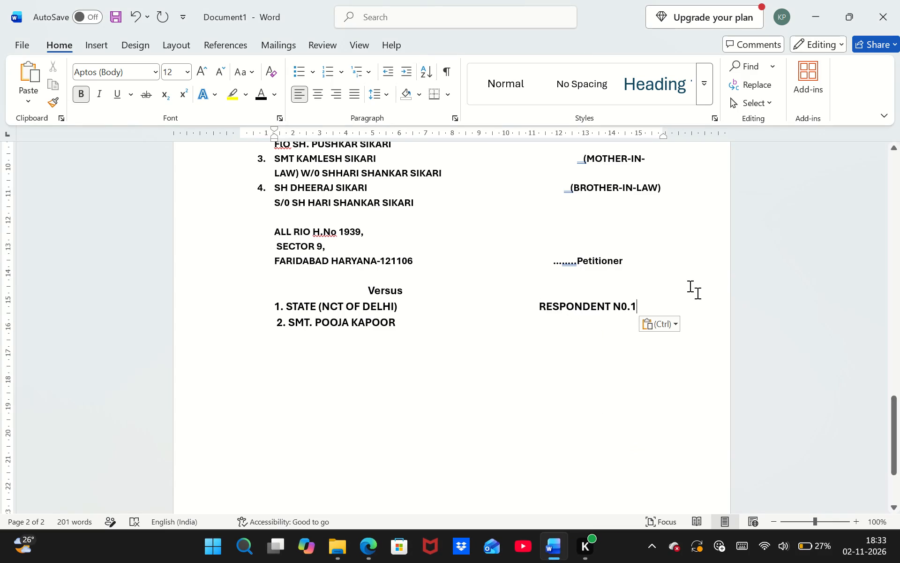
{"action": "left_click", "coordinate": [563, 360]}
Replace the "........Petitioner" label on the petitioners' last address line with the copied "RESPONDENT N0.1" label.
{"action": "left_click_drag", "start_coordinate": [575, 261], "coordinate": [633, 263]}
{"action": "key", "text": "ctrl+c"}
{"action": "key", "text": "BackSpace"}
{"action": "key", "text": "BackSpace"}
{"action": "key", "text": "BackSpace"}
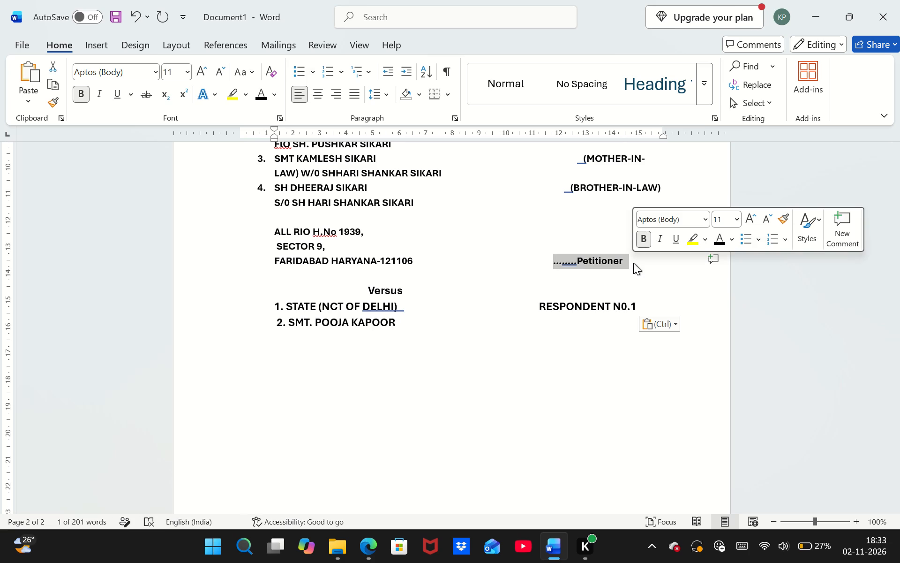
{"action": "key", "text": "BackSpace"}
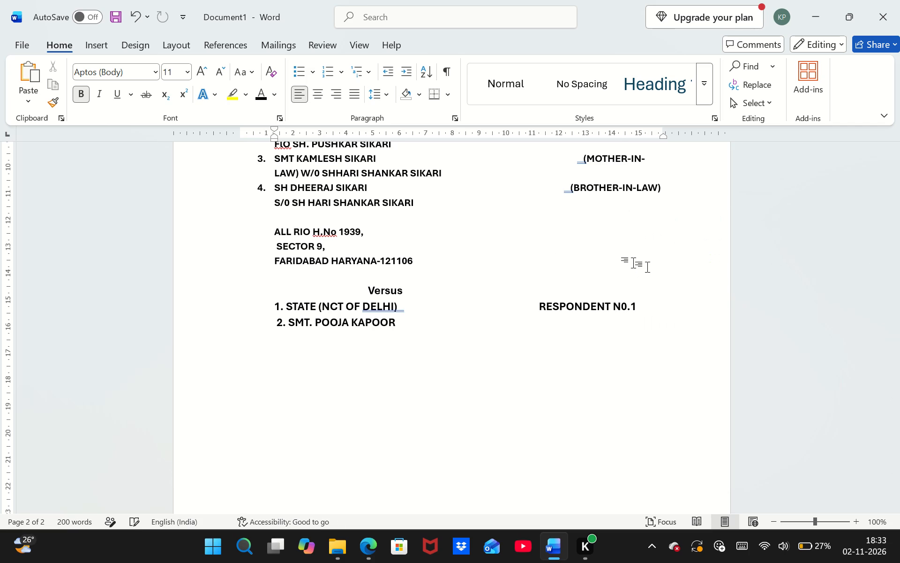
{"action": "key", "text": "ctrl+v"}
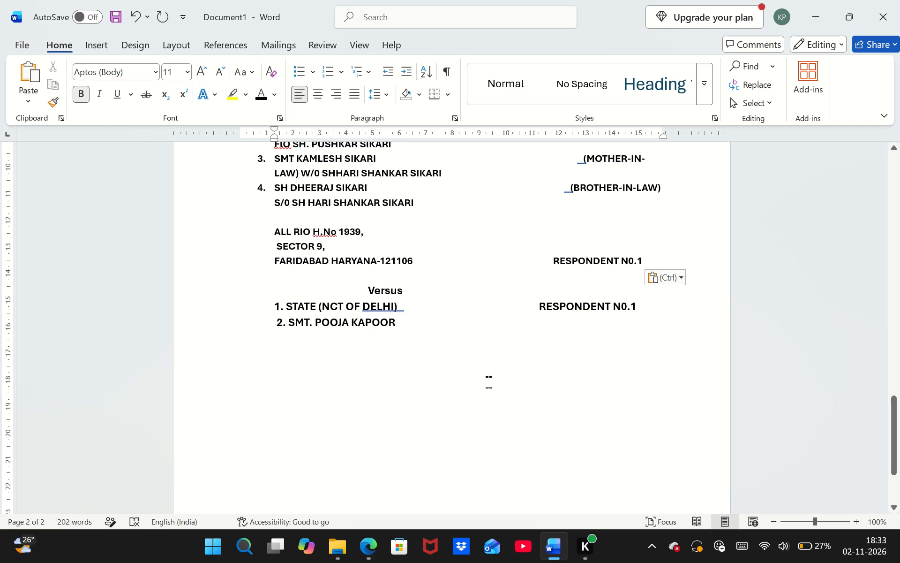
Copy the second respondent's relationship and address lines from the petition PDF in Edge and paste them below the respondent's name in Word, leaving a blank line.
{"action": "left_click", "coordinate": [402, 328]}
{"action": "key", "text": "Return"}
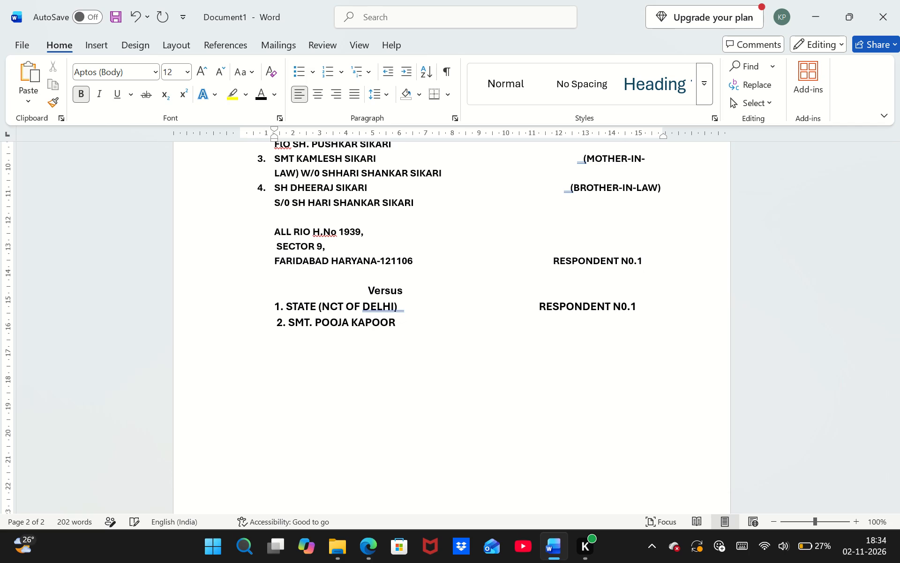
{"action": "key", "text": "Return"}
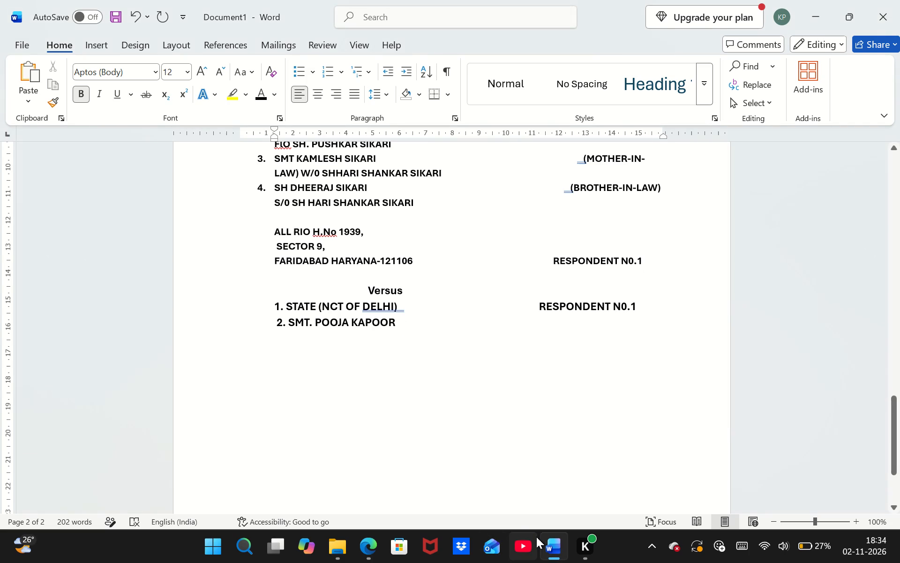
{"action": "left_click", "coordinate": [373, 549]}
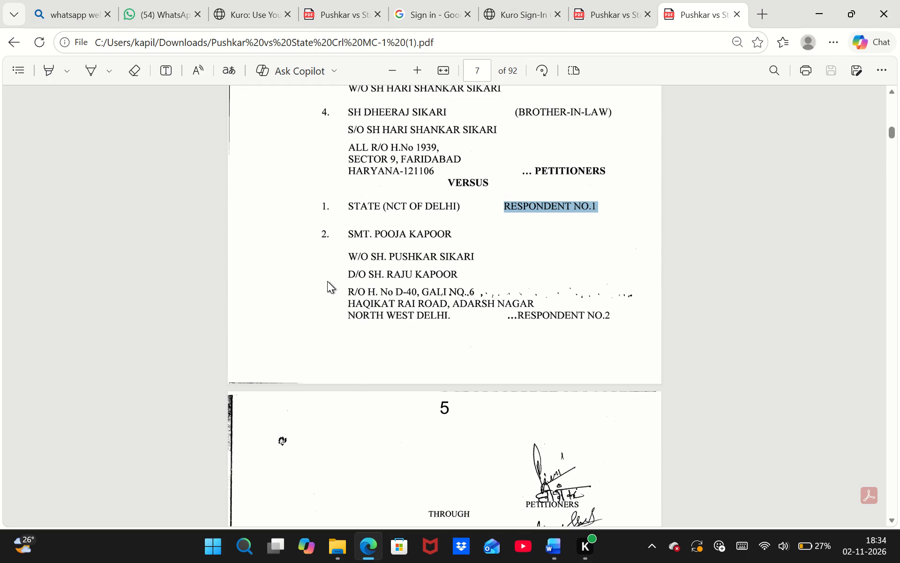
{"action": "left_click_drag", "start_coordinate": [327, 280], "coordinate": [397, 266]}
{"action": "left_click_drag", "start_coordinate": [347, 253], "coordinate": [434, 321]}
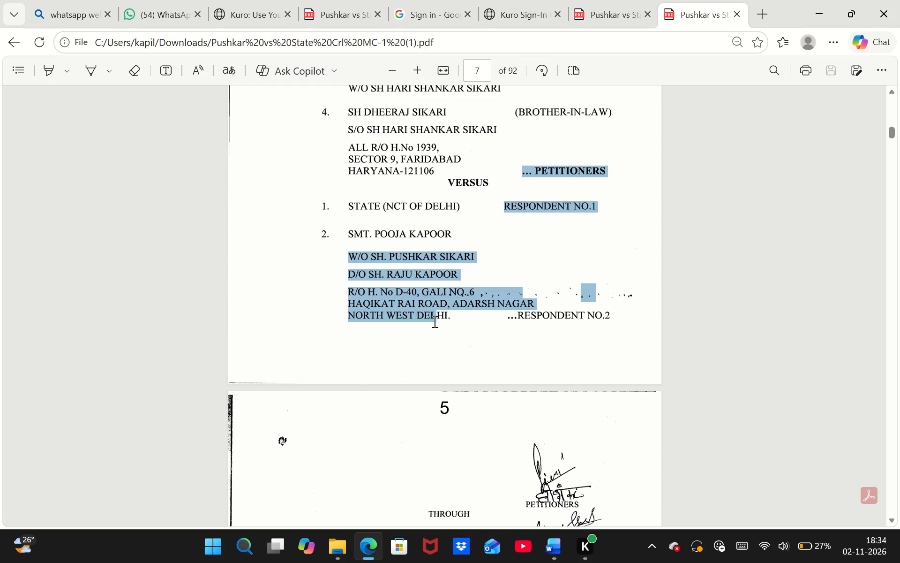
{"action": "left_click_drag", "start_coordinate": [434, 321], "coordinate": [459, 312]}
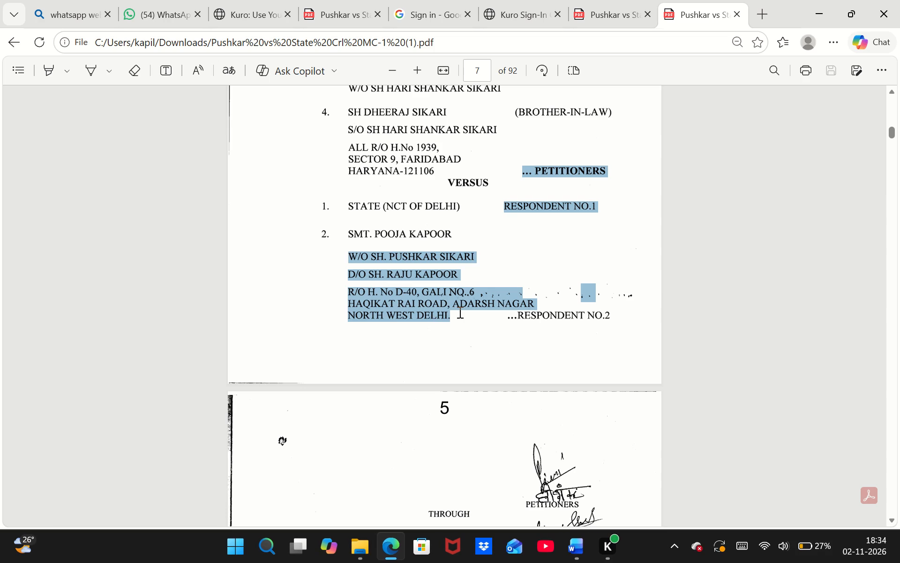
{"action": "left_click_drag", "start_coordinate": [459, 312], "coordinate": [555, 496]}
{"action": "key", "text": "ctrl+c"}
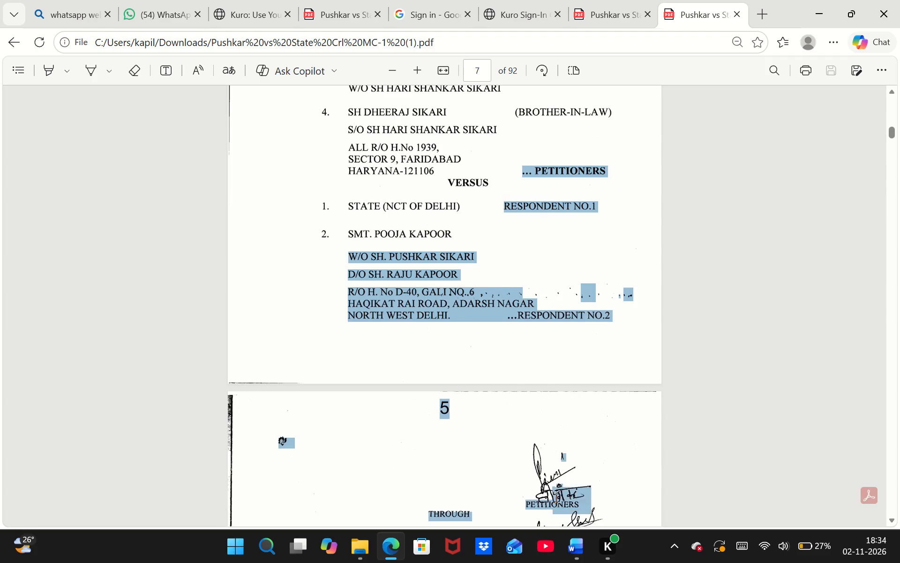
{"action": "left_click_drag", "start_coordinate": [555, 496], "coordinate": [465, 196]}
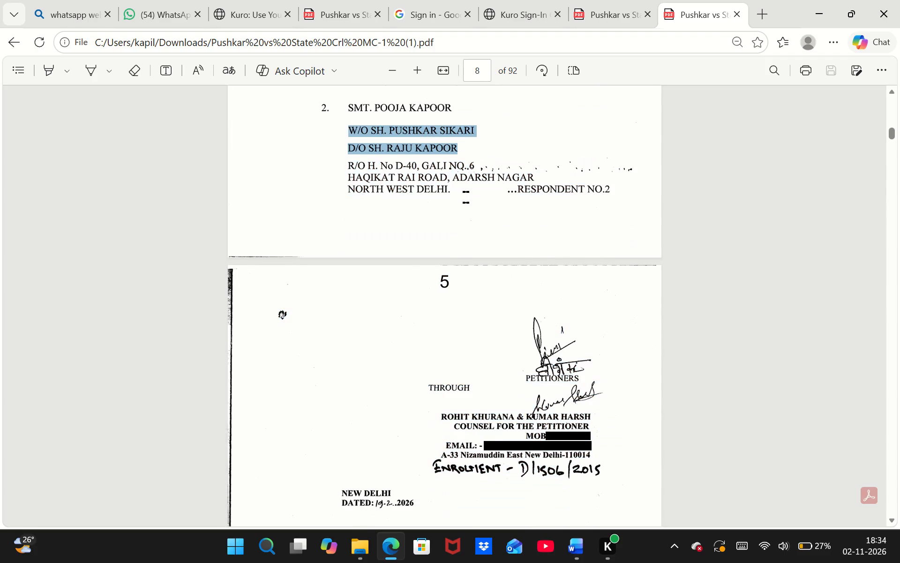
{"action": "left_click_drag", "start_coordinate": [465, 196], "coordinate": [454, 189]}
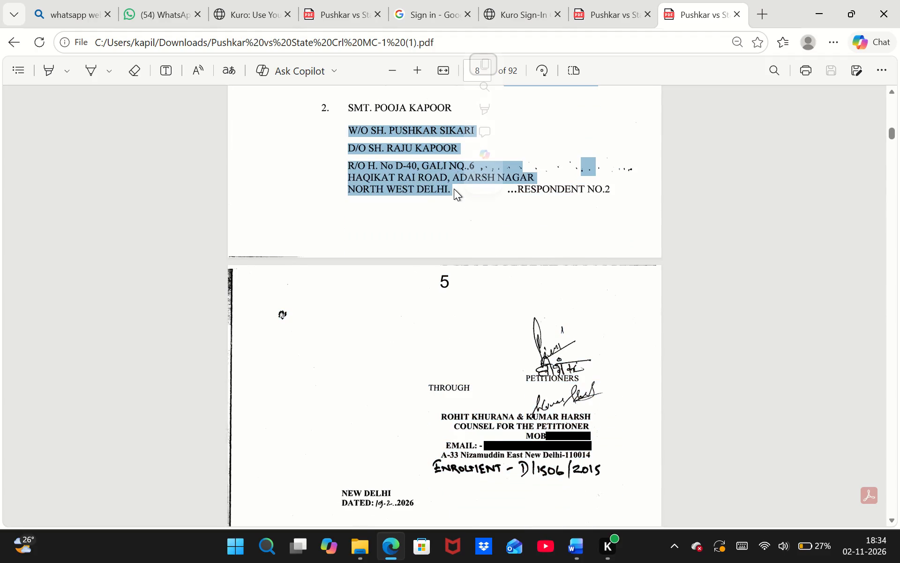
{"action": "left_click", "coordinate": [507, 61]}
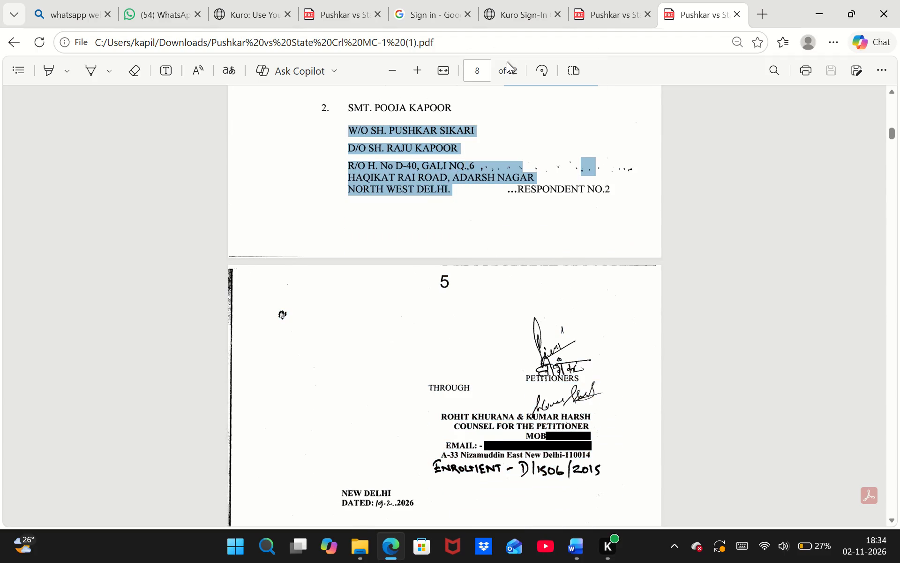
{"action": "left_click", "coordinate": [575, 548]}
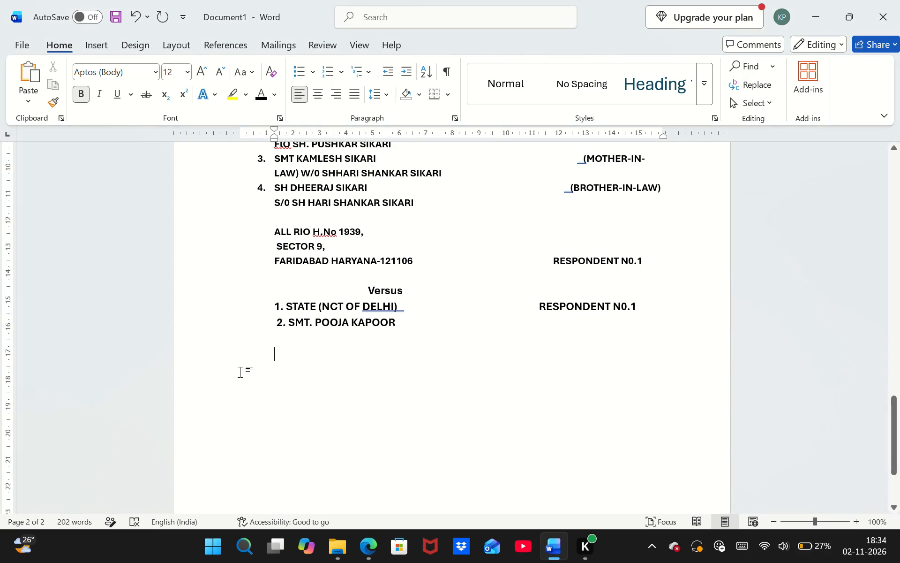
{"action": "key", "text": "ctrl+v"}
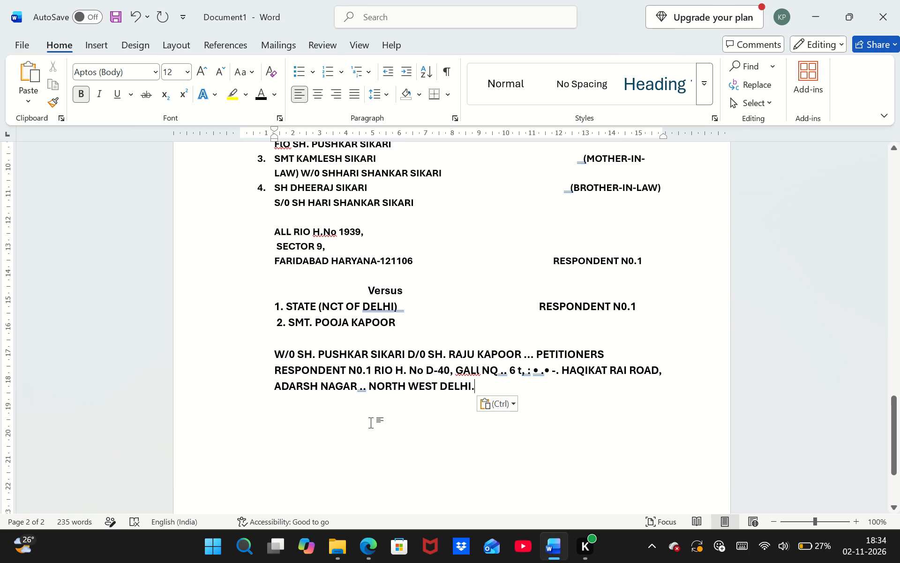
Split the pasted second respondent's address so the road, locality and district portions each start on a separate line.
{"action": "left_click", "coordinate": [525, 371]}
{"action": "key", "text": "Return"}
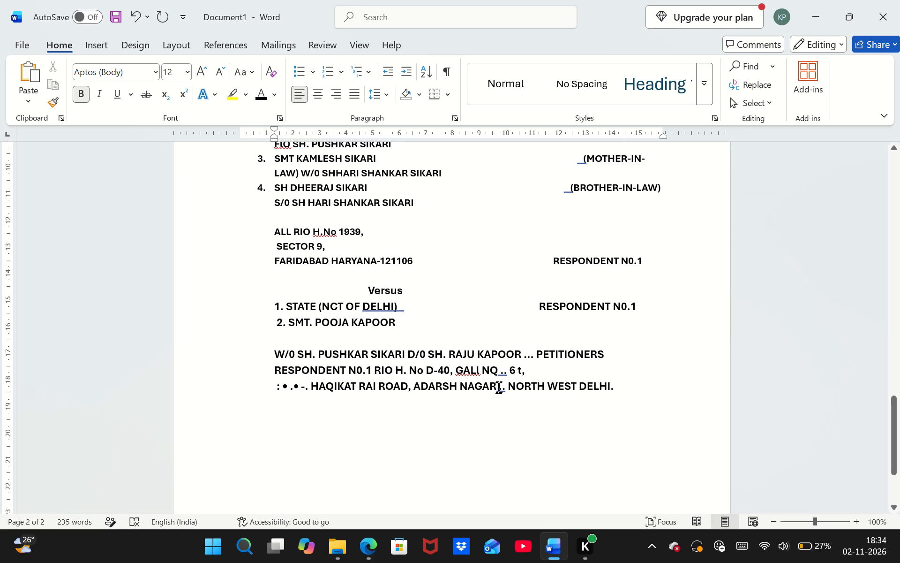
{"action": "left_click", "coordinate": [411, 386]}
{"action": "key", "text": "Return"}
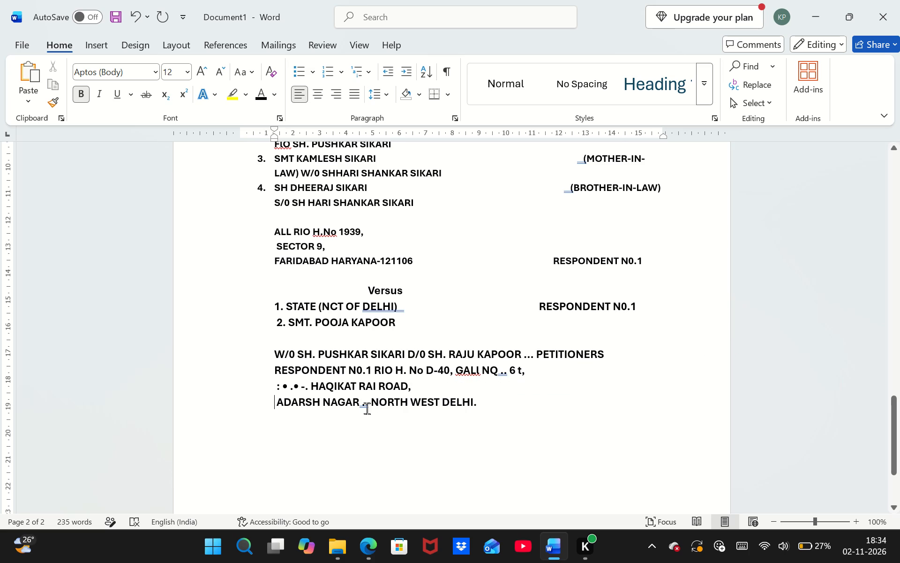
{"action": "left_click", "coordinate": [362, 400]}
{"action": "key", "text": "Return"}
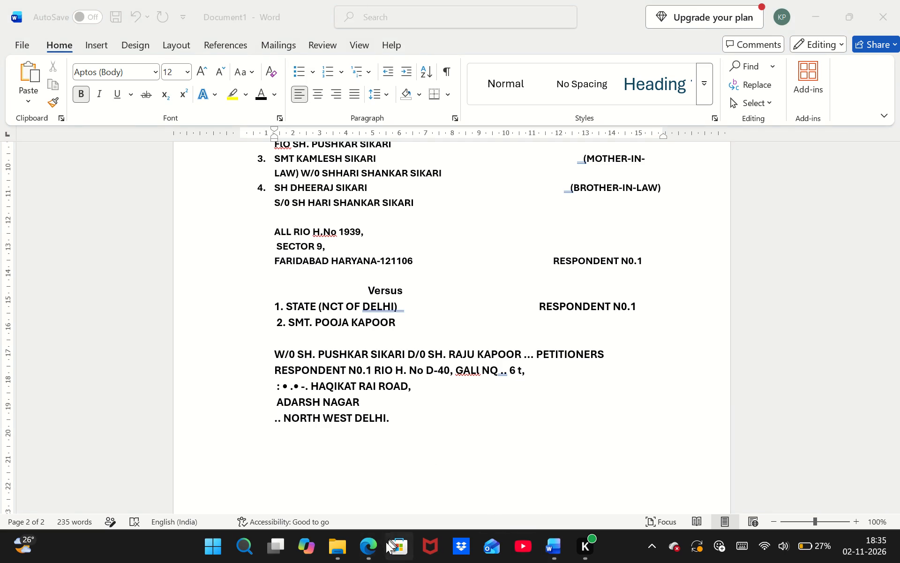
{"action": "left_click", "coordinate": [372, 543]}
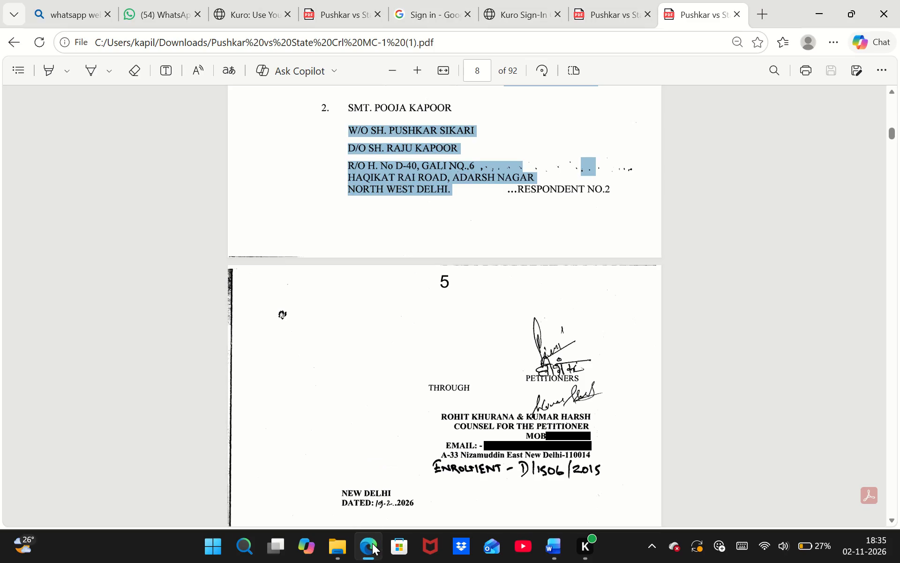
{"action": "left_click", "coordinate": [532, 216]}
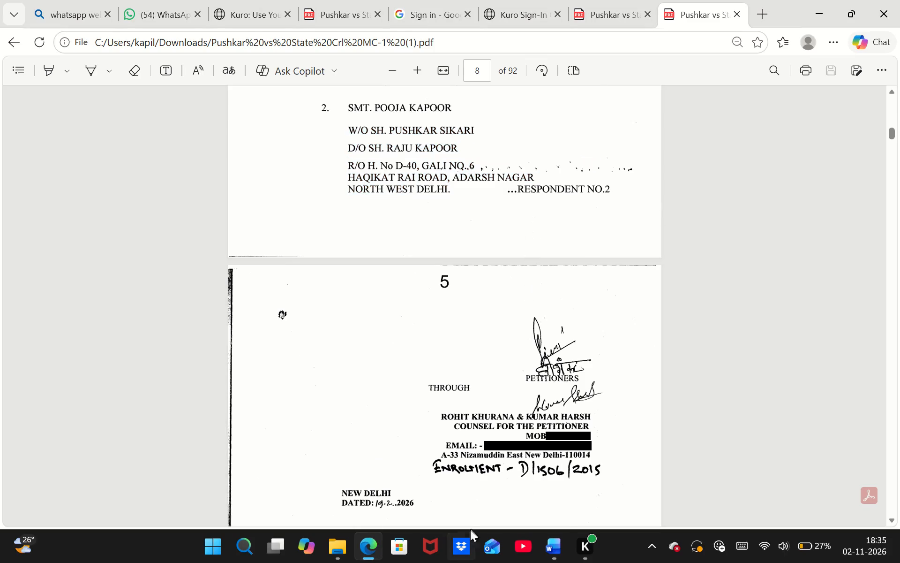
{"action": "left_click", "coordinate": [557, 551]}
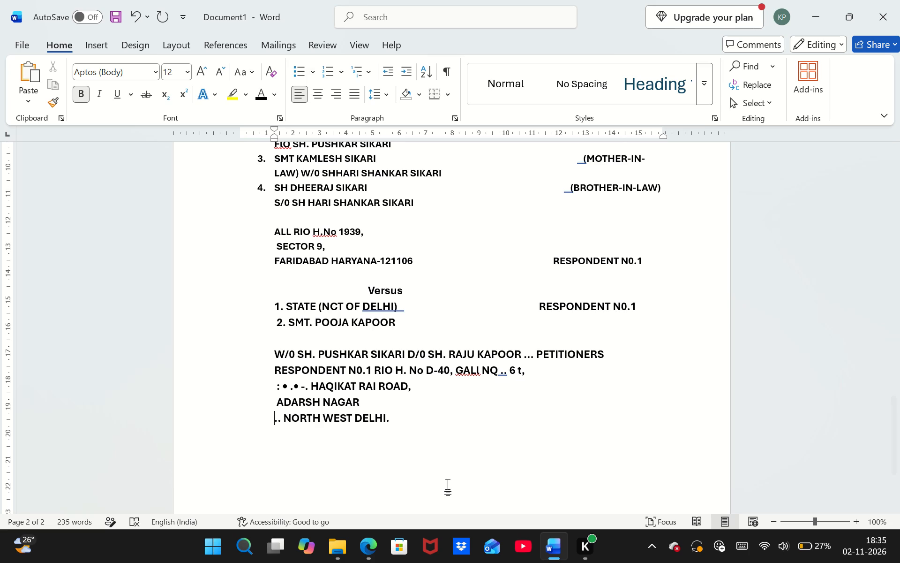
Add spaces after the second respondent's last address line to reach roughly below the start of the "RESPONDENT N0.1" label.
{"action": "left_click", "coordinate": [464, 410]}
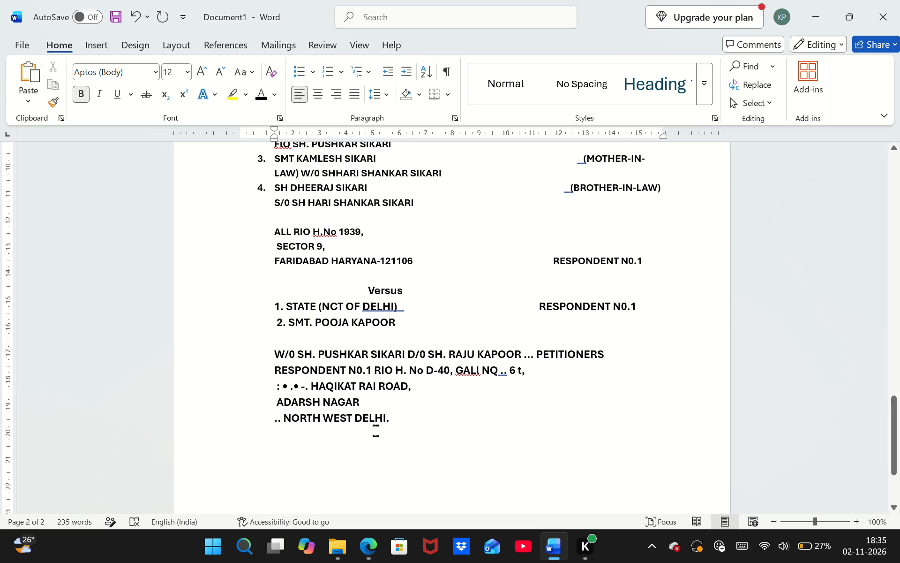
{"action": "left_click", "coordinate": [403, 422]}
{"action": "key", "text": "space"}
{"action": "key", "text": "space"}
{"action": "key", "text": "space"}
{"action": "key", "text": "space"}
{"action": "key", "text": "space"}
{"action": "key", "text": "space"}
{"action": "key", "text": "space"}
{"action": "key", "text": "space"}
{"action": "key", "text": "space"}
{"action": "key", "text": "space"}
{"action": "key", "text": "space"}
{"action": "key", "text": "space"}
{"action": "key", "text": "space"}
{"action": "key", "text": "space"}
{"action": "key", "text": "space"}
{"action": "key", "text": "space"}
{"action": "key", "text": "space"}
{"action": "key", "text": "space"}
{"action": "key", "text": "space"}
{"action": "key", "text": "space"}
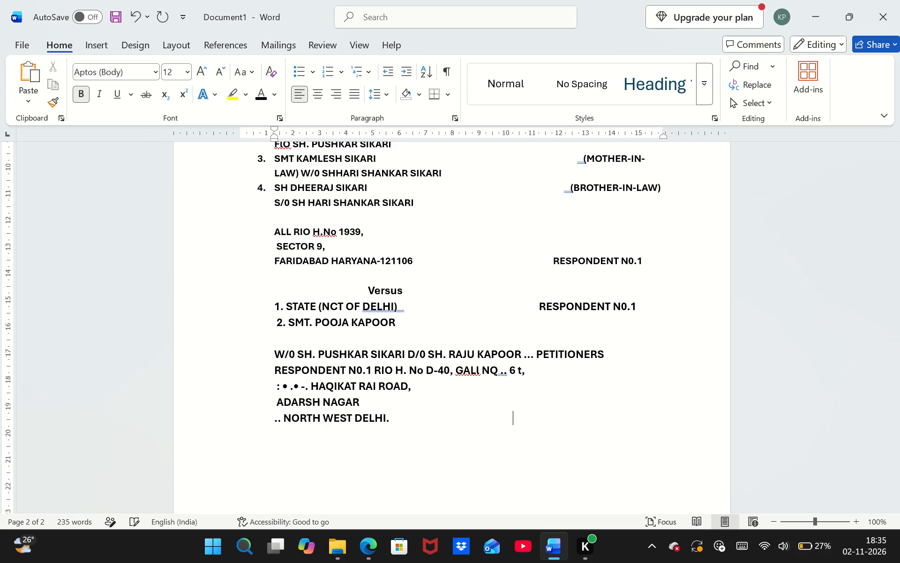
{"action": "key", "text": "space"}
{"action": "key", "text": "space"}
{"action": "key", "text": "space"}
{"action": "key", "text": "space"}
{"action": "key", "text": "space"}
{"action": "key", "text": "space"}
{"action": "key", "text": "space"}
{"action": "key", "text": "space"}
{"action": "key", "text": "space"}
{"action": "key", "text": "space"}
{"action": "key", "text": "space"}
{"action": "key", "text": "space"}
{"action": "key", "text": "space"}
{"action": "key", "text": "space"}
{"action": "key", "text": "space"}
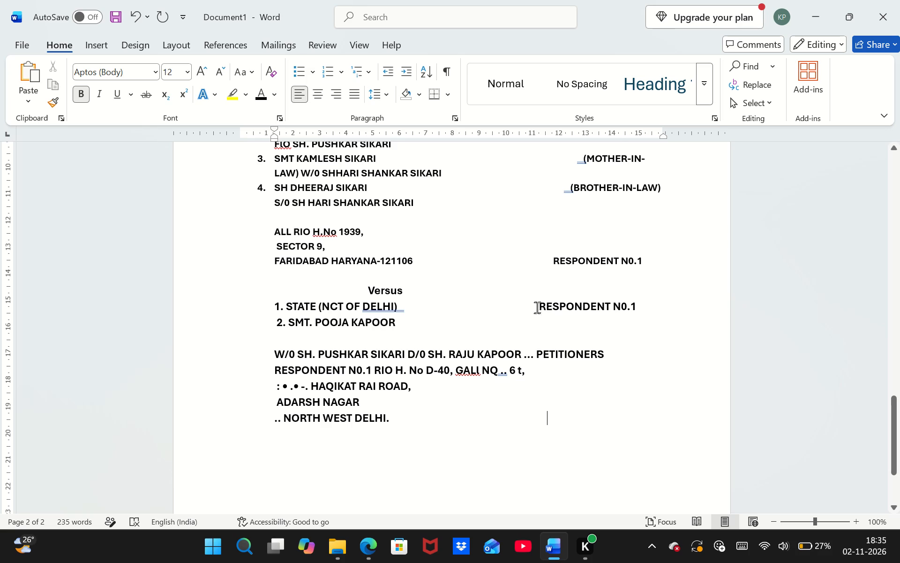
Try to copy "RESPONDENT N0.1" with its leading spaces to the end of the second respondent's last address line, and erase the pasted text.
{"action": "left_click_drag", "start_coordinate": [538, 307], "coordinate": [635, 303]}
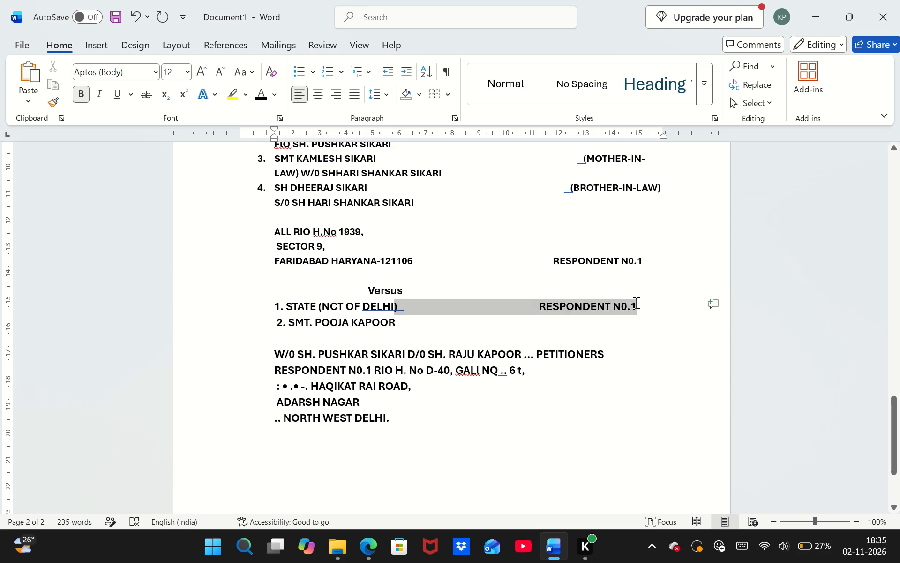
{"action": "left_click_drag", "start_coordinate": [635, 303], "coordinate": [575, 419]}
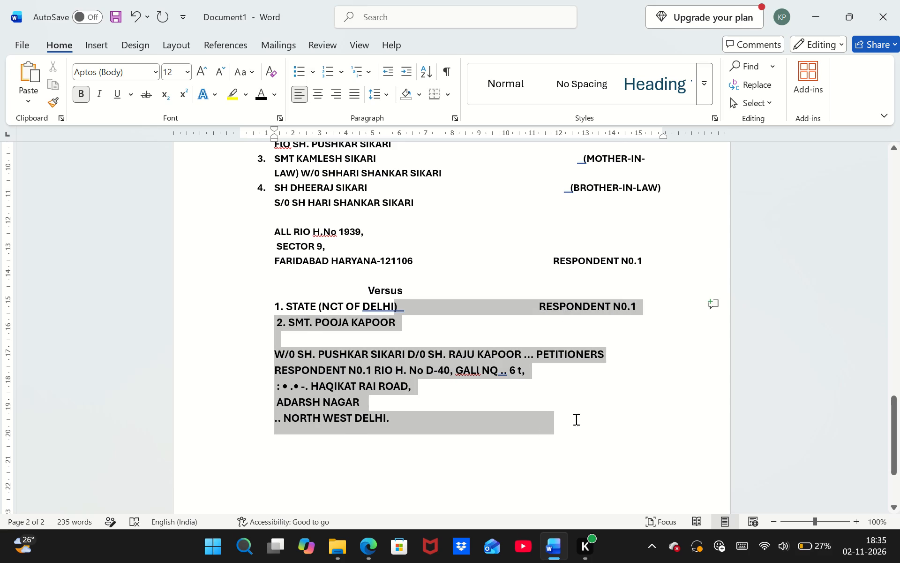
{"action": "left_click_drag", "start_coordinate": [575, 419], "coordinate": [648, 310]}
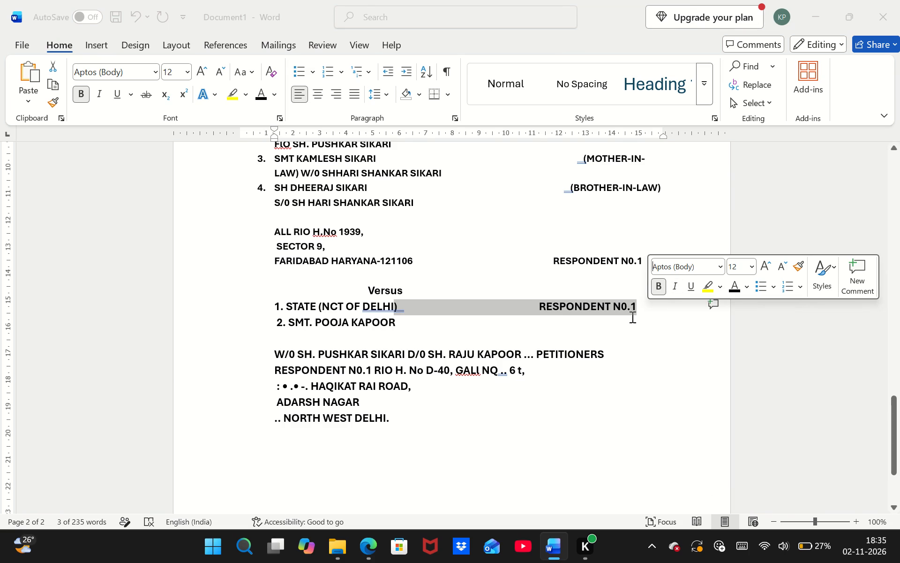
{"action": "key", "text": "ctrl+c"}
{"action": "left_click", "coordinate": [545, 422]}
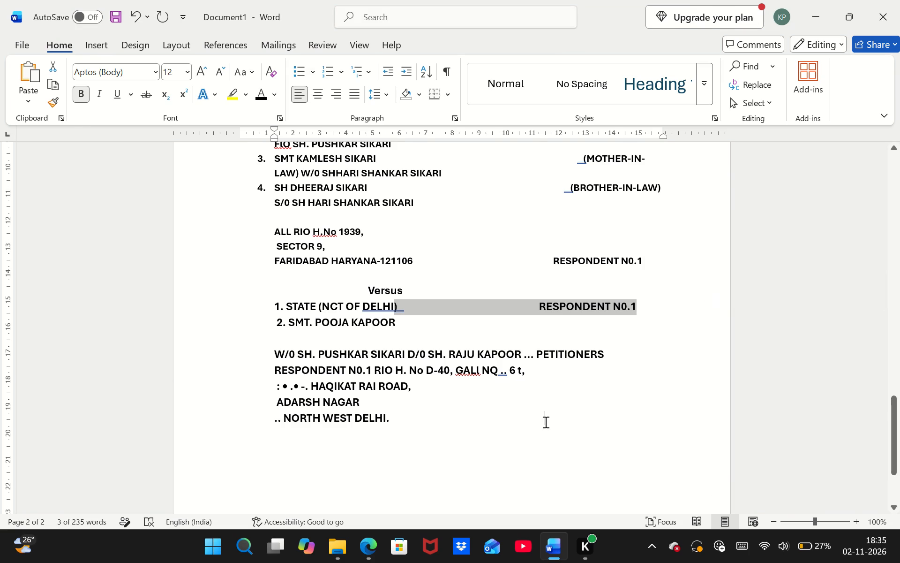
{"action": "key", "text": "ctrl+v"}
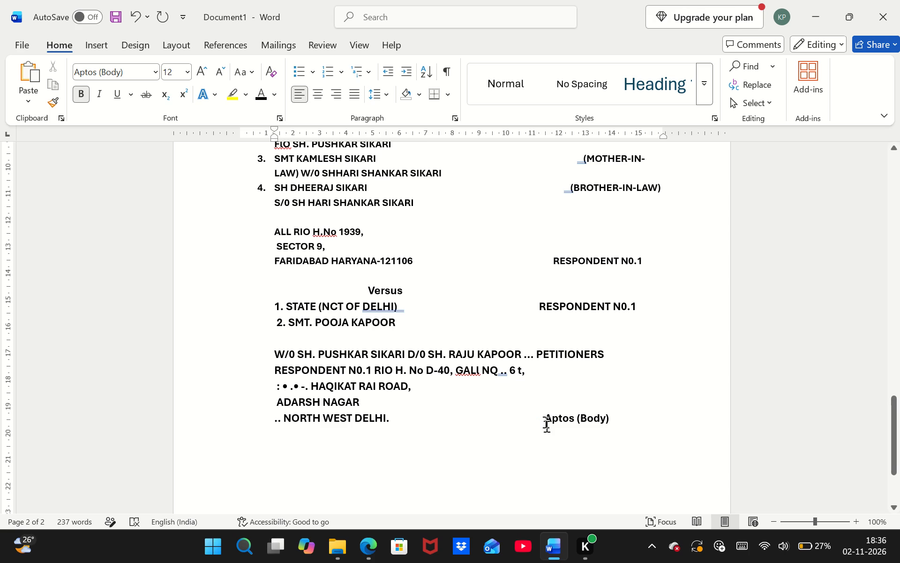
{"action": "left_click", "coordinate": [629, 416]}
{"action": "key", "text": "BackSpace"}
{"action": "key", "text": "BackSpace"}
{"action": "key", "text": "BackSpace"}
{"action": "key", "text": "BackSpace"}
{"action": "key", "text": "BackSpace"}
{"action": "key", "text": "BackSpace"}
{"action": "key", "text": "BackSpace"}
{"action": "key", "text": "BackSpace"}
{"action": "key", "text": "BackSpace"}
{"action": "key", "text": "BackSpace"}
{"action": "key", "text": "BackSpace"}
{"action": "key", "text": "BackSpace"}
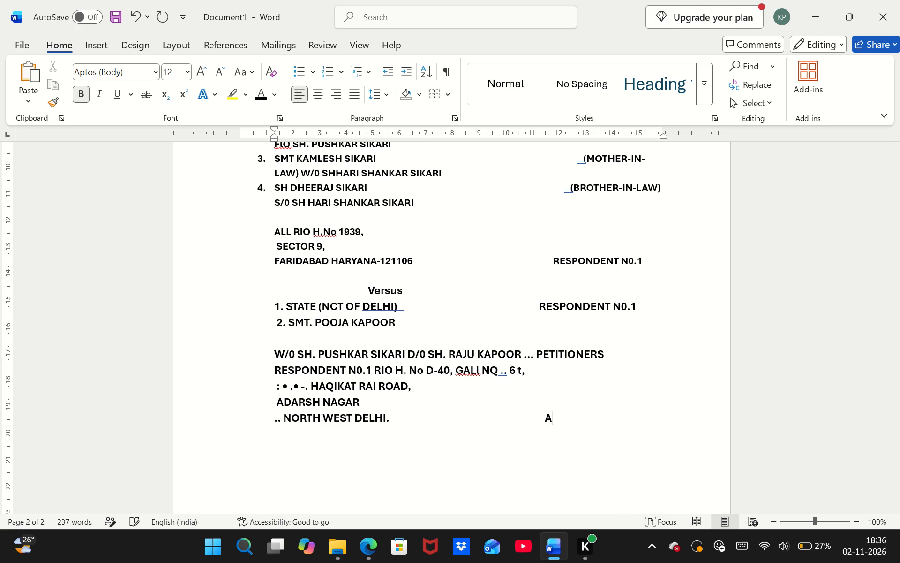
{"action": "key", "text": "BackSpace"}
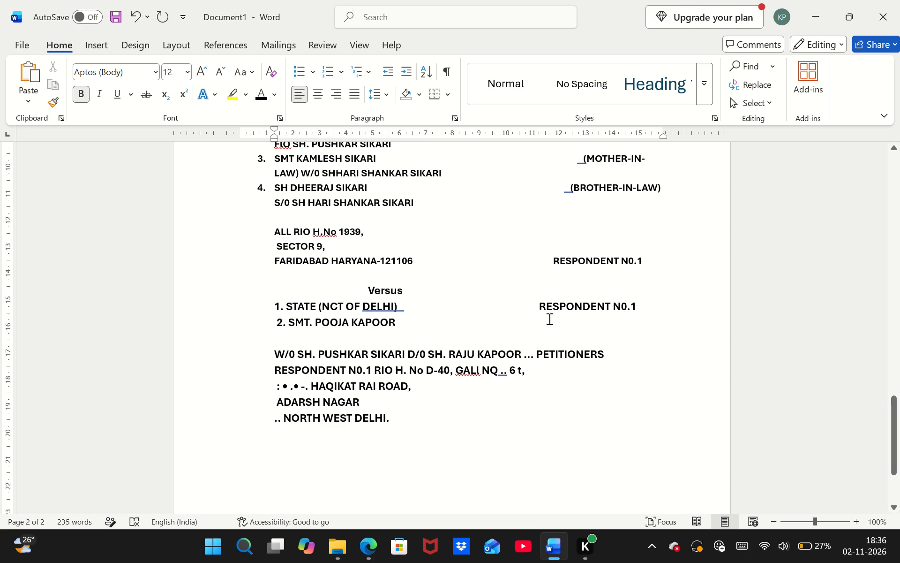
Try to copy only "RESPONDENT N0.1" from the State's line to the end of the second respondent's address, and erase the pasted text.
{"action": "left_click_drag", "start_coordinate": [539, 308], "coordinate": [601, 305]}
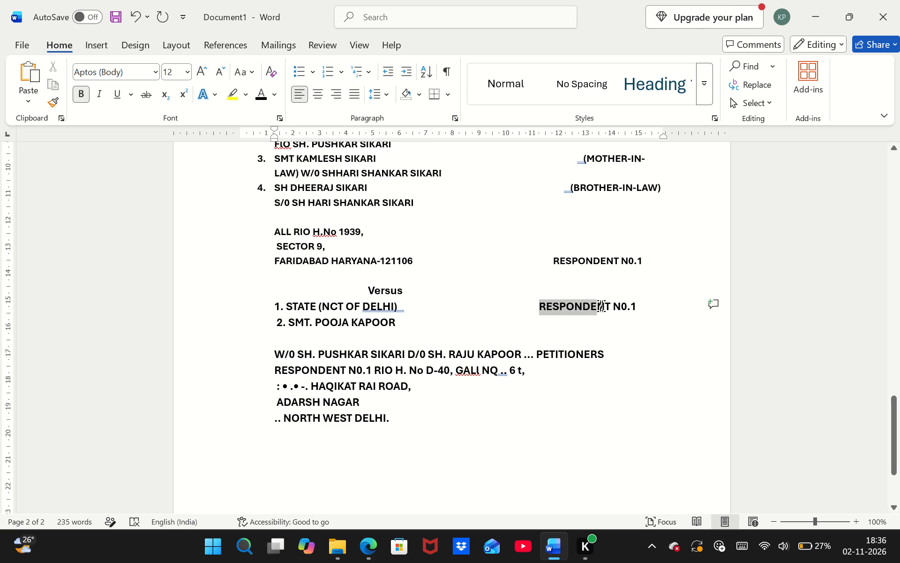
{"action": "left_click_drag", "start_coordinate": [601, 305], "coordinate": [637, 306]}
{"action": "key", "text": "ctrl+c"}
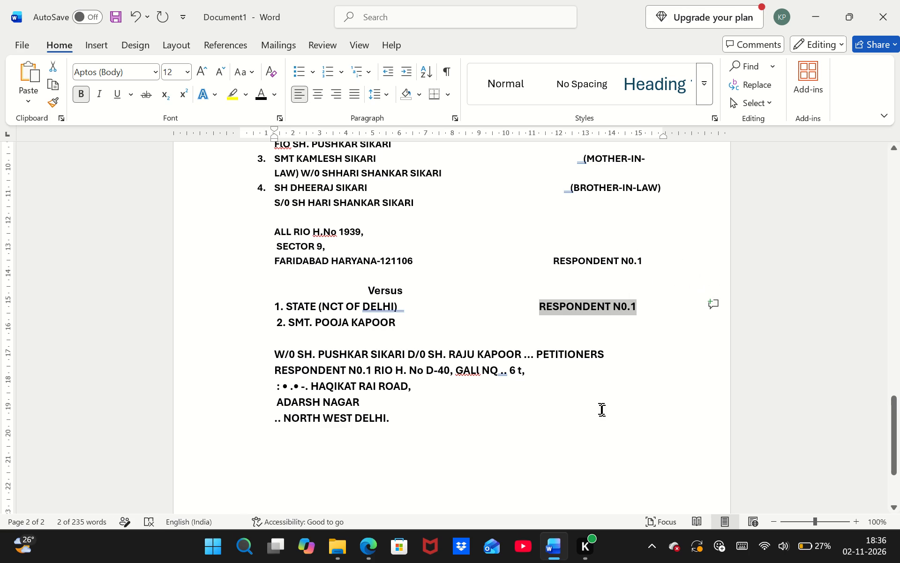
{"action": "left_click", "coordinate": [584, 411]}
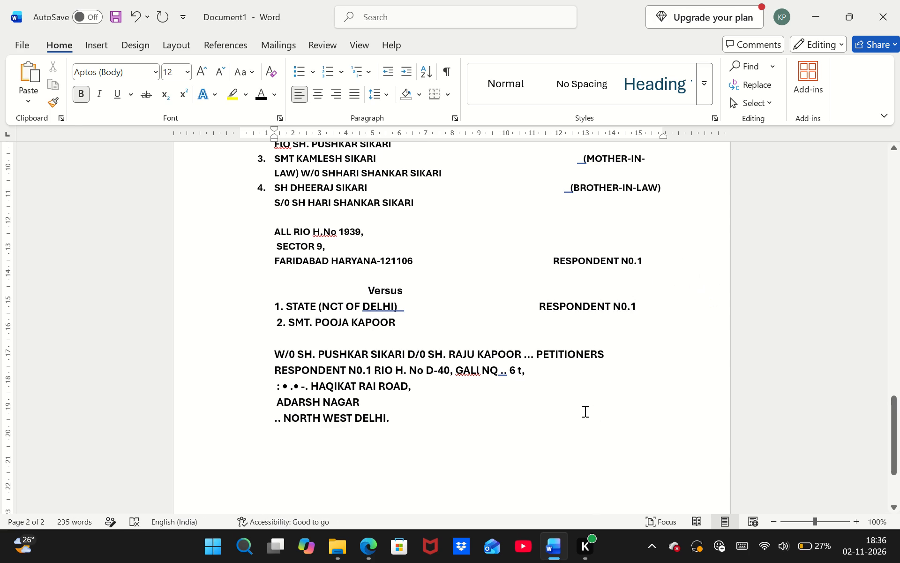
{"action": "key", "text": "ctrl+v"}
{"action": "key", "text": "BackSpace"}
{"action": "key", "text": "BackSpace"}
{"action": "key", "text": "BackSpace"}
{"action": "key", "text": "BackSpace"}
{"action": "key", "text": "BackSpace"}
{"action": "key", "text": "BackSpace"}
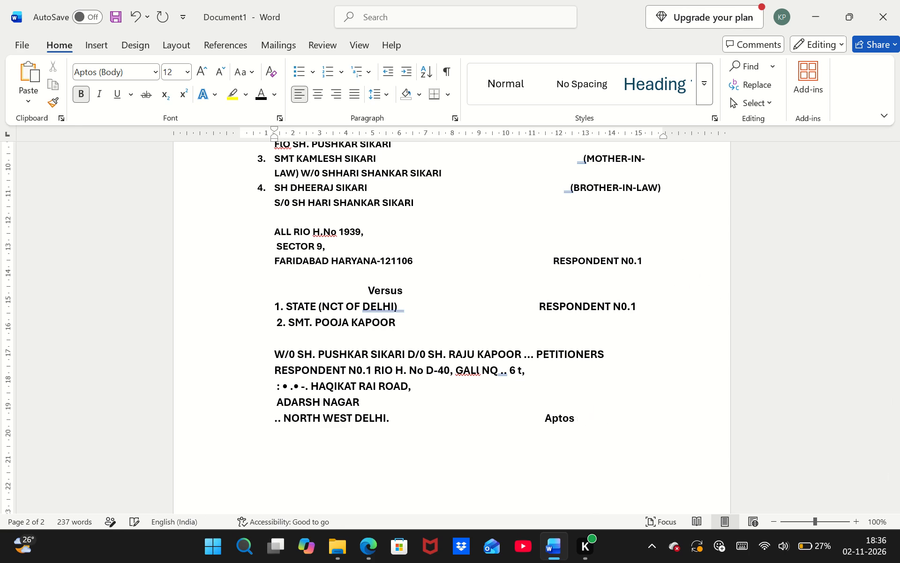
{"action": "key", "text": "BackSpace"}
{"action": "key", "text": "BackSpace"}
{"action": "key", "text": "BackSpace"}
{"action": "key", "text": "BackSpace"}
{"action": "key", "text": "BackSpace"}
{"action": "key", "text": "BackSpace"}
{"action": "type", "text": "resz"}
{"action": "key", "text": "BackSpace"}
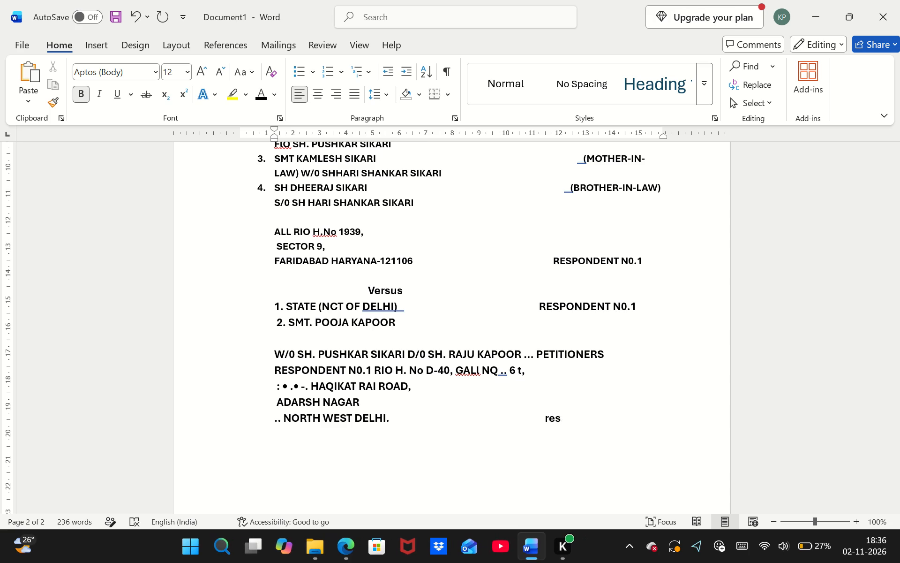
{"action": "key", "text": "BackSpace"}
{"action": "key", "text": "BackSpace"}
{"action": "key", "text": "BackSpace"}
Add the label "Respondent No. 2" in Aptos Display after the second respondent's last address line, and start two new lines below it.
{"action": "left_click", "coordinate": [158, 79]}
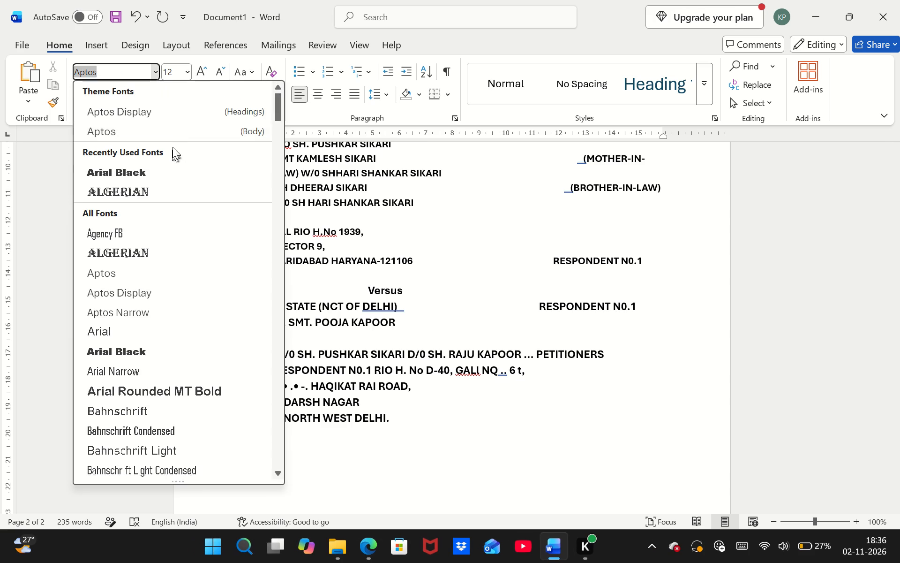
{"action": "left_click", "coordinate": [184, 110]}
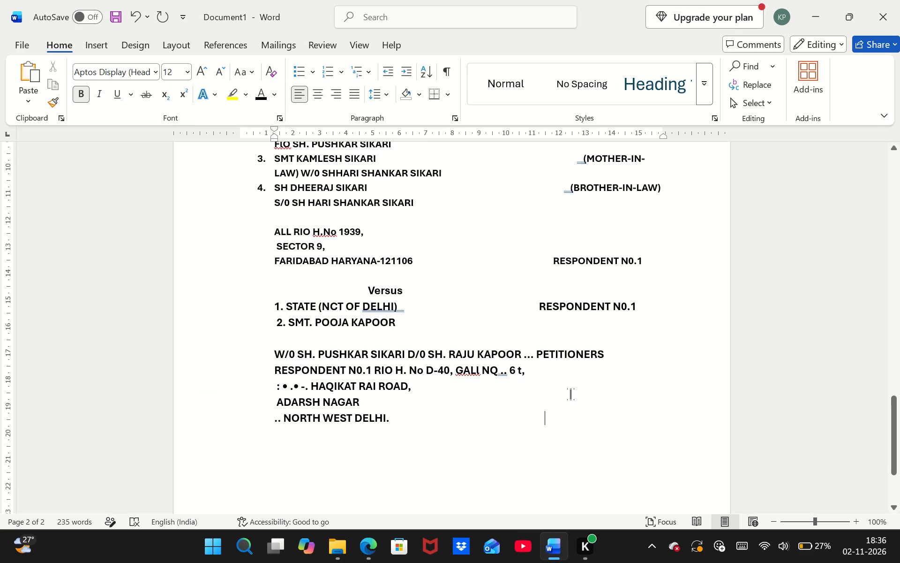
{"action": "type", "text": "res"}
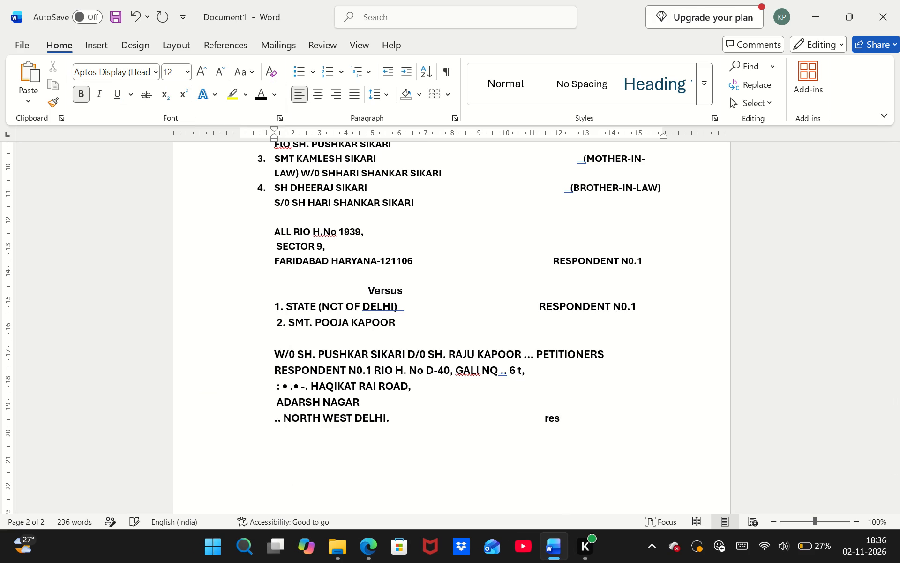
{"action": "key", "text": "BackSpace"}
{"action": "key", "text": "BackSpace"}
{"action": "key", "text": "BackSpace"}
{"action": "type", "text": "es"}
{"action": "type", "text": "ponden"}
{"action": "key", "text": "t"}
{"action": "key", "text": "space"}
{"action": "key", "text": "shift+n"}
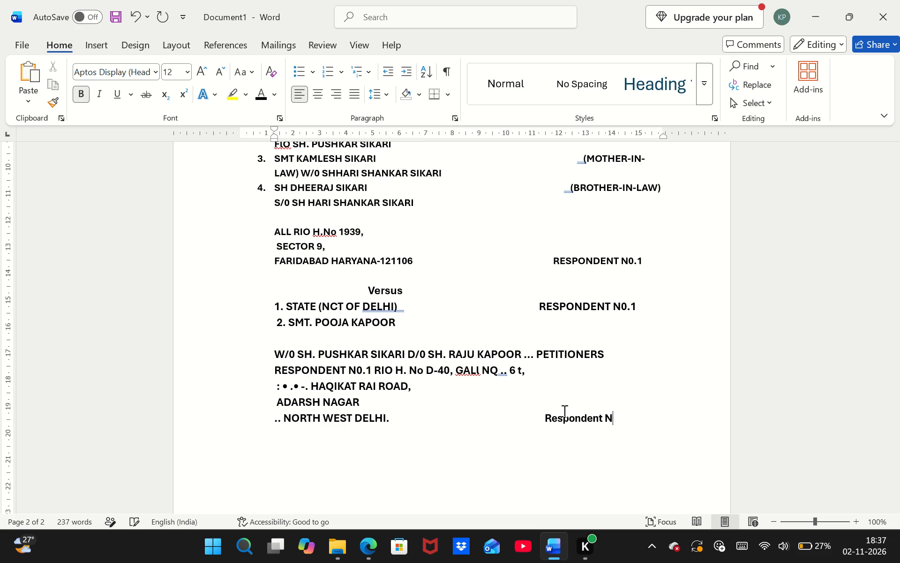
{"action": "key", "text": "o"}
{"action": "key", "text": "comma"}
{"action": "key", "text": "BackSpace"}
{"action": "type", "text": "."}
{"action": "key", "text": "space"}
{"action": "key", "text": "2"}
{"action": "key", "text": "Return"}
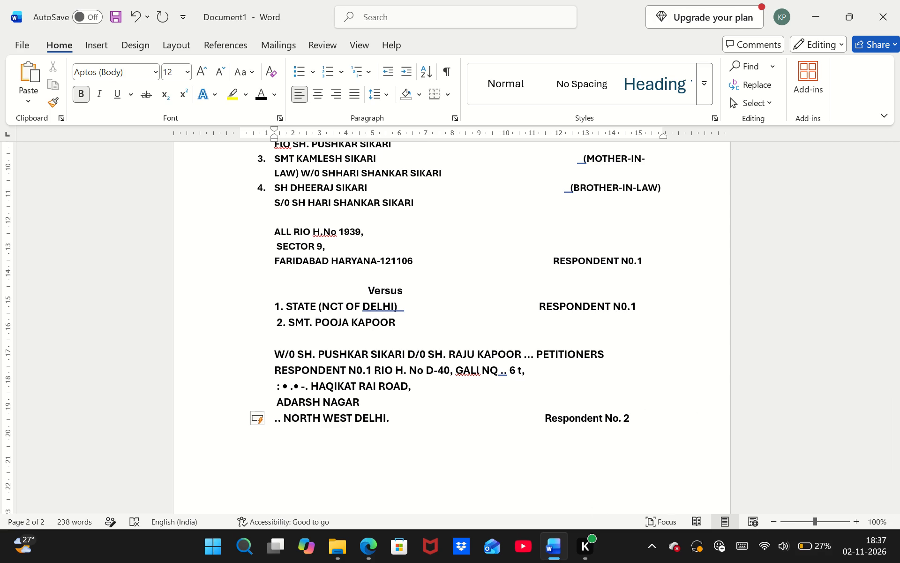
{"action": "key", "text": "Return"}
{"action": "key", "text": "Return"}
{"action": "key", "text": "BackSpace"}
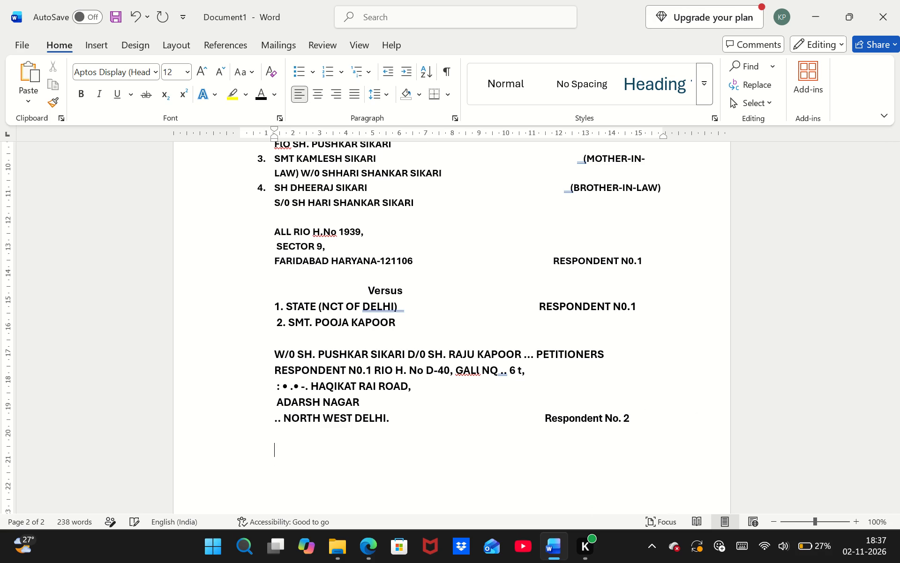
Switch to the petition PDF in Edge, examine the signature block following the second respondent's details, and return to the Word document.
{"action": "left_click", "coordinate": [361, 550]}
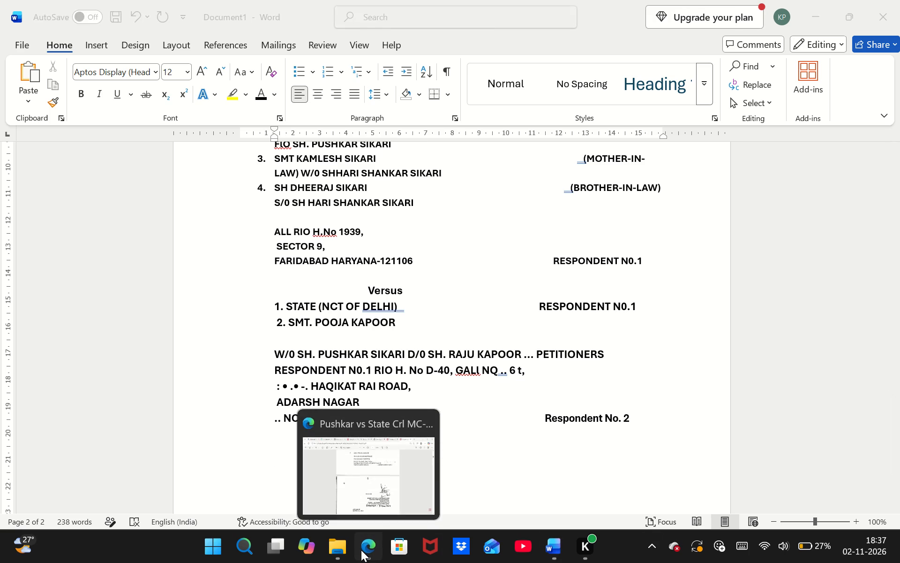
{"action": "scroll", "coordinate": [443, 309], "scroll_direction": "down", "scroll_amount": 1}
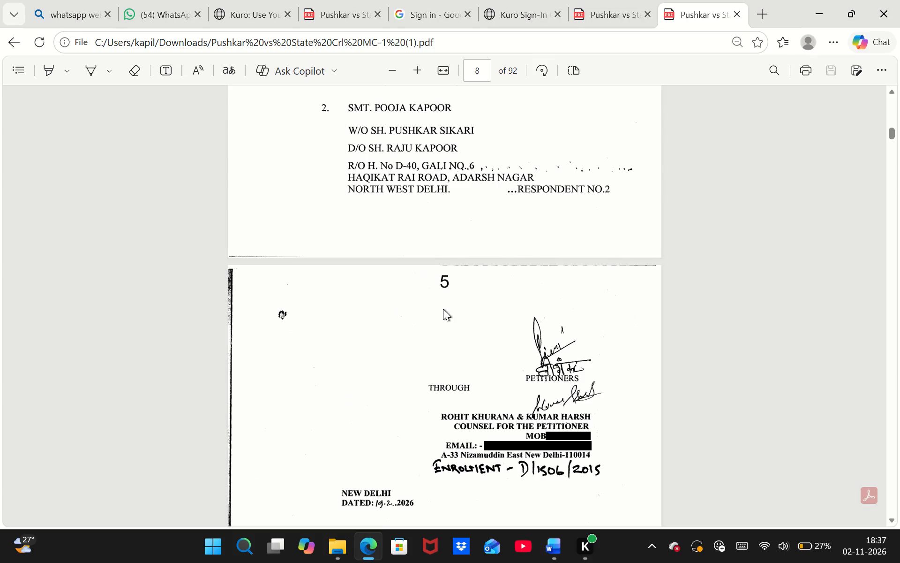
{"action": "scroll", "coordinate": [443, 309], "scroll_direction": "down", "scroll_amount": 2}
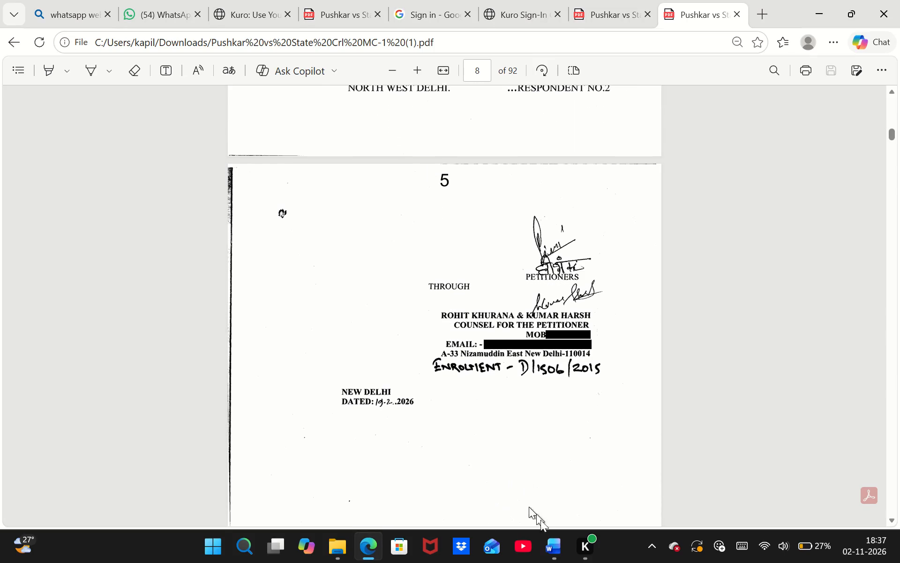
{"action": "left_click", "coordinate": [553, 546]}
{"action": "scroll", "coordinate": [553, 546], "scroll_direction": "down", "scroll_amount": 1}
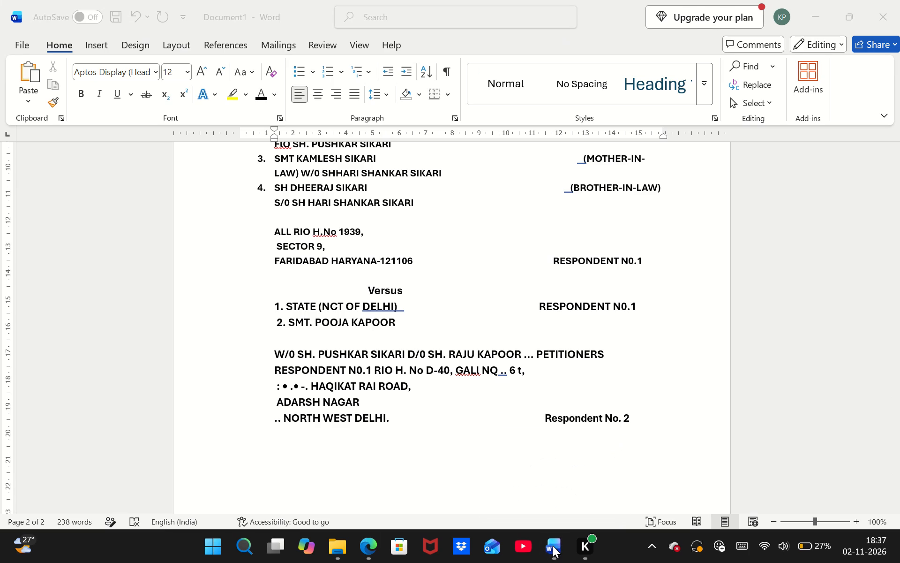
{"action": "scroll", "coordinate": [553, 546], "scroll_direction": "down", "scroll_amount": 1}
{"action": "scroll", "coordinate": [585, 443], "scroll_direction": "down", "scroll_amount": 1}
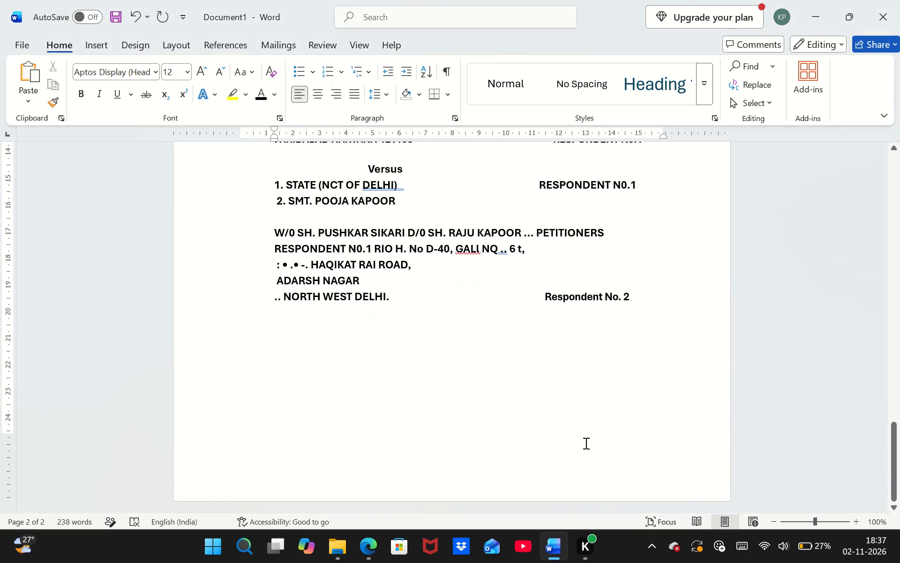
{"action": "scroll", "coordinate": [585, 443], "scroll_direction": "down", "scroll_amount": 1}
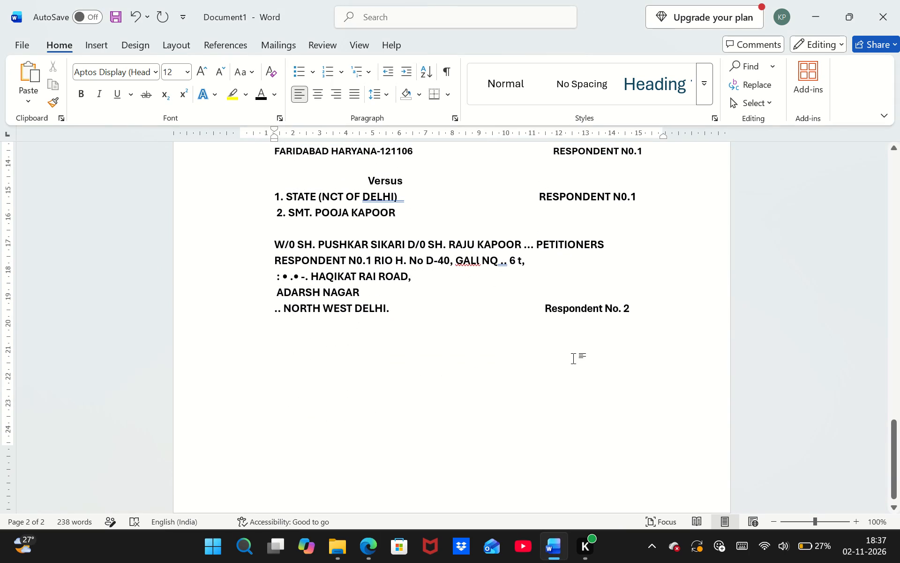
Below the second respondent's block, add "PETITIONER" on a new line, indented with spaces to roughly below the "Respondent No. 2" label.
{"action": "left_click", "coordinate": [573, 358]}
{"action": "key", "text": "Return"}
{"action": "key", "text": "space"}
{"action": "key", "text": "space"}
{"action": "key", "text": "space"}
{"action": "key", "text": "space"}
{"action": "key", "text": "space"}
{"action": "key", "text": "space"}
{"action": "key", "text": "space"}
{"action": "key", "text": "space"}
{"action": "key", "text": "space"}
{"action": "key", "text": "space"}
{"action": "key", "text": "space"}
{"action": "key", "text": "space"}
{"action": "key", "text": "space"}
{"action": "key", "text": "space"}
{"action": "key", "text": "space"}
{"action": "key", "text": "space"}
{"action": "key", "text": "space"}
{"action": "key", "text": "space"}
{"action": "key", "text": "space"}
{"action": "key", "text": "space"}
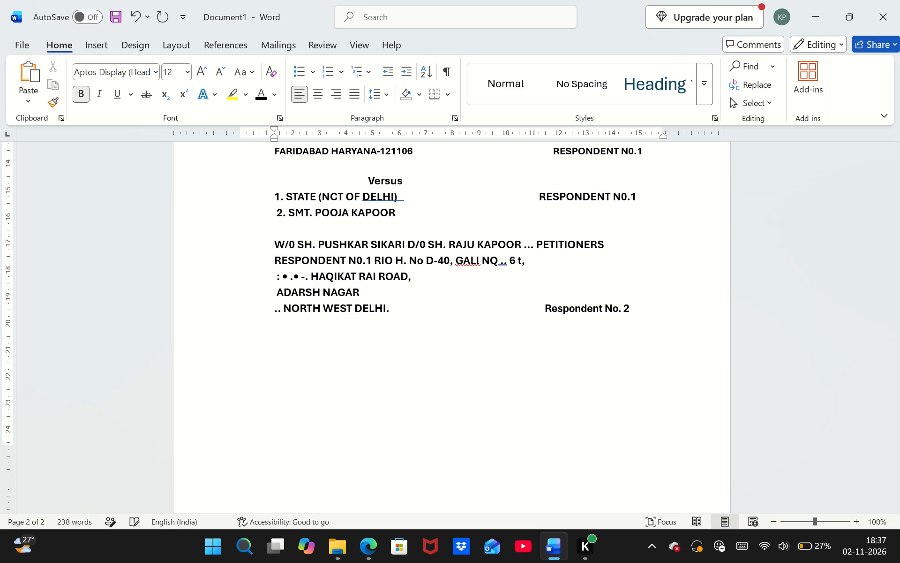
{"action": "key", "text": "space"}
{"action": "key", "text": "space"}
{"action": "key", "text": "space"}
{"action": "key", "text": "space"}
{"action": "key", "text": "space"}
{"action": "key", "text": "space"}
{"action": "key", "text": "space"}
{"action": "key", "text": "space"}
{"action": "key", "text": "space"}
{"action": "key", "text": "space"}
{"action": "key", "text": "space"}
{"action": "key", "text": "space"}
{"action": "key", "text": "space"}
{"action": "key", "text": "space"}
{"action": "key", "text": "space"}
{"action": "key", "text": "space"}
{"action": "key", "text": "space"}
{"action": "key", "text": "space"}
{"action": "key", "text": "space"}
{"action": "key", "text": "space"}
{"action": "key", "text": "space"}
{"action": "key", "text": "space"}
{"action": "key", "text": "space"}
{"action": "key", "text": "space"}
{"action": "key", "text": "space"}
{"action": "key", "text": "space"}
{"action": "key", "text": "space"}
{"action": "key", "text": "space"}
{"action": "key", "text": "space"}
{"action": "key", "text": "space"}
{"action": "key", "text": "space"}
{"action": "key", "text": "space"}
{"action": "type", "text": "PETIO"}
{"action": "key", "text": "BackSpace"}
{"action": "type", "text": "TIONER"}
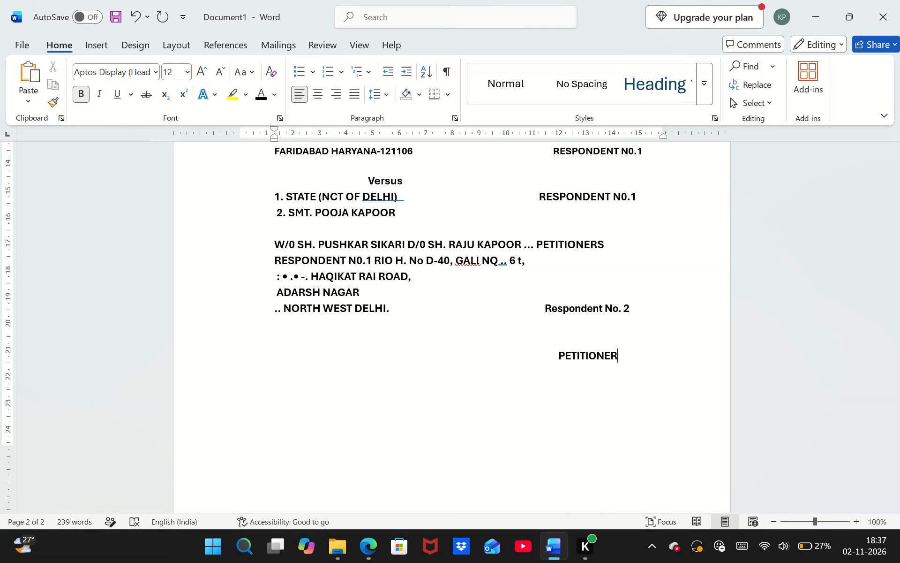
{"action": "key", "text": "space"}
Add "TROUGH" two lines below "PETITIONER", indented with about twenty spaces.
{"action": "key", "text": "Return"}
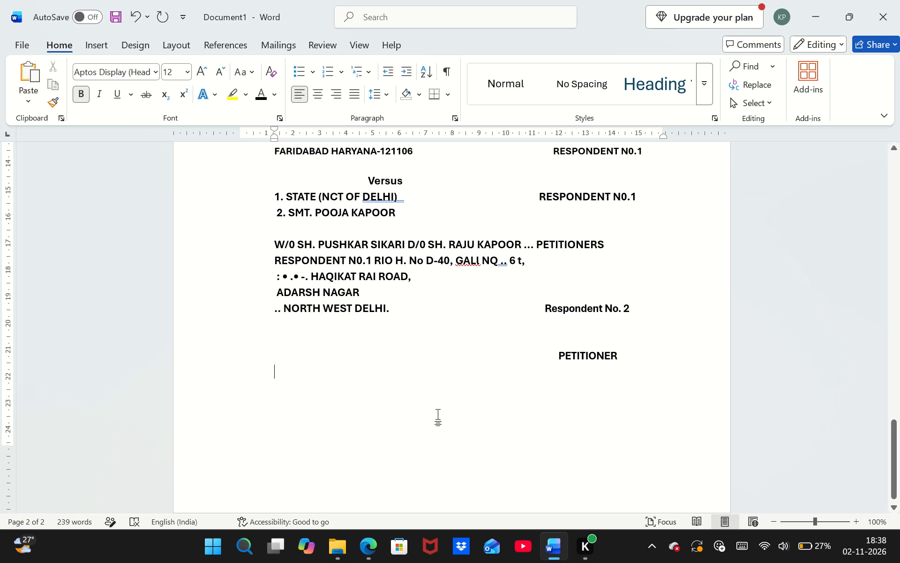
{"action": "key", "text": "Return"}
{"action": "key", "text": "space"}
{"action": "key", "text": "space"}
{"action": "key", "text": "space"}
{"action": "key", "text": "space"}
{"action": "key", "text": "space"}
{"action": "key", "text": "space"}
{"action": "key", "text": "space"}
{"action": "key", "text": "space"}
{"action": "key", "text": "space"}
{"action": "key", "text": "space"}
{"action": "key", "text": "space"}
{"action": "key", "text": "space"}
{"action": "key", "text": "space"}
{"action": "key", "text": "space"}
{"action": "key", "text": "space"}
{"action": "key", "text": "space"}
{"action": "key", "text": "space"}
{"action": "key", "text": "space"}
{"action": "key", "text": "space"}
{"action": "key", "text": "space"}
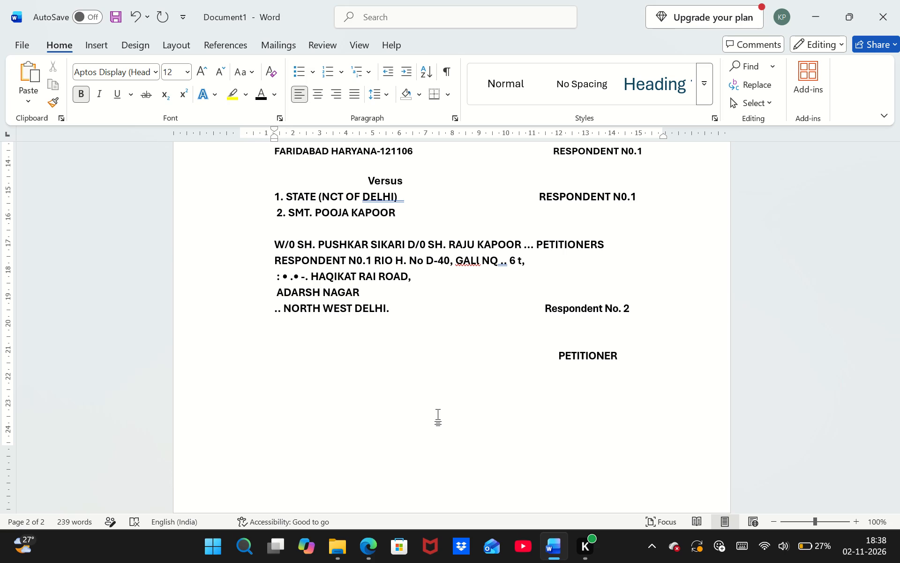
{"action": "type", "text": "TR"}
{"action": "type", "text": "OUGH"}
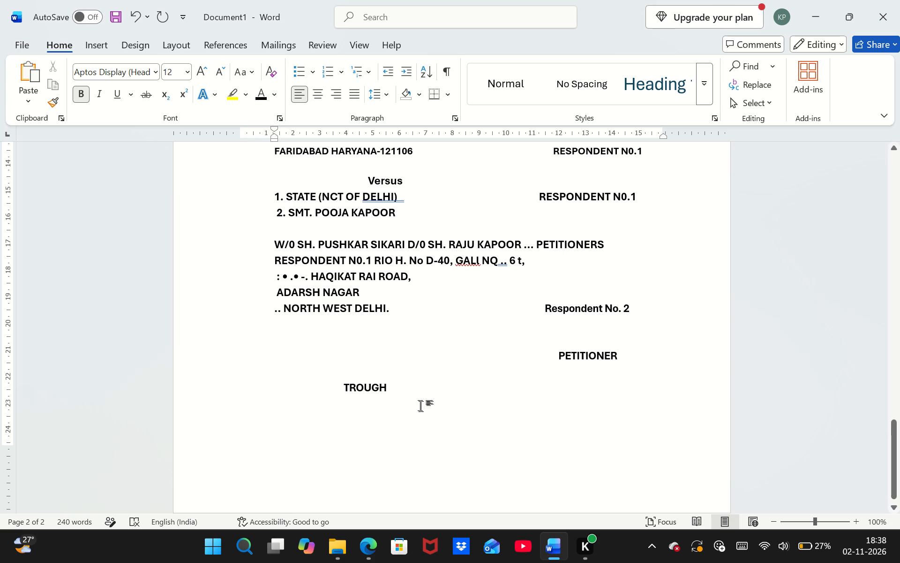
Shift "TROUGH" further along its line with ten more spaces in front of it.
{"action": "left_click", "coordinate": [339, 387]}
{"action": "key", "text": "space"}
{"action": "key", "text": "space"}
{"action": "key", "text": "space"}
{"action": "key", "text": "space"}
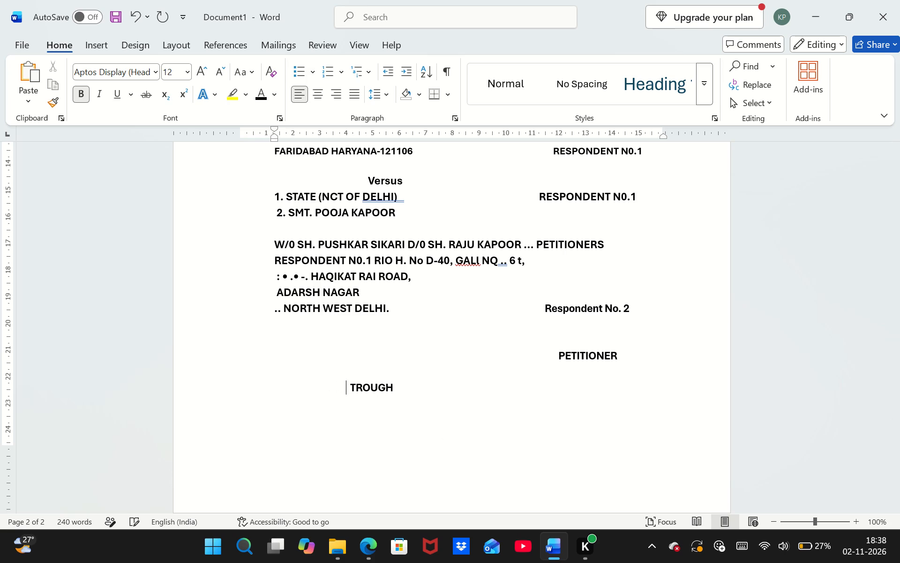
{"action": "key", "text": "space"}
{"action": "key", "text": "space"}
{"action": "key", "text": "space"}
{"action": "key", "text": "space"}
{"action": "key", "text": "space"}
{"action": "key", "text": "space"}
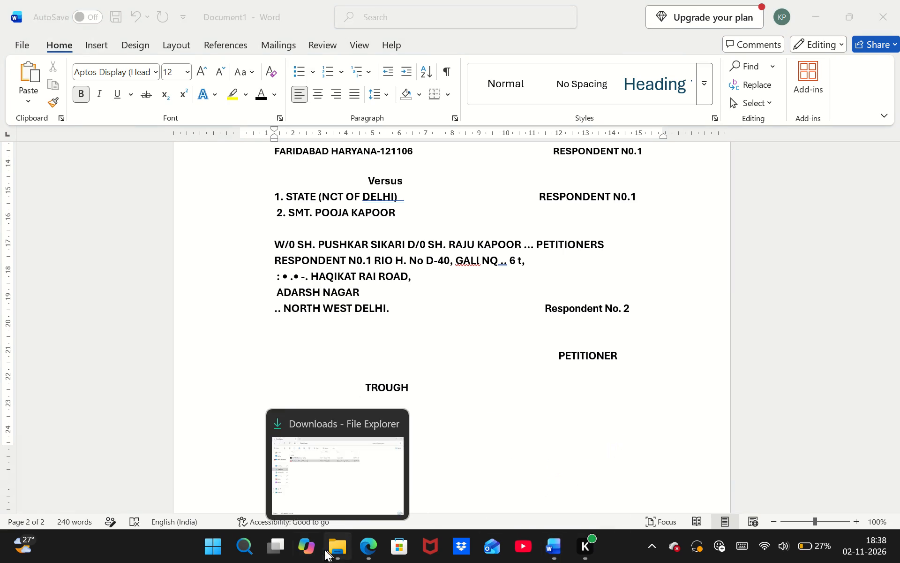
Check the signature block wording in the petition PDF in Edge, and correct "TROUGH" to "THROUGH" in the Word document.
{"action": "left_click", "coordinate": [369, 545]}
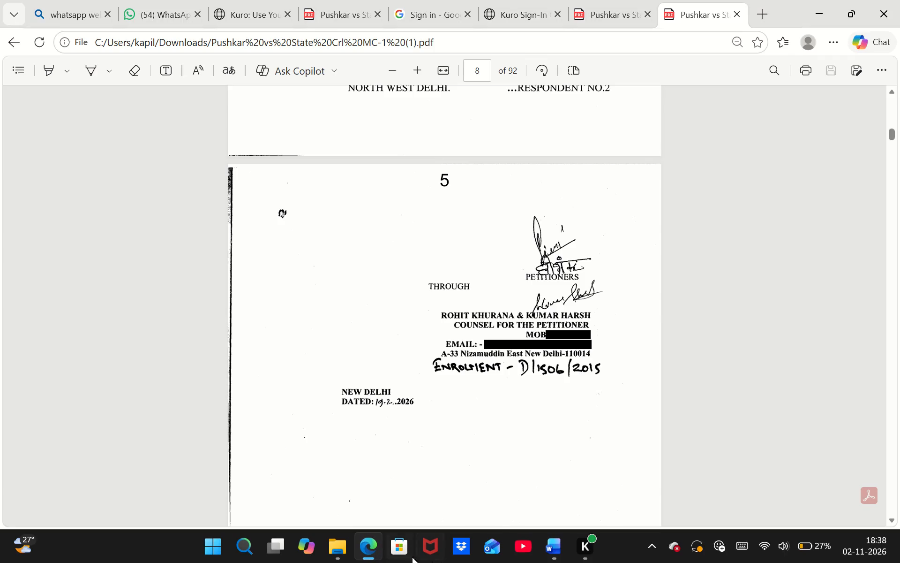
{"action": "left_click", "coordinate": [555, 544]}
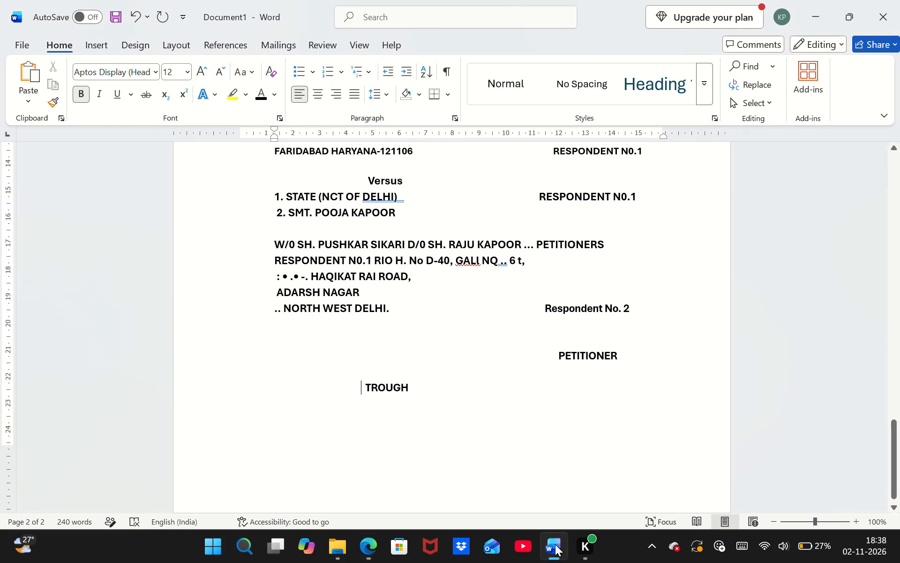
{"action": "left_click", "coordinate": [370, 386]}
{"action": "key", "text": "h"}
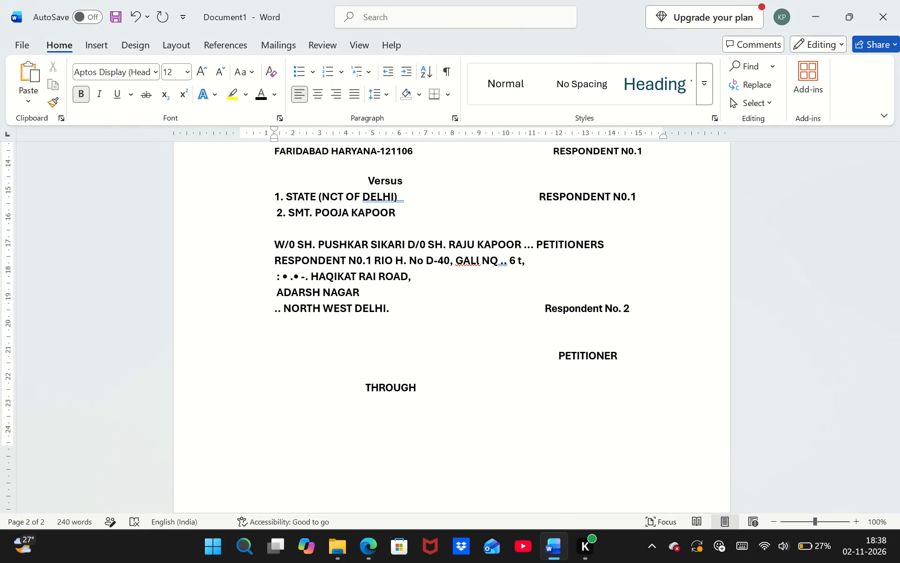
Indent "THROUGH" by thirteen more spaces.
{"action": "left_click", "coordinate": [366, 390]}
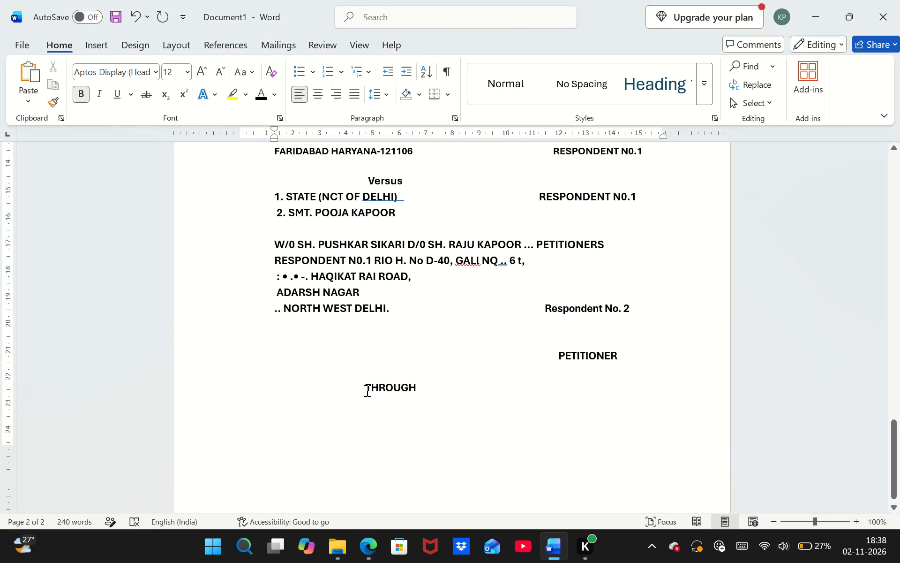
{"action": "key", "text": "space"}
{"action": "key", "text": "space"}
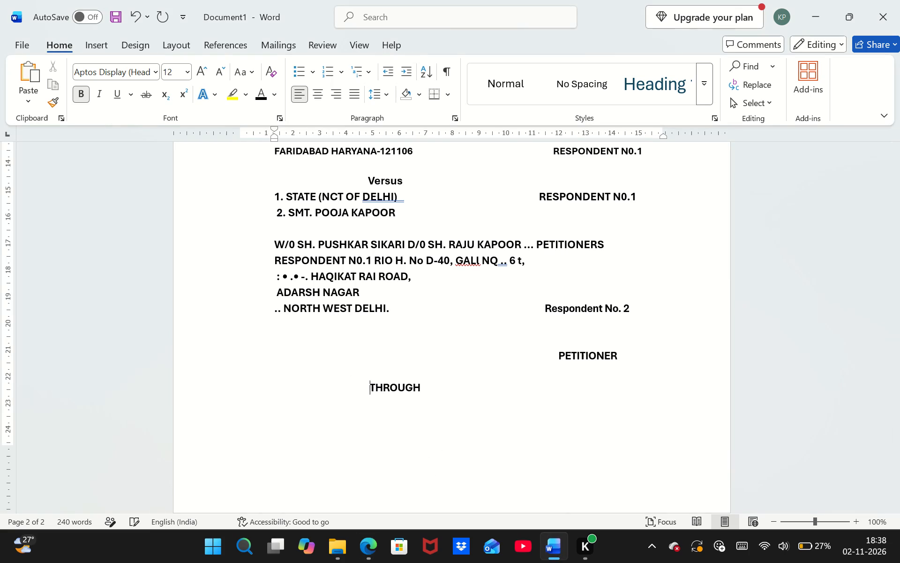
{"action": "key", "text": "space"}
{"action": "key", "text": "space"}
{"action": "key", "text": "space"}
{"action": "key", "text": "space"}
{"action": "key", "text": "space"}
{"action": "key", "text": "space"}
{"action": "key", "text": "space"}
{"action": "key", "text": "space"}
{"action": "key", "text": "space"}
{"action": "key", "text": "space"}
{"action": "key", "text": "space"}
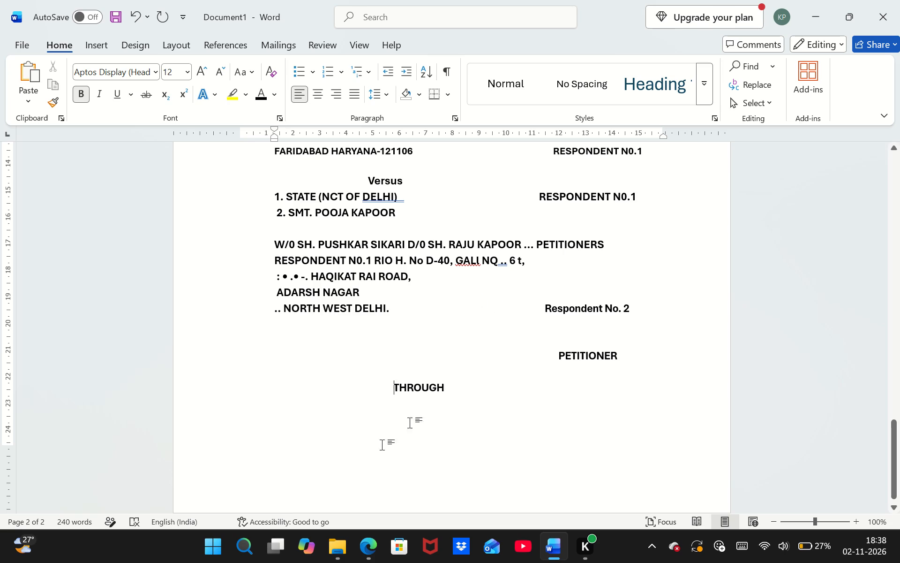
After checking the petition PDF's counsel block, add the advocate's name on a new line below "THROUGH", indented with about 45 spaces.
{"action": "left_click", "coordinate": [468, 379]}
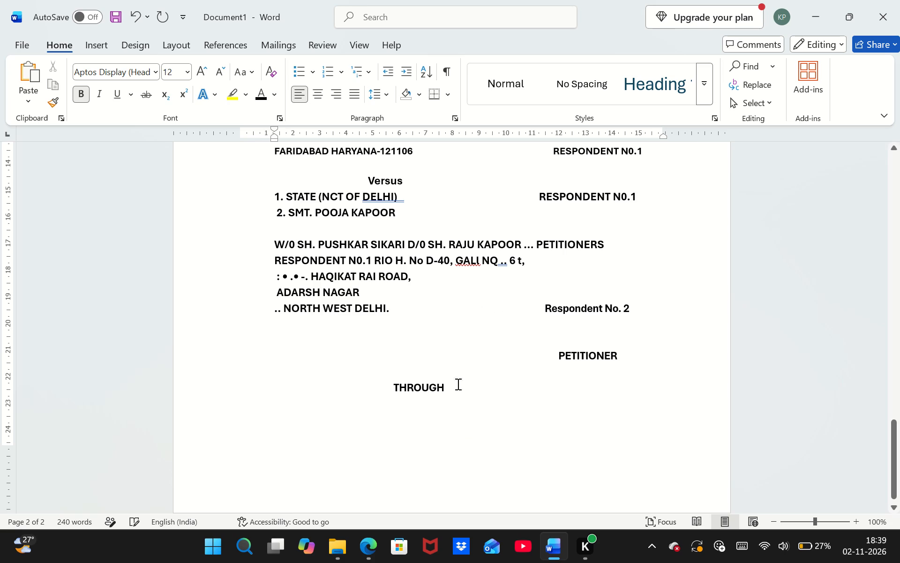
{"action": "left_click", "coordinate": [452, 385]}
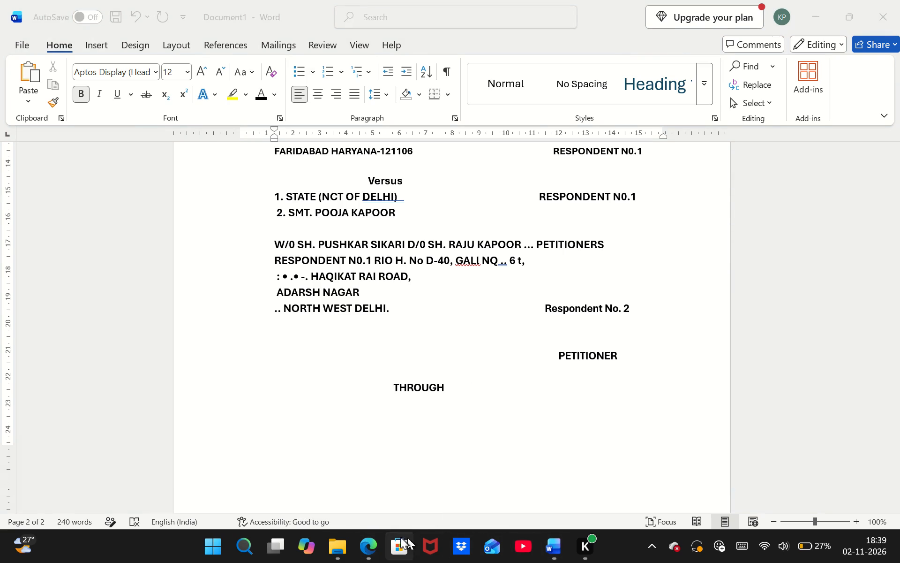
{"action": "left_click", "coordinate": [369, 547]}
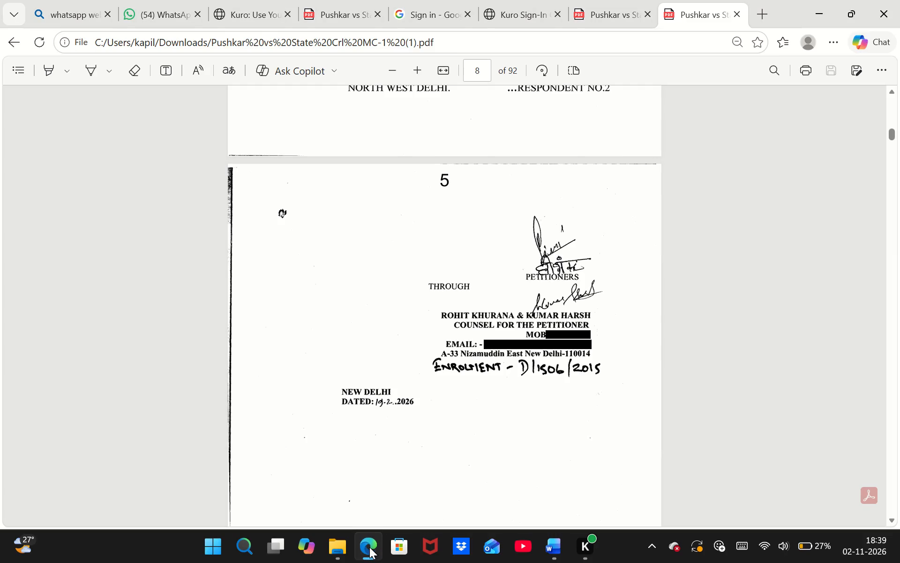
{"action": "left_click", "coordinate": [557, 545]}
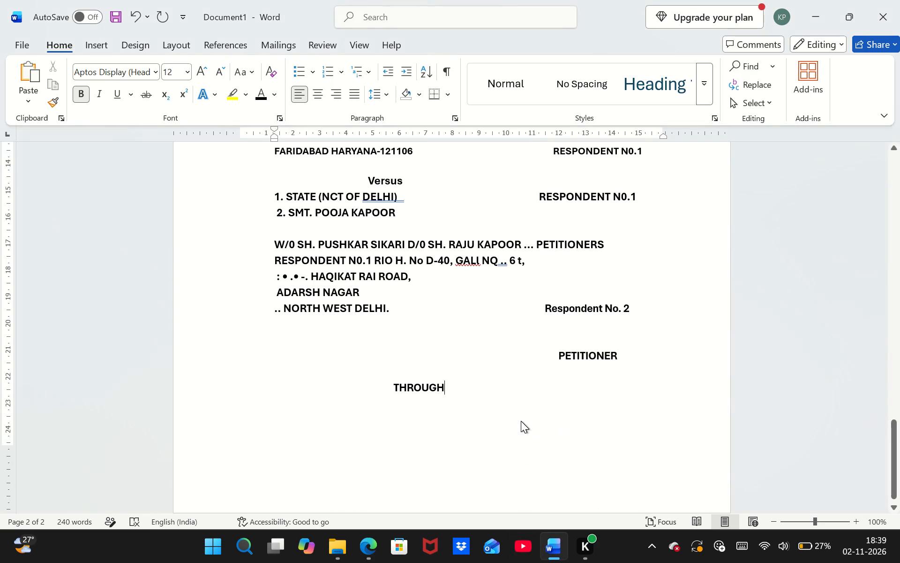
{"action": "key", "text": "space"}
{"action": "key", "text": "Return"}
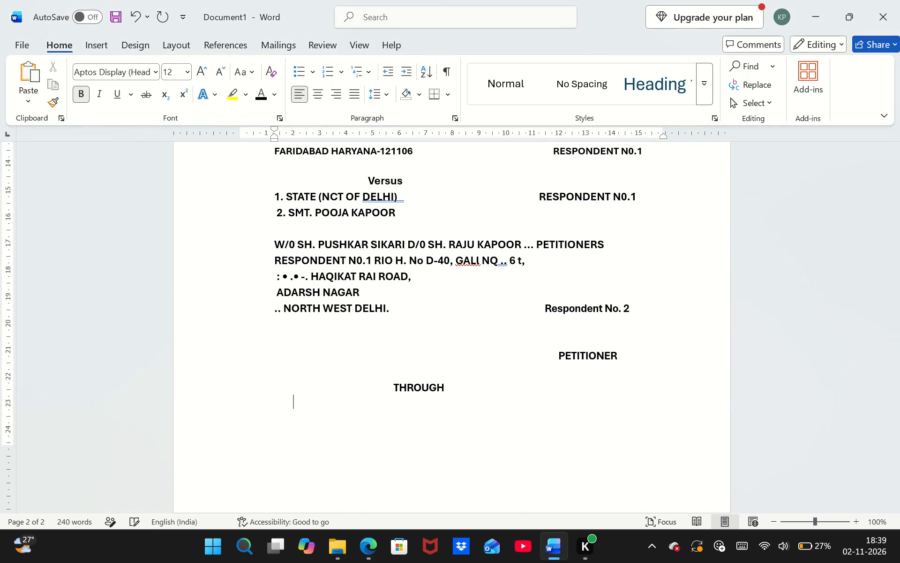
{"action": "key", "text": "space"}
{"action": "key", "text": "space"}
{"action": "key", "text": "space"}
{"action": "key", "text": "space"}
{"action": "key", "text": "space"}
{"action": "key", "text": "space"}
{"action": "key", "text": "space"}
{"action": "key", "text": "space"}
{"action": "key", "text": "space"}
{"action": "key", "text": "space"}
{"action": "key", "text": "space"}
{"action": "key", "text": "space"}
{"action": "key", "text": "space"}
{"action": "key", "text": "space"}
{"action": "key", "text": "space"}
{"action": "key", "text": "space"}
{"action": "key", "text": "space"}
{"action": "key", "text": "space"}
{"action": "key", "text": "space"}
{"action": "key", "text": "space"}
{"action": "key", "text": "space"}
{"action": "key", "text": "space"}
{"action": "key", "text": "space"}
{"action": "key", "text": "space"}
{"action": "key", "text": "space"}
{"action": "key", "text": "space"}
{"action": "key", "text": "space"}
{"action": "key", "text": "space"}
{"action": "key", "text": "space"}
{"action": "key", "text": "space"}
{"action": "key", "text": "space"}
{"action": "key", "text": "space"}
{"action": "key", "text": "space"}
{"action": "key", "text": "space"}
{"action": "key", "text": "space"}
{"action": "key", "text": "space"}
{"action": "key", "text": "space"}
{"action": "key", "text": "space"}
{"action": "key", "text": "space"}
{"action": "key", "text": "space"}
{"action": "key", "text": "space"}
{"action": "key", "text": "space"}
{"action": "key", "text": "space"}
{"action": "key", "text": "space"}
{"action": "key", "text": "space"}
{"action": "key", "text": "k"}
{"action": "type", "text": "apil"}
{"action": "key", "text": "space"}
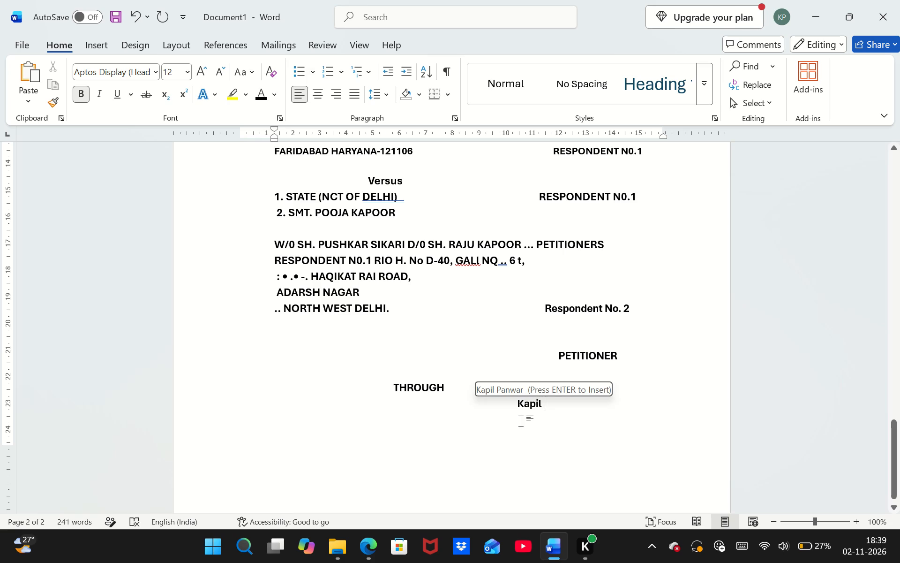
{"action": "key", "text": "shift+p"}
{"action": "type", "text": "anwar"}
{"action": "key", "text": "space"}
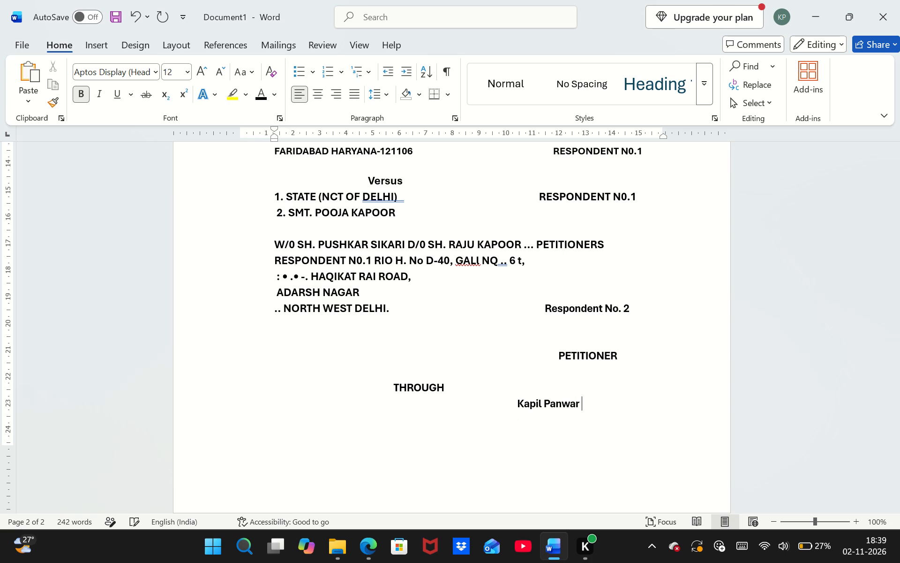
Add the designation "Advoate" after the advocate's name, with a capital A.
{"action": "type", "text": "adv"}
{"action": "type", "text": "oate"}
{"action": "left_click", "coordinate": [587, 405]}
{"action": "key", "text": "BackSpace"}
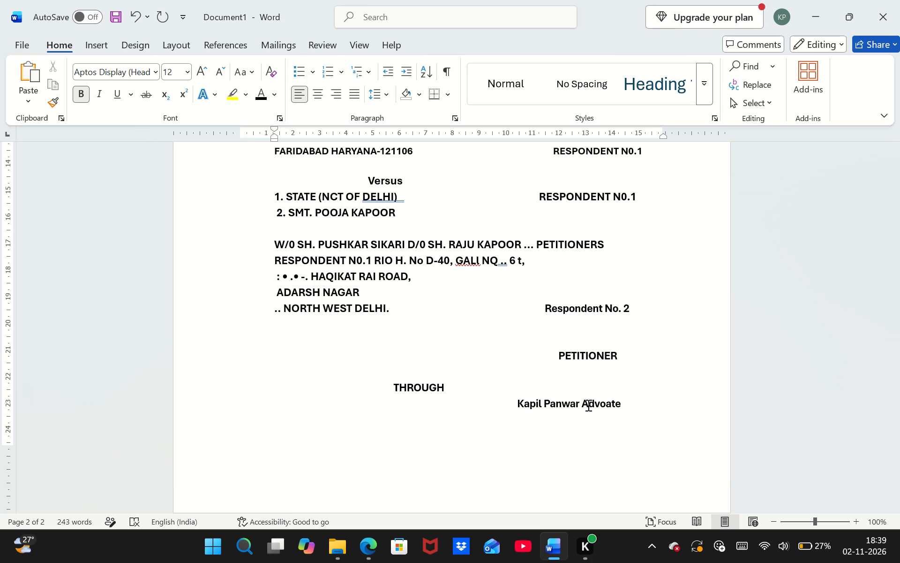
Check the counsel lines in the petition PDF, and replace the final "e" of "Advoate" with "Council for the petioner".
{"action": "left_click", "coordinate": [372, 548]}
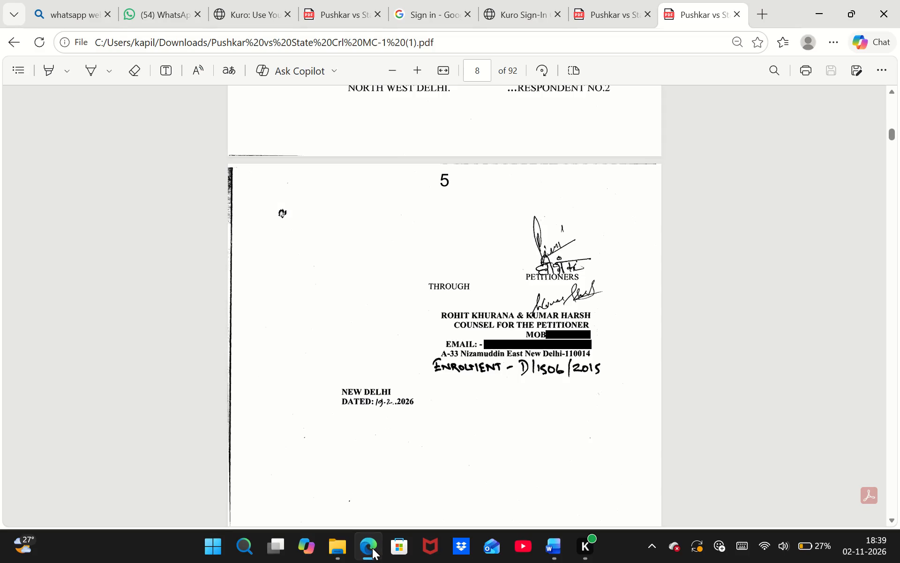
{"action": "left_click", "coordinate": [552, 547]}
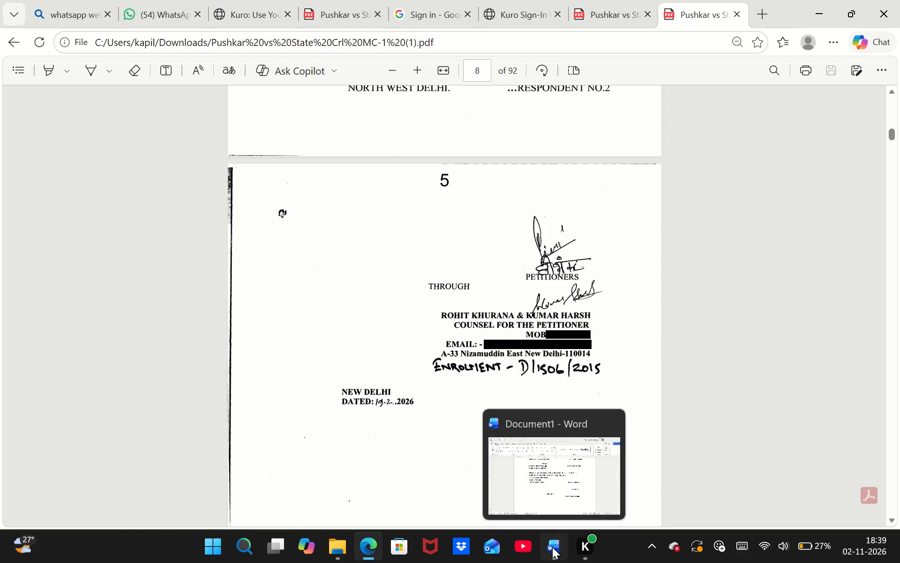
{"action": "left_click", "coordinate": [632, 405]}
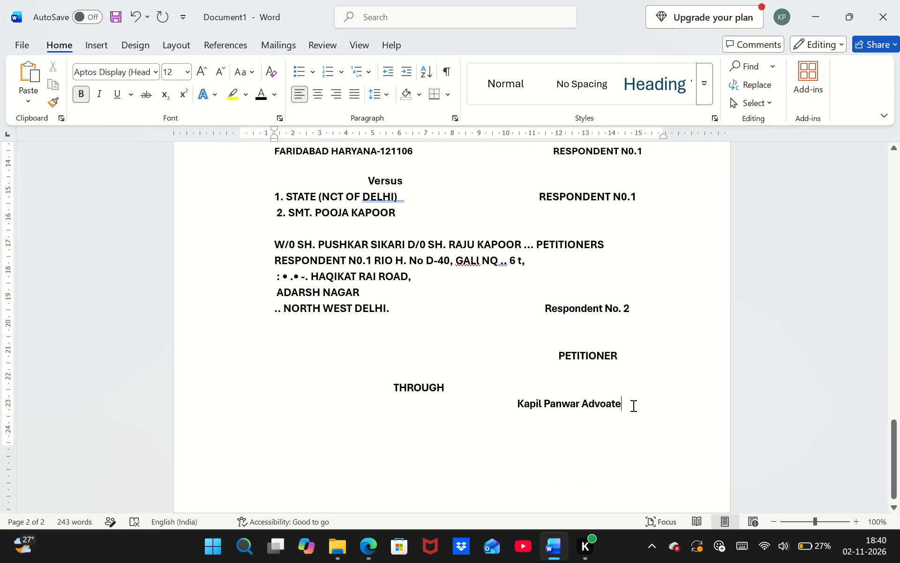
{"action": "key", "text": "BackSpace"}
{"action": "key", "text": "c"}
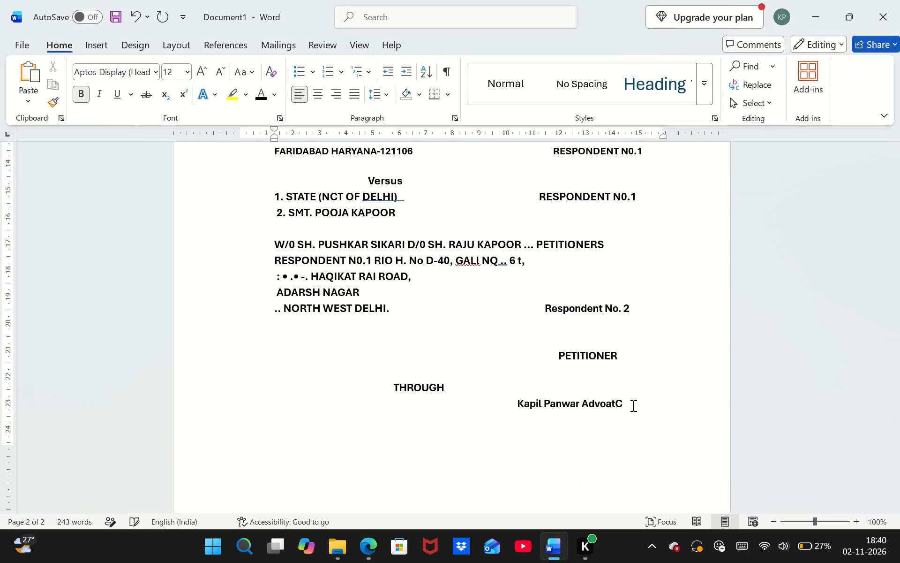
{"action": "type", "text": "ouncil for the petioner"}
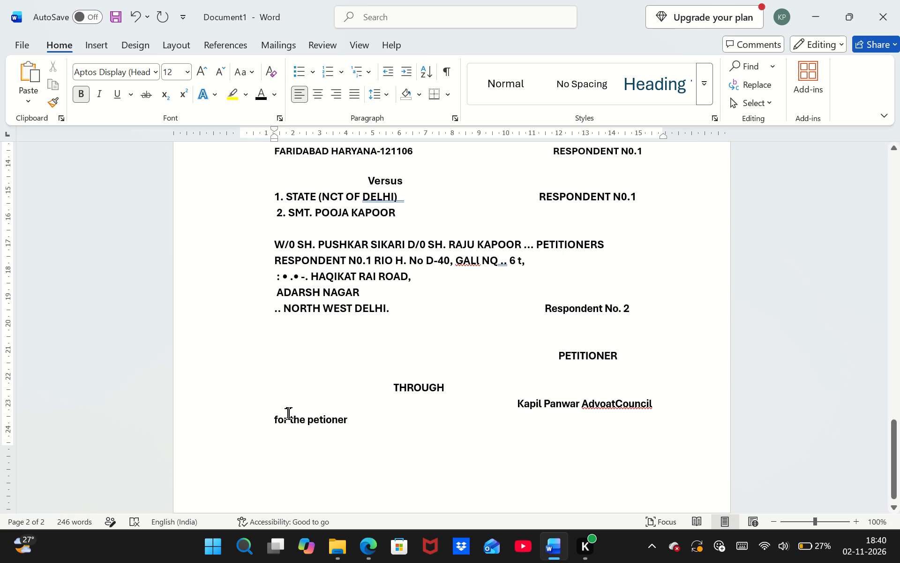
Move "AdvoatCouncil for the petioner" onto its own line below the advocate's name, indented with about twenty spaces.
{"action": "left_click", "coordinate": [579, 404]}
{"action": "key", "text": "Return"}
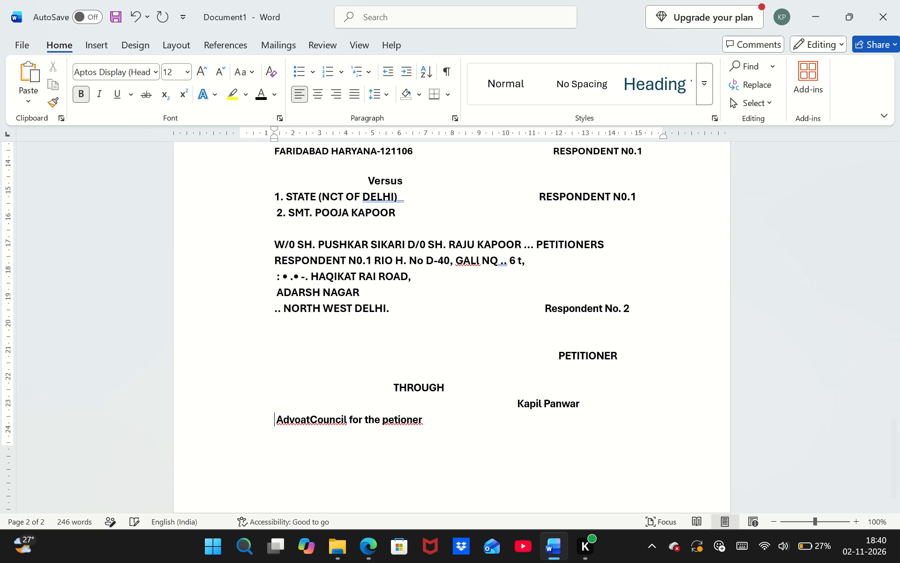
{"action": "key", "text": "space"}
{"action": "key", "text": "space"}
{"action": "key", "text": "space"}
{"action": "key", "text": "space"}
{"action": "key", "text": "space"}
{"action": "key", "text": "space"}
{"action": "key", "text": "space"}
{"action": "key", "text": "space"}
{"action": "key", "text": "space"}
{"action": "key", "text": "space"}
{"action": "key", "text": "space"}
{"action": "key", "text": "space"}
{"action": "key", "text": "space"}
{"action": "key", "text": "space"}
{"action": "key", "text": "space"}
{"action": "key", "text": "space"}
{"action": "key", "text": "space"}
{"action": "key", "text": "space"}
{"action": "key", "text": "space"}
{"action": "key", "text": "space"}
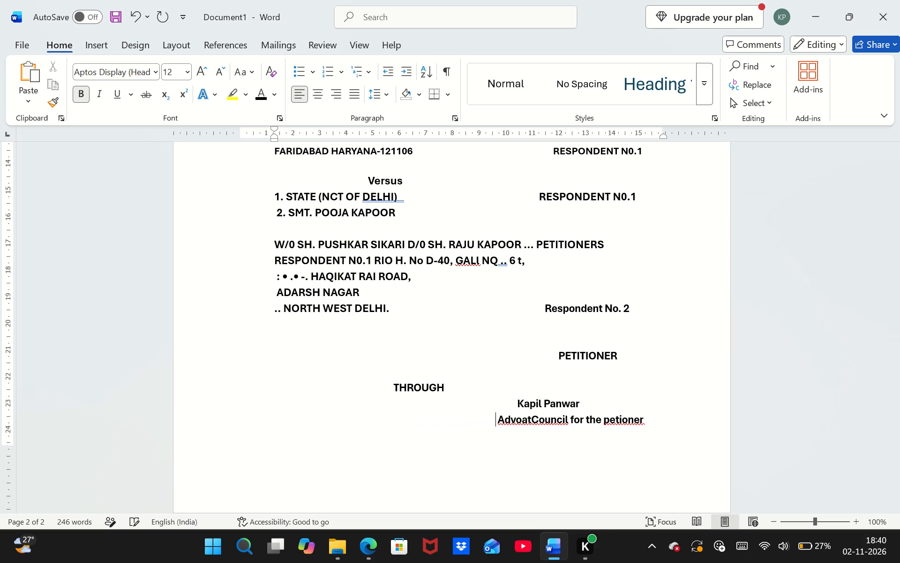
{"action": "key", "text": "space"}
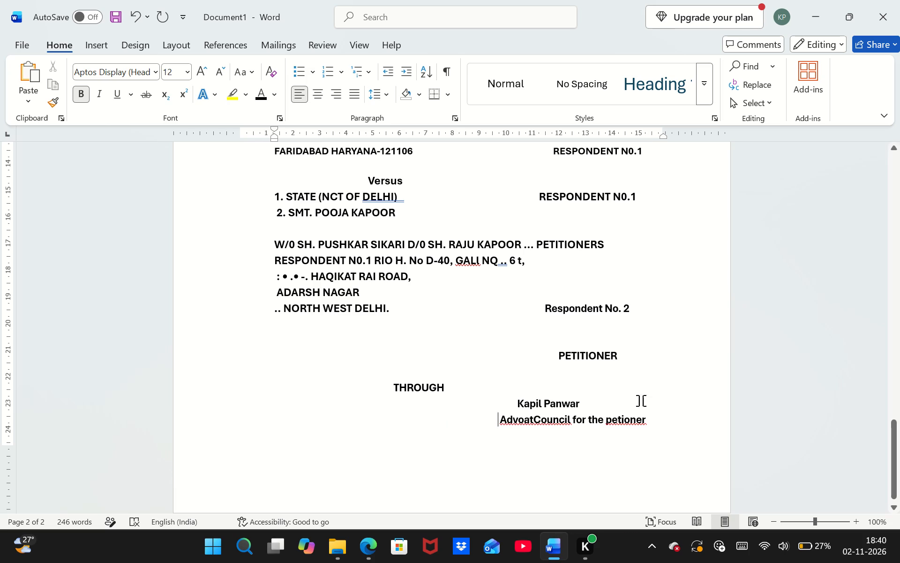
Correct "Advoat" to "Advocate" in the line below the advocate's name.
{"action": "left_click", "coordinate": [533, 418]}
{"action": "key", "text": "BackSpace"}
{"action": "key", "text": "BackSpace"}
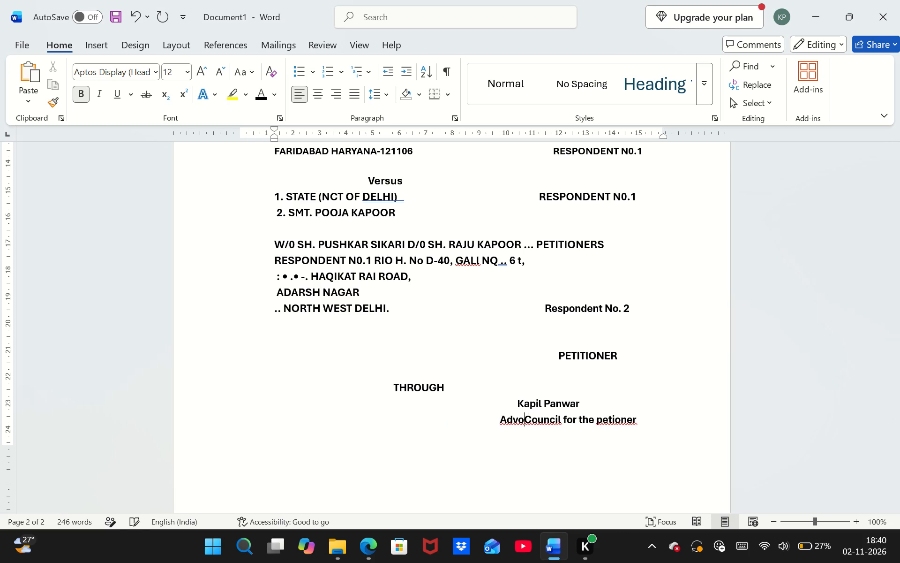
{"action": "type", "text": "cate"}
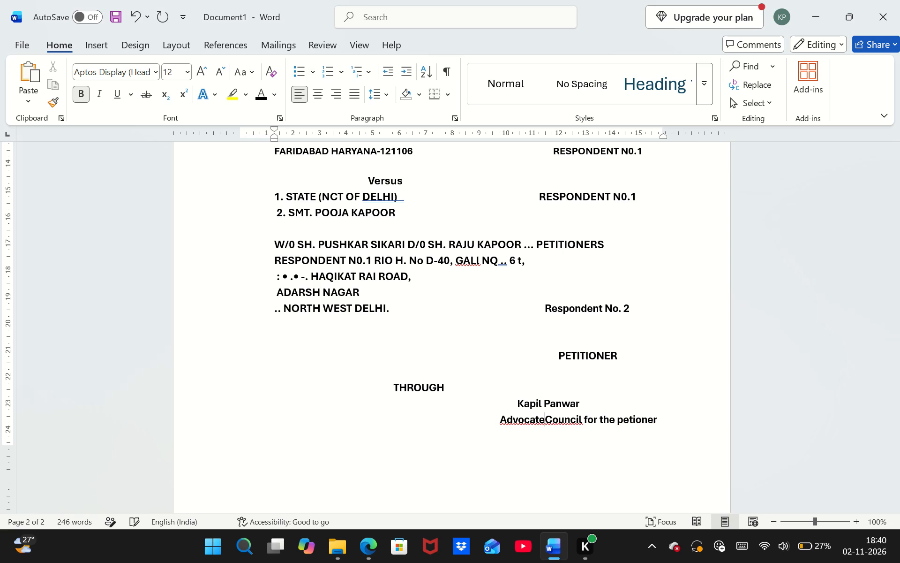
Move "Council for the petioner" onto its own line below "Advocate", indented with twenty spaces.
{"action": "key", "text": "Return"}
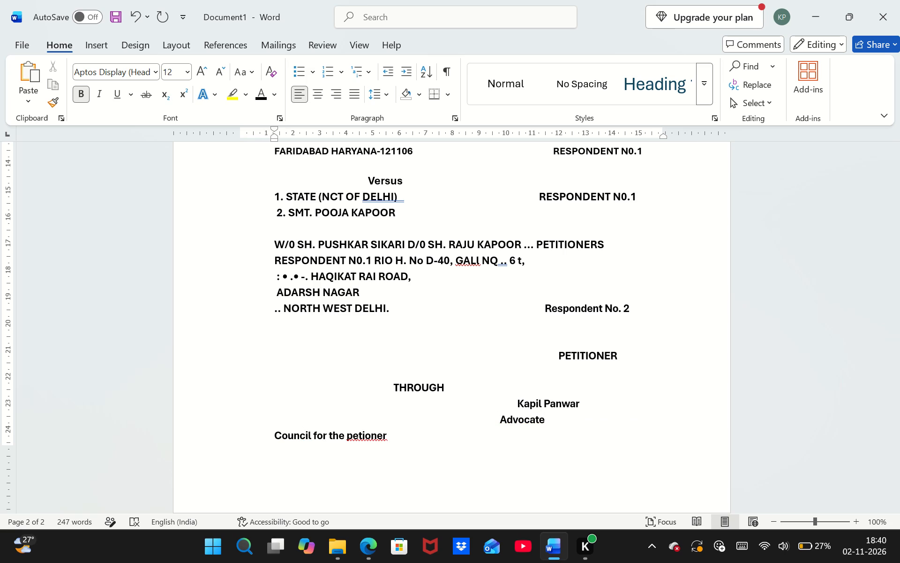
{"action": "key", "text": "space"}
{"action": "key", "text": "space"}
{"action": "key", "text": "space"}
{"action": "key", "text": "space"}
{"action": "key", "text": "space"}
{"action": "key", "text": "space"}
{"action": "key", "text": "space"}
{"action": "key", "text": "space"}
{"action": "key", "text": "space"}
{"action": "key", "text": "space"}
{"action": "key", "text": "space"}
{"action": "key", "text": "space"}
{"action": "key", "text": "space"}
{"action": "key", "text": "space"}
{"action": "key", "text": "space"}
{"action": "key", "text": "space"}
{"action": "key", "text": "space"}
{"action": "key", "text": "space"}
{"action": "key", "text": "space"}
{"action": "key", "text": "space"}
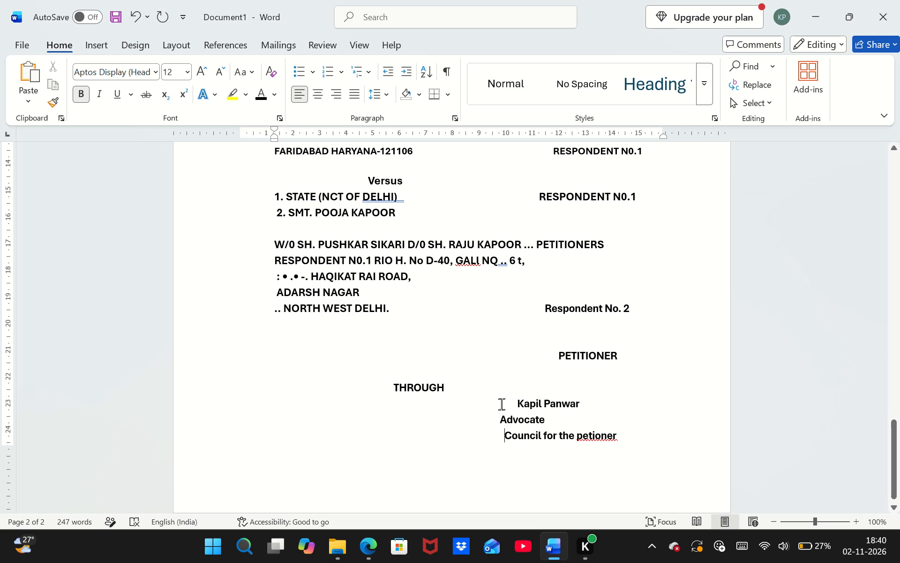
Fine-tune the counsel lines' alignment by adding four spaces before "Advocate" and one before "Council for the petioner".
{"action": "left_click", "coordinate": [499, 423]}
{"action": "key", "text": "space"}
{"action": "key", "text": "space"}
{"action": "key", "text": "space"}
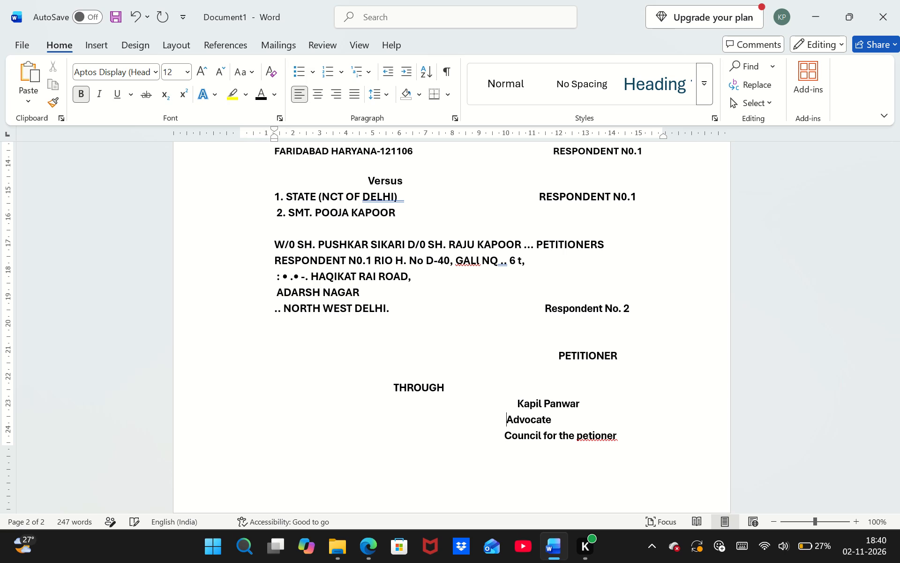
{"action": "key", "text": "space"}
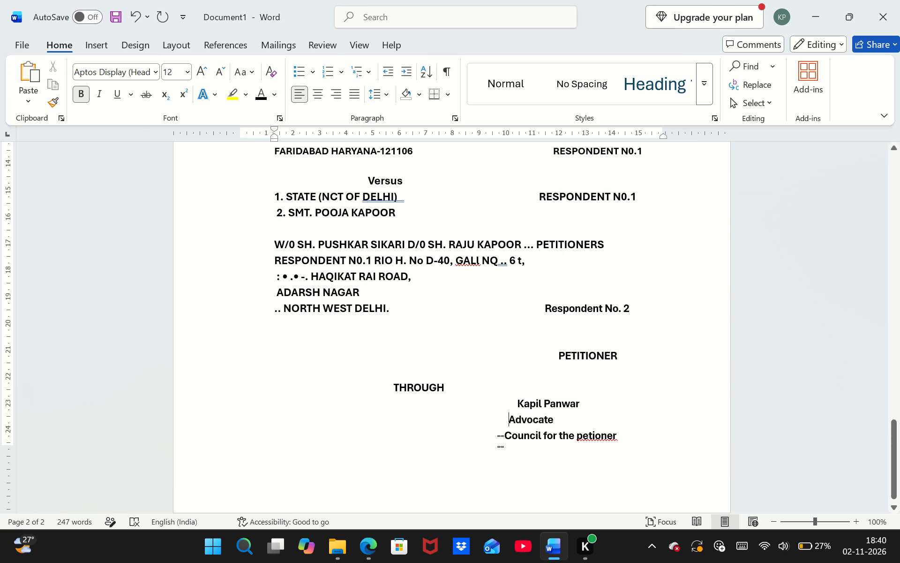
{"action": "left_click", "coordinate": [501, 437]}
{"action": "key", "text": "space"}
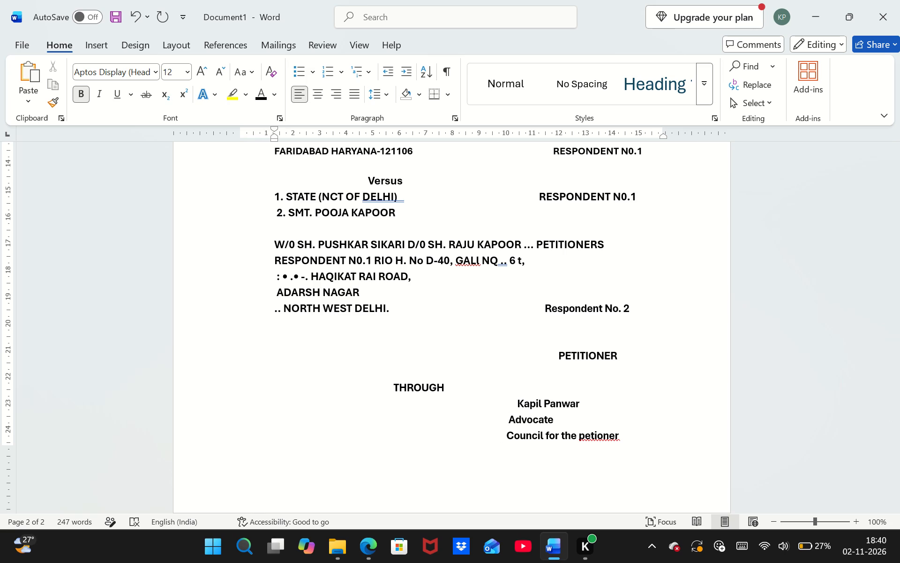
{"action": "left_click", "coordinate": [632, 444]}
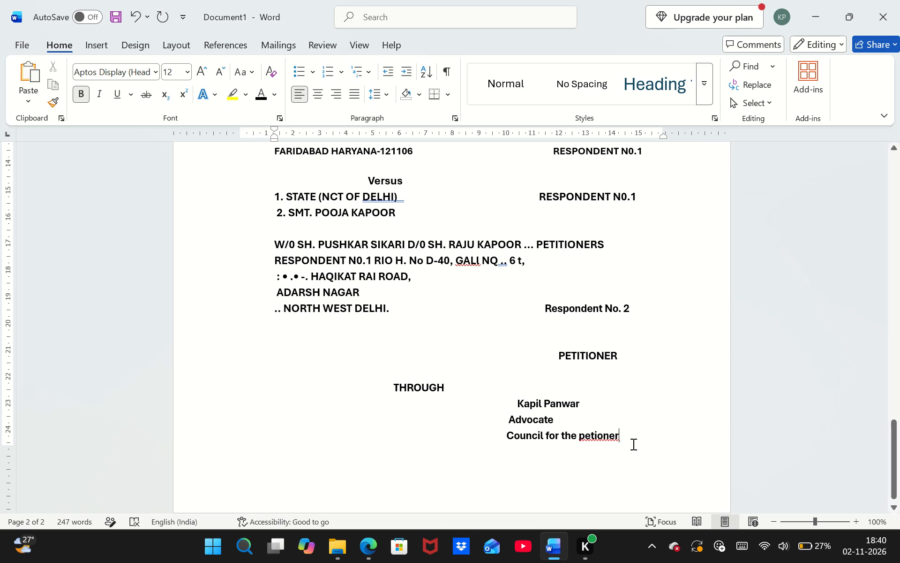
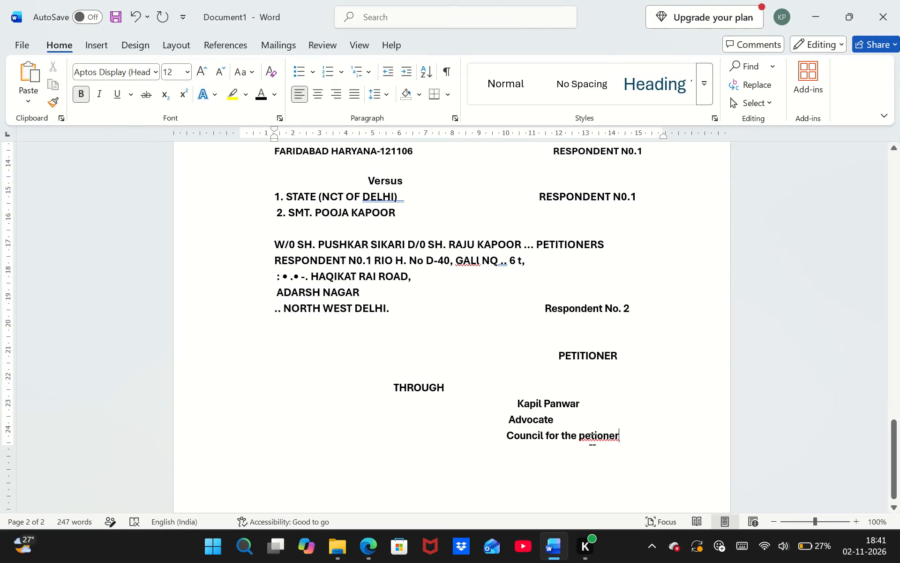
Correct "petioner" to "petitioner" in the "Council for the" line of the closing signature block.
{"action": "left_click", "coordinate": [596, 435]}
{"action": "key", "text": "t"}
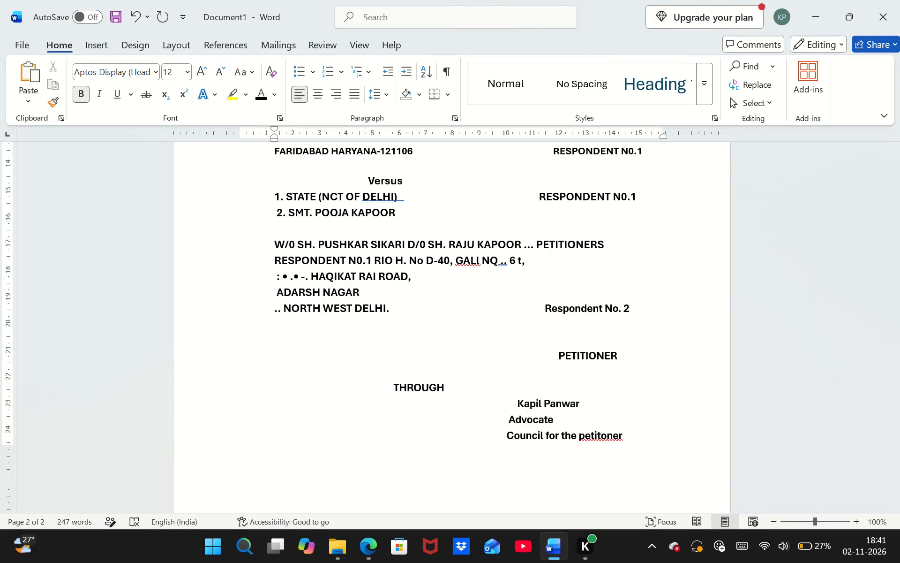
{"action": "type", "text": "io"}
{"action": "key", "text": "BackSpace"}
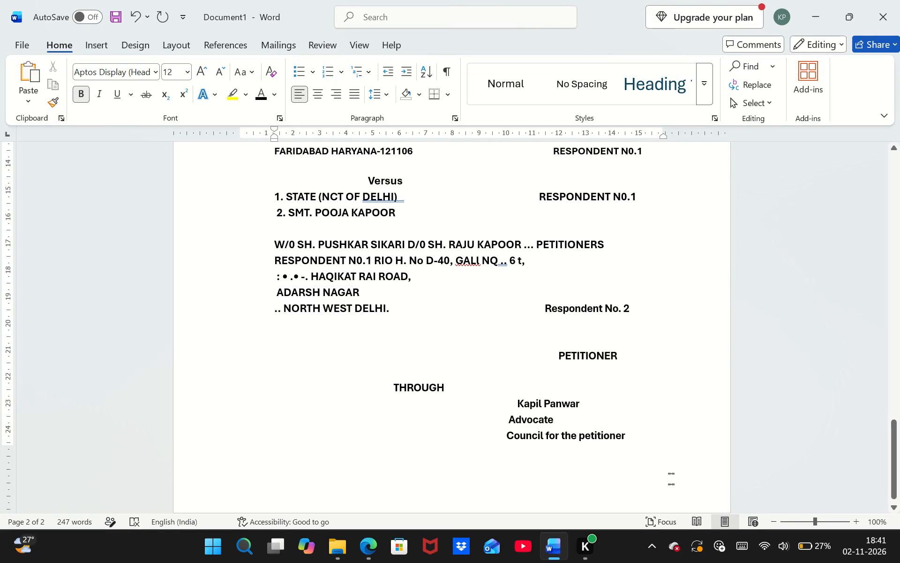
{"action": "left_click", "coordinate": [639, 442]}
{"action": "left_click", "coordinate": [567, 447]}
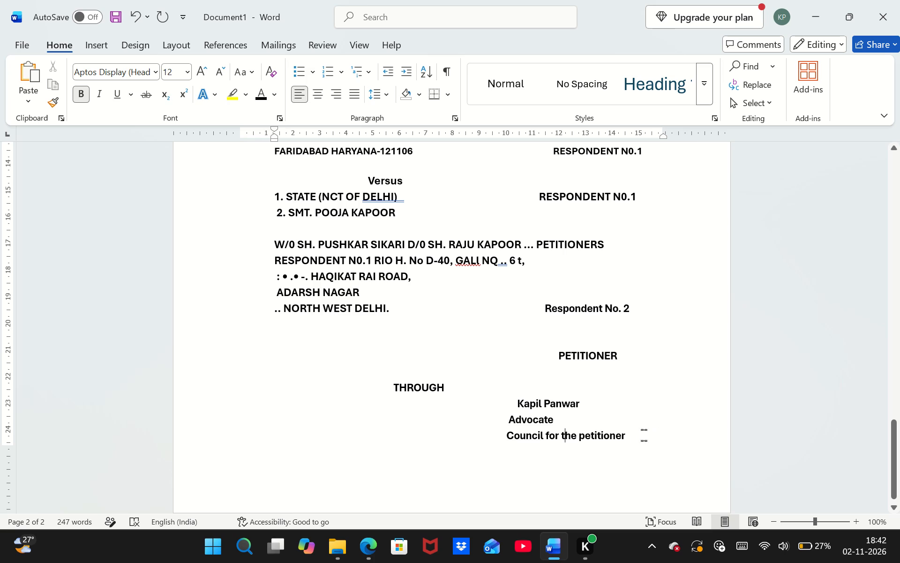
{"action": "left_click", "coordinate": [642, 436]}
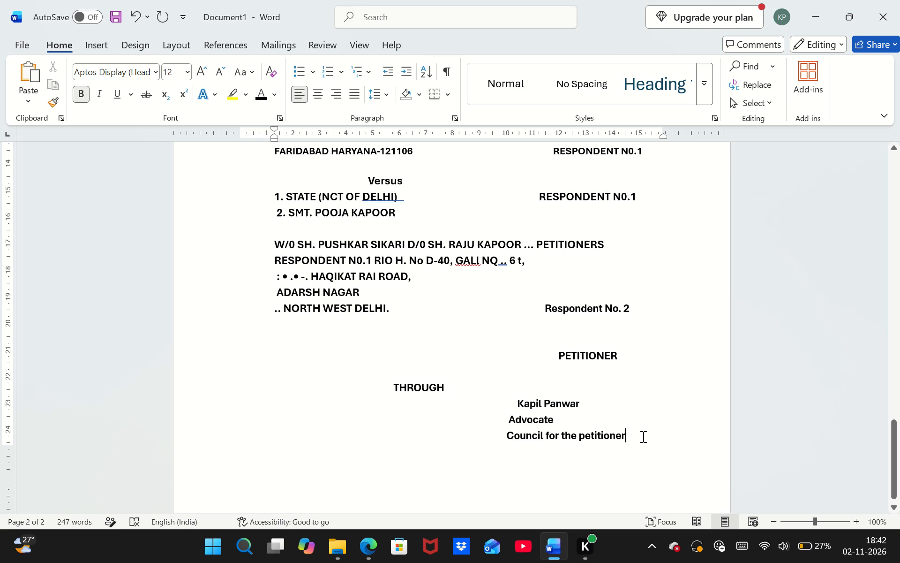
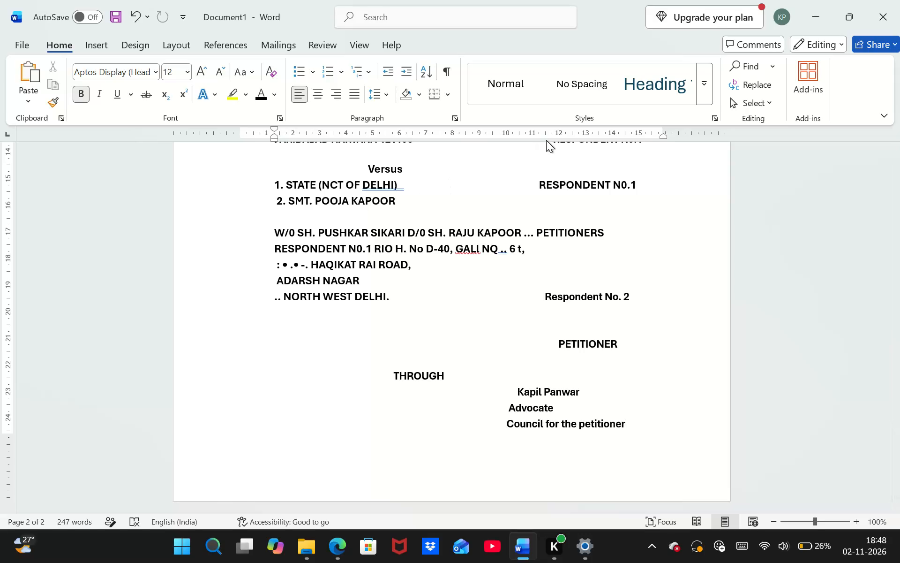
Start a new line below "Council for the petitioner" in the closing signature block.
{"action": "left_click", "coordinate": [639, 423]}
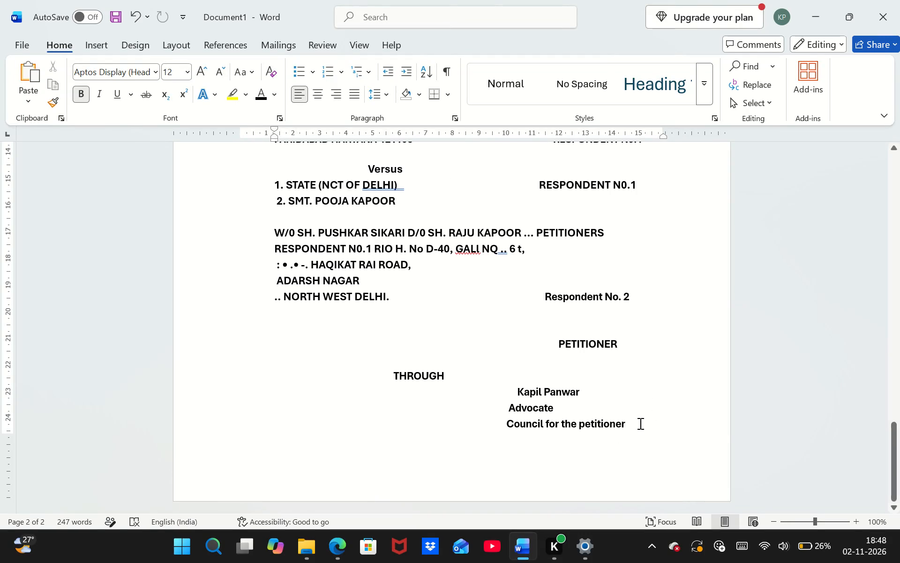
{"action": "key", "text": "Return"}
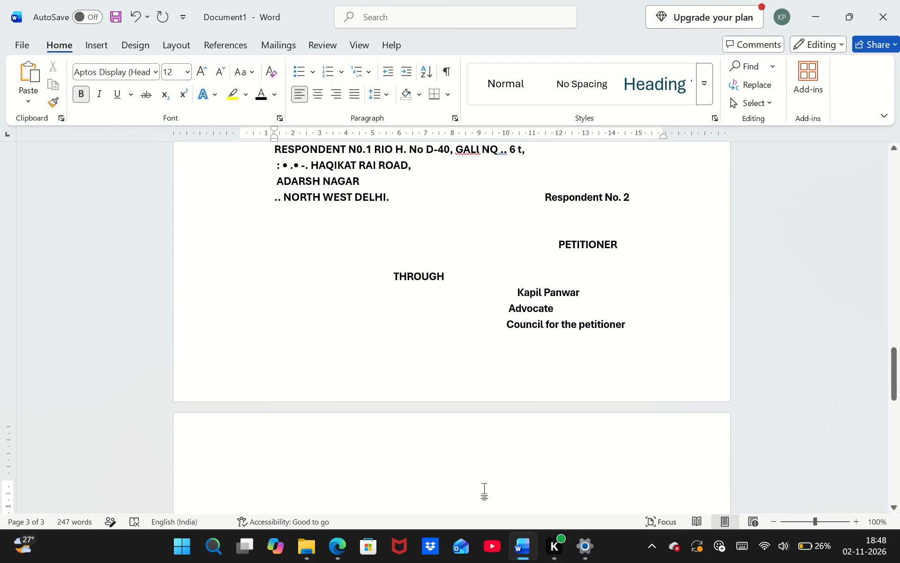
{"action": "scroll", "coordinate": [484, 489], "scroll_direction": "down", "scroll_amount": 1}
{"action": "scroll", "coordinate": [484, 489], "scroll_direction": "up", "scroll_amount": 1}
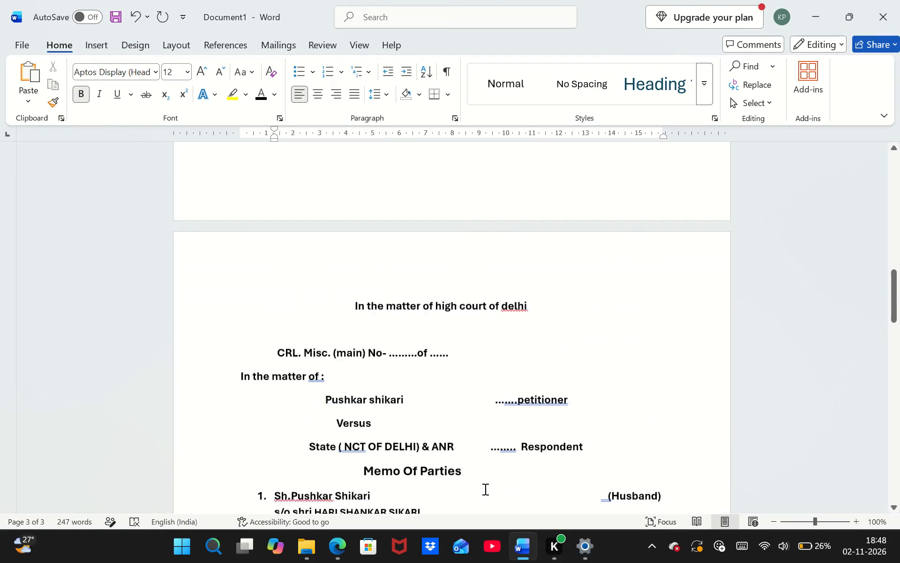
{"action": "scroll", "coordinate": [484, 489], "scroll_direction": "up", "scroll_amount": 1}
{"action": "scroll", "coordinate": [484, 489], "scroll_direction": "down", "scroll_amount": 1}
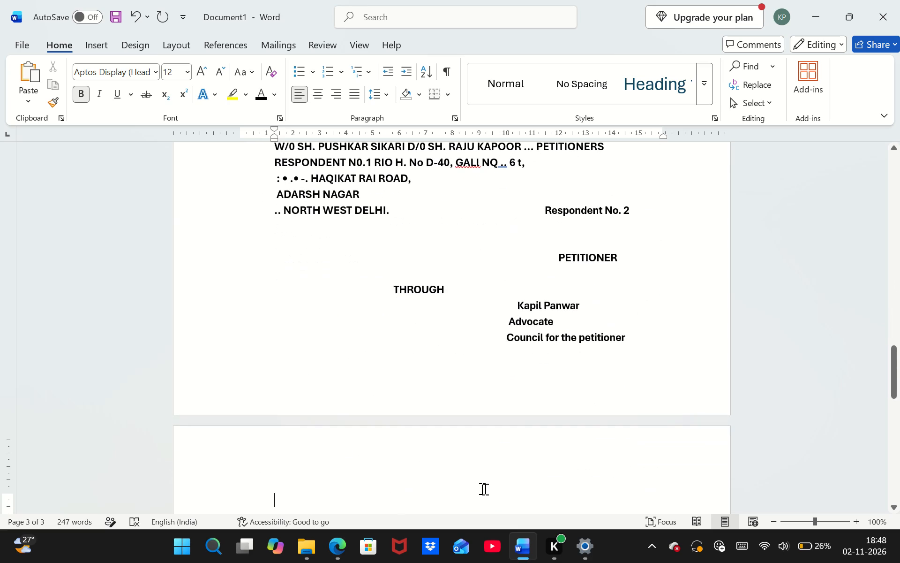
Switch to the petition PDF in Edge and examine the counsel details, place and date in its signature block.
{"action": "left_click", "coordinate": [343, 548]}
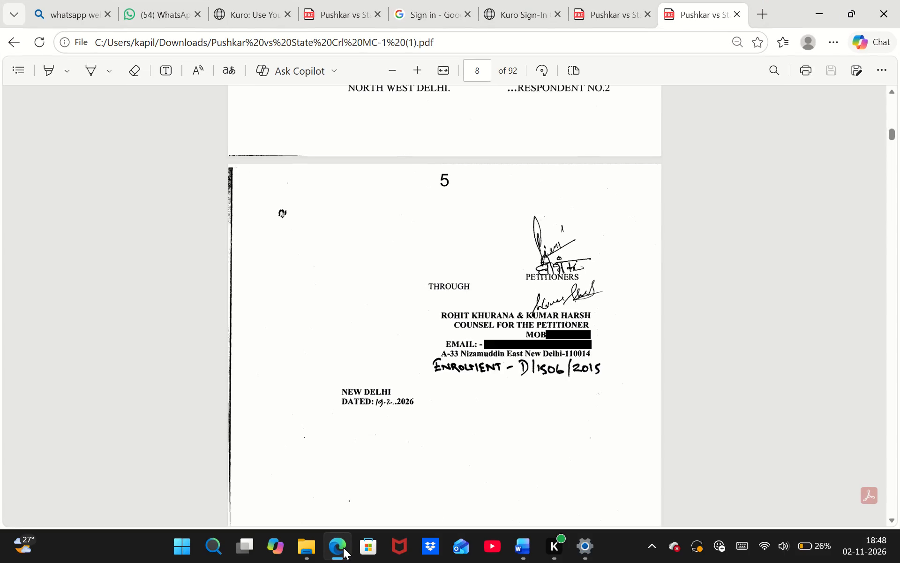
{"action": "scroll", "coordinate": [454, 466], "scroll_direction": "down", "scroll_amount": 2}
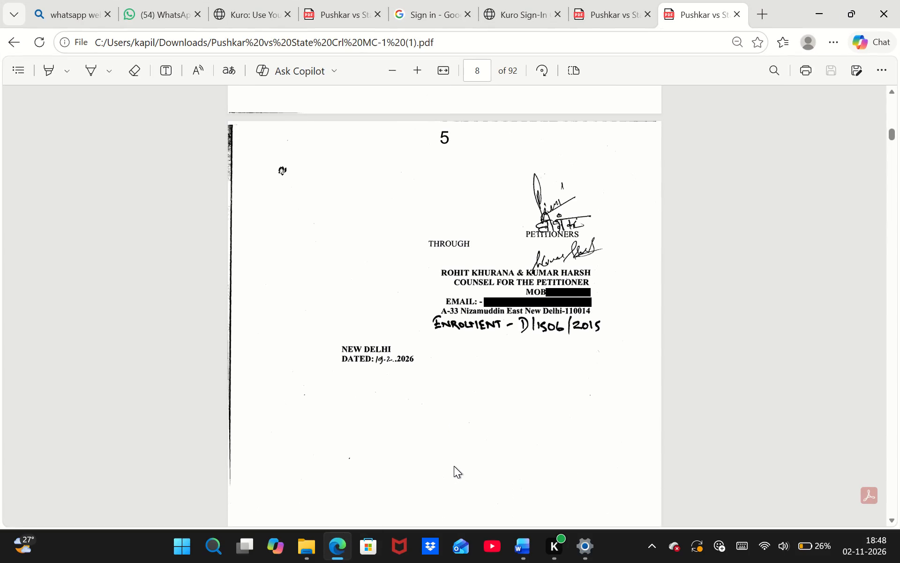
{"action": "scroll", "coordinate": [454, 466], "scroll_direction": "down", "scroll_amount": 1}
{"action": "scroll", "coordinate": [454, 466], "scroll_direction": "right", "scroll_amount": 1}
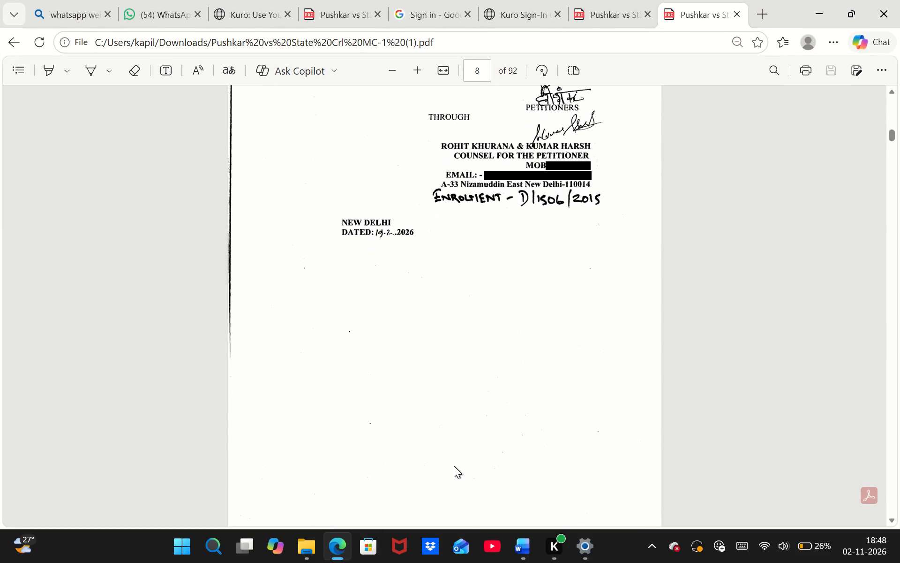
{"action": "scroll", "coordinate": [454, 466], "scroll_direction": "right", "scroll_amount": 1}
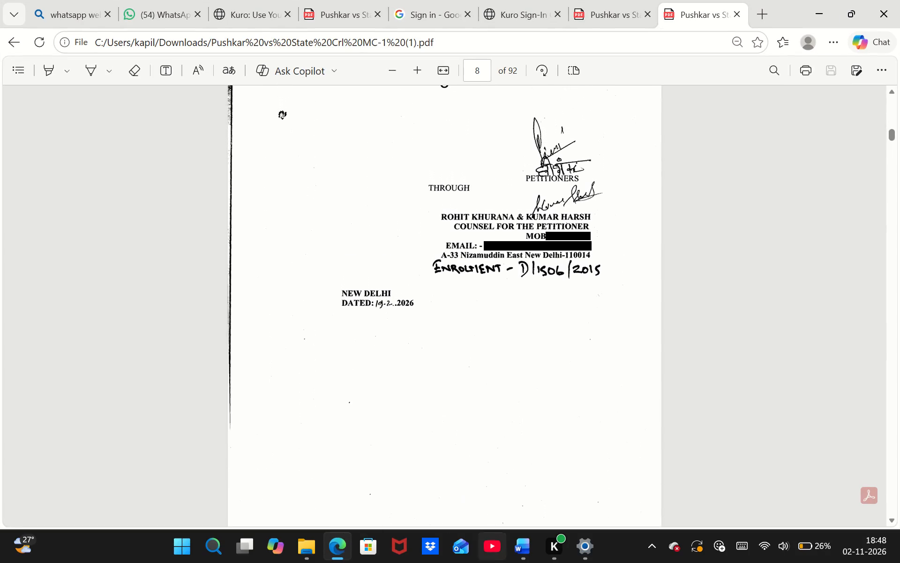
Return to Word and insert further blank lines after the "Council for the petitioner" line.
{"action": "left_click", "coordinate": [514, 544]}
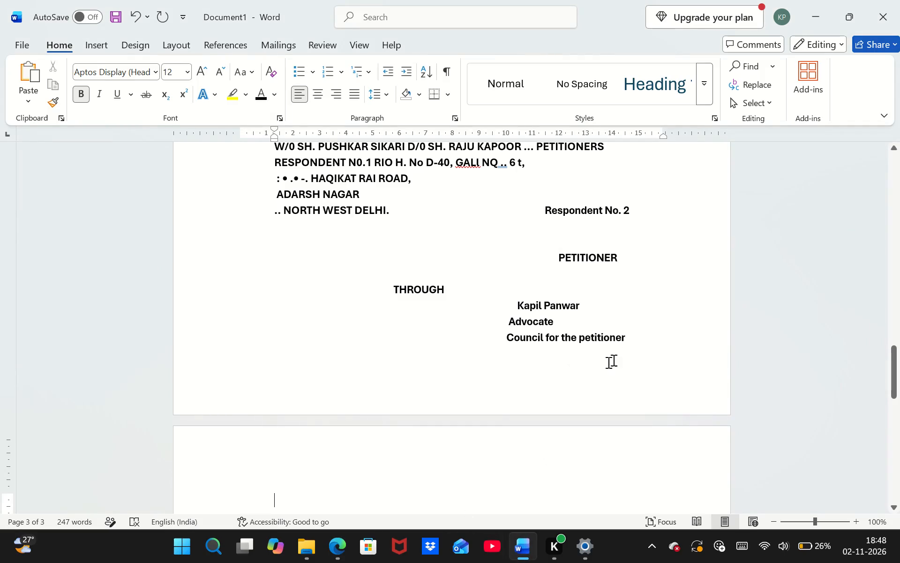
{"action": "left_click", "coordinate": [632, 342]}
{"action": "key", "text": "Return"}
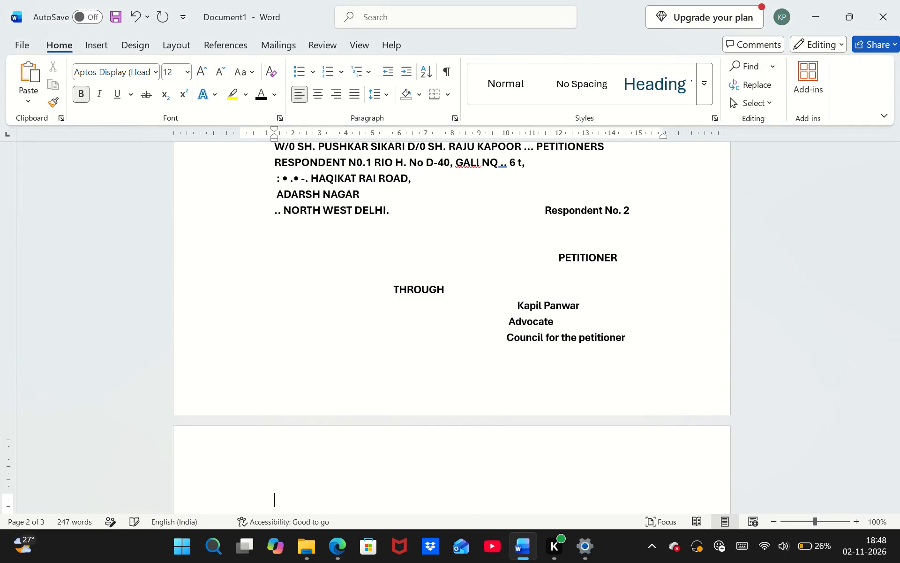
{"action": "left_click", "coordinate": [519, 349]}
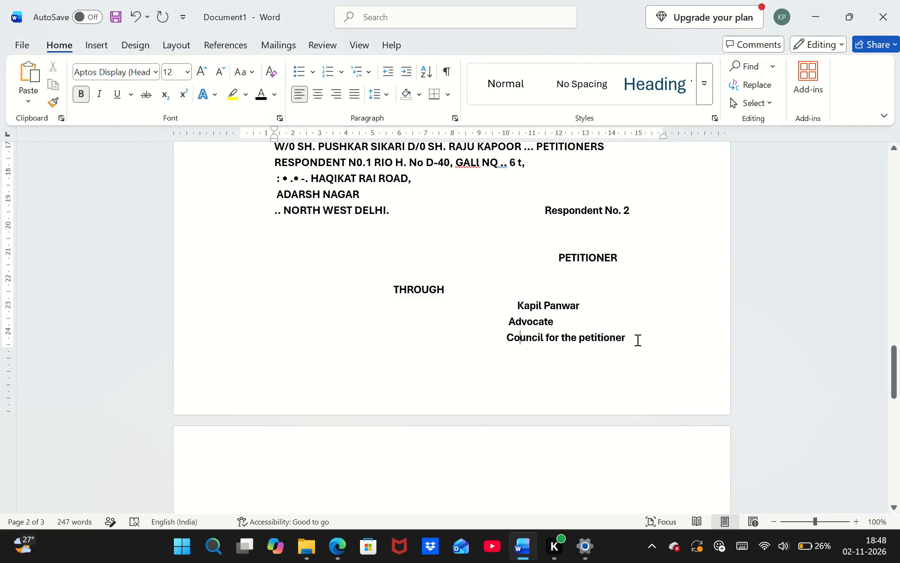
{"action": "left_click", "coordinate": [637, 340]}
{"action": "key", "text": "Return"}
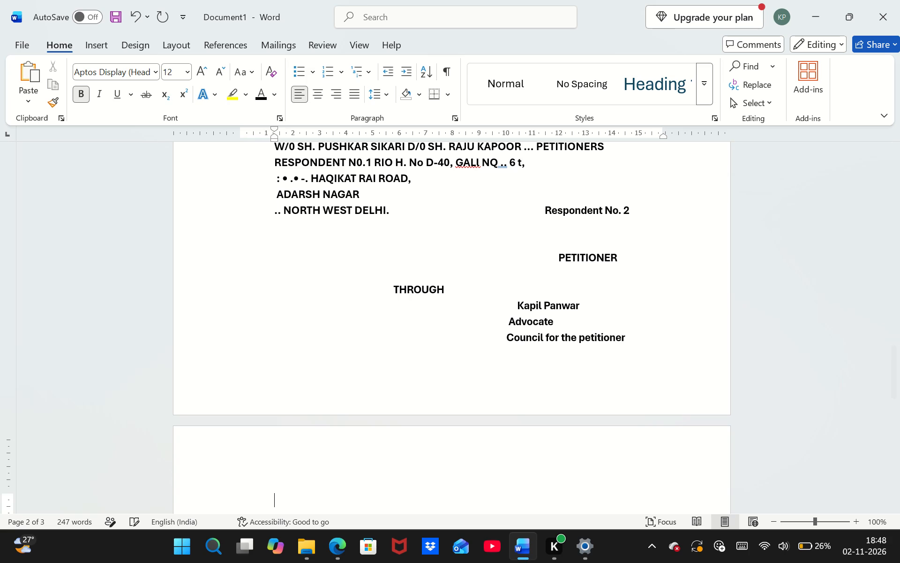
{"action": "key", "text": "BackSpace"}
{"action": "left_click", "coordinate": [535, 392]}
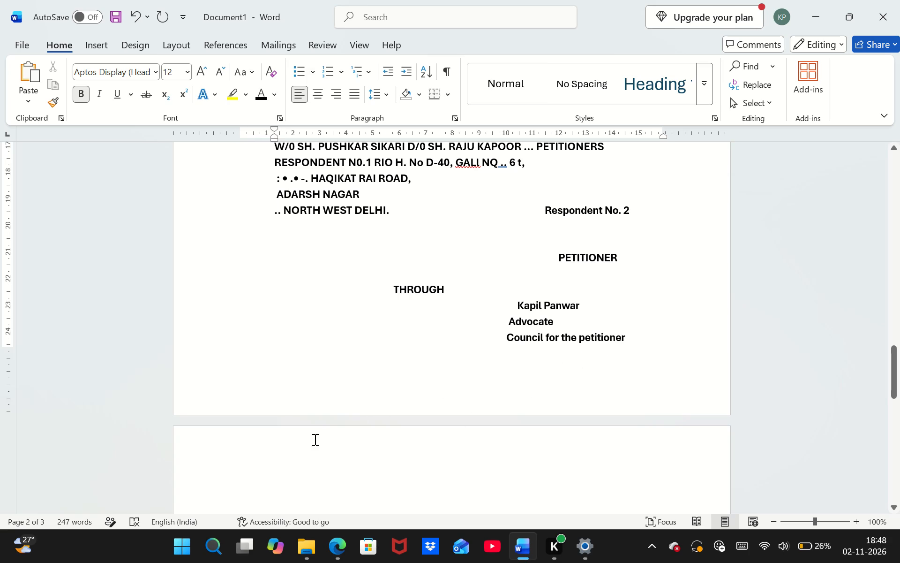
Remove four leading spaces before the advocate's name so it lines up with the "Advocate" line below.
{"action": "left_click", "coordinate": [514, 304]}
{"action": "key", "text": "Left"}
{"action": "key", "text": "BackSpace"}
{"action": "key", "text": "BackSpace"}
{"action": "key", "text": "BackSpace"}
{"action": "key", "text": "BackSpace"}
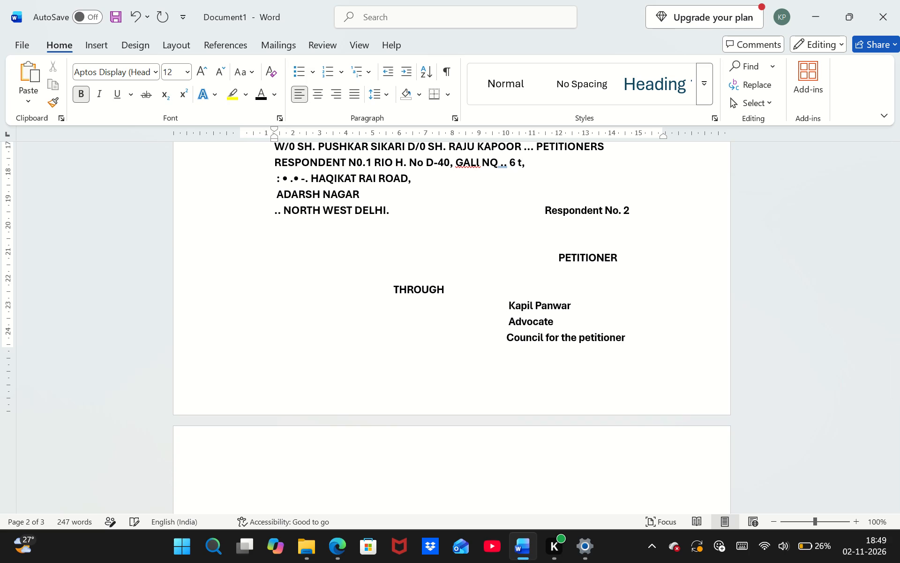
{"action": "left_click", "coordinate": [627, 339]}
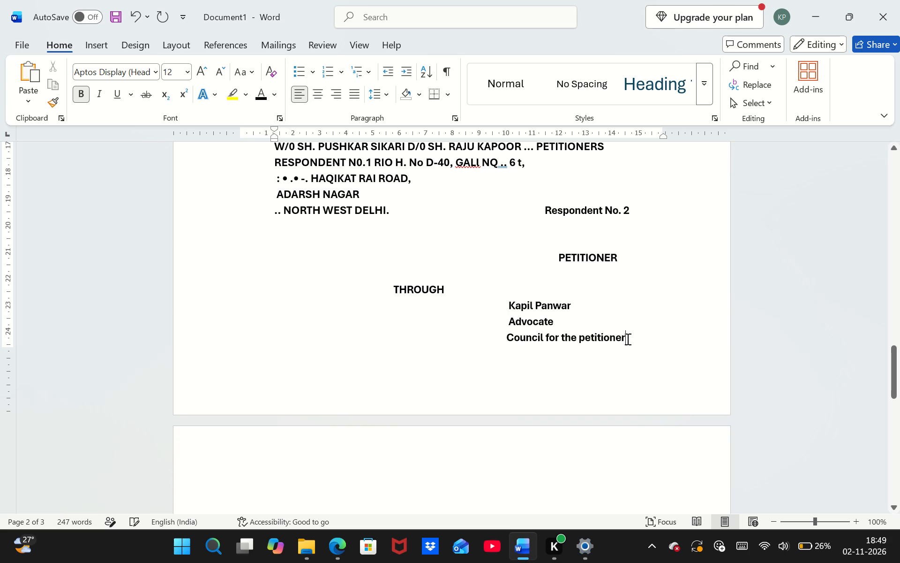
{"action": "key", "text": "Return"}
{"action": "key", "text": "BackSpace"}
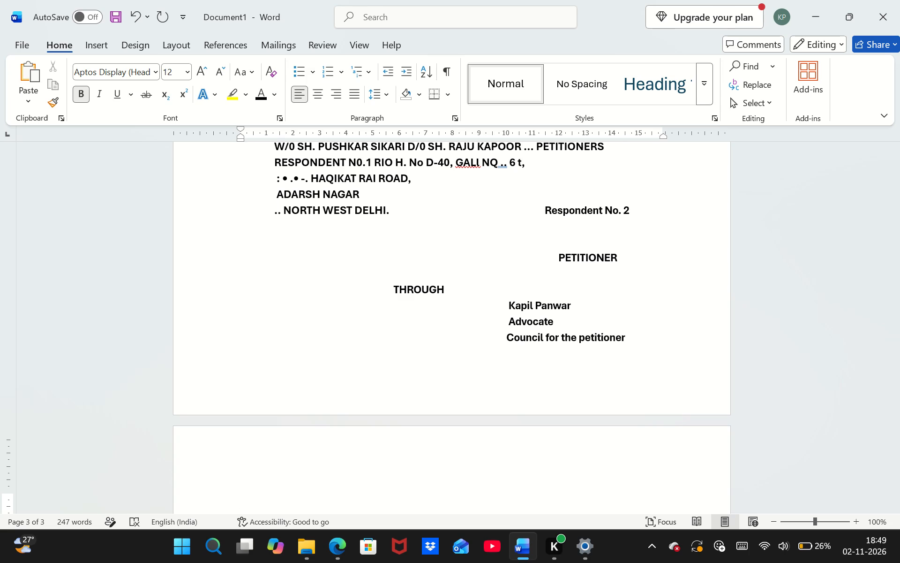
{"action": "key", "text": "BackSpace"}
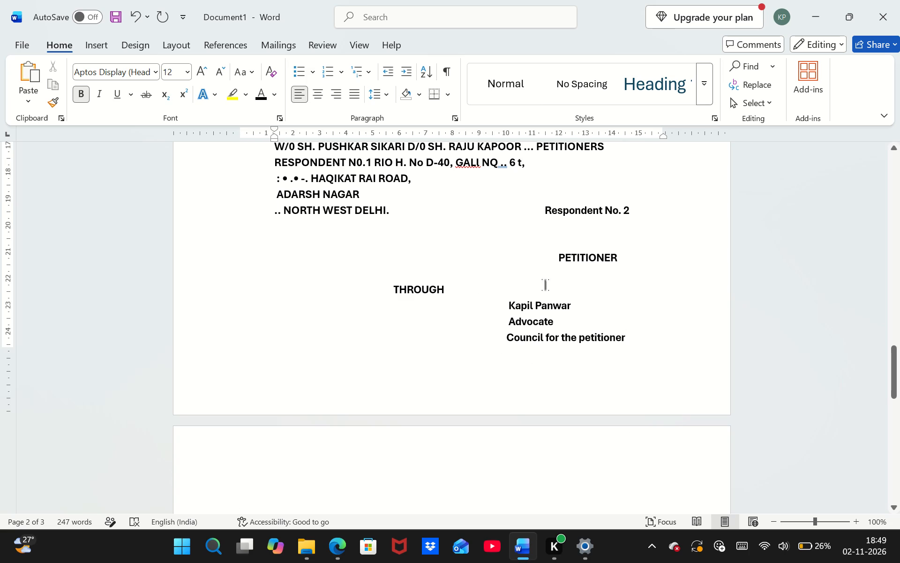
Remove nine leading spaces before "PETITIONER" to shift it closer to the signature block's left edge.
{"action": "left_click", "coordinate": [555, 254]}
{"action": "key", "text": "BackSpace"}
{"action": "key", "text": "BackSpace"}
{"action": "key", "text": "BackSpace"}
{"action": "key", "text": "BackSpace"}
{"action": "key", "text": "BackSpace"}
{"action": "key", "text": "BackSpace"}
{"action": "key", "text": "BackSpace"}
{"action": "key", "text": "BackSpace"}
{"action": "key", "text": "BackSpace"}
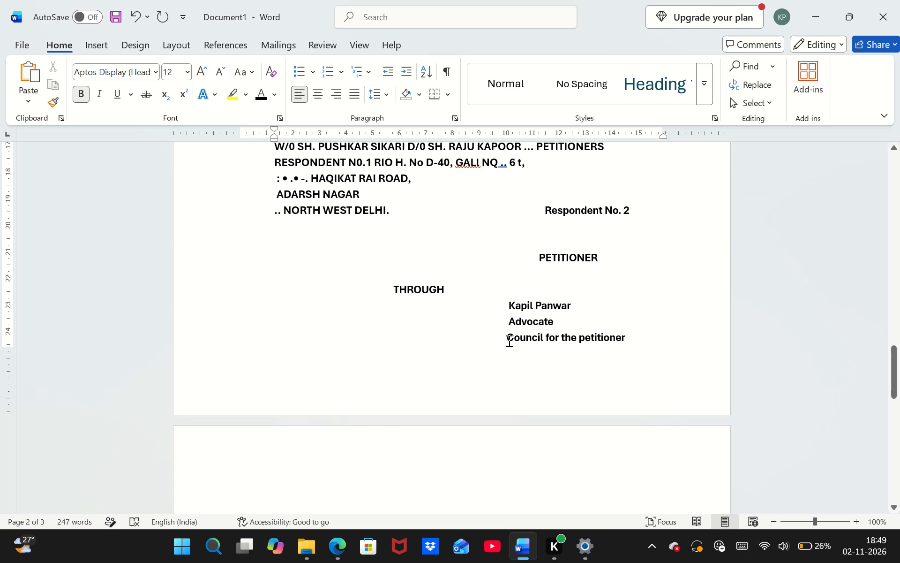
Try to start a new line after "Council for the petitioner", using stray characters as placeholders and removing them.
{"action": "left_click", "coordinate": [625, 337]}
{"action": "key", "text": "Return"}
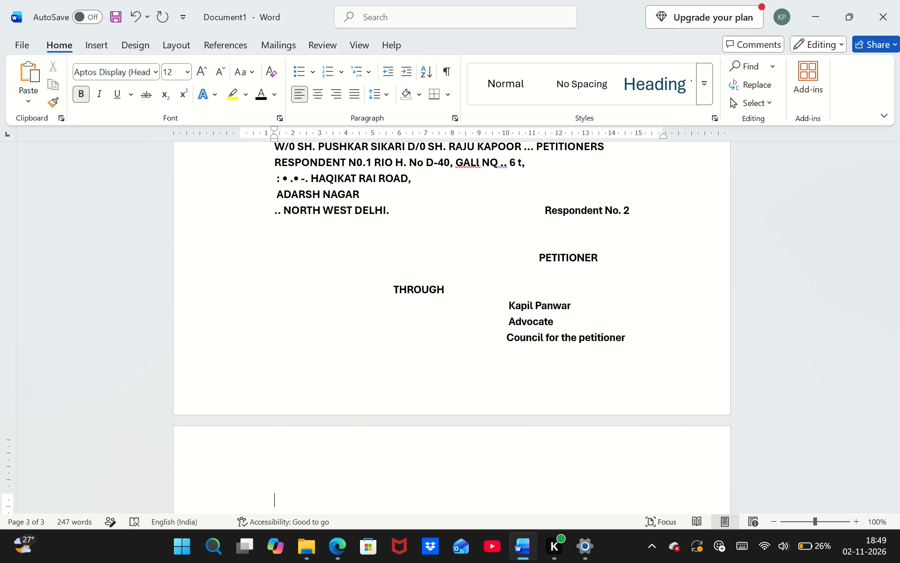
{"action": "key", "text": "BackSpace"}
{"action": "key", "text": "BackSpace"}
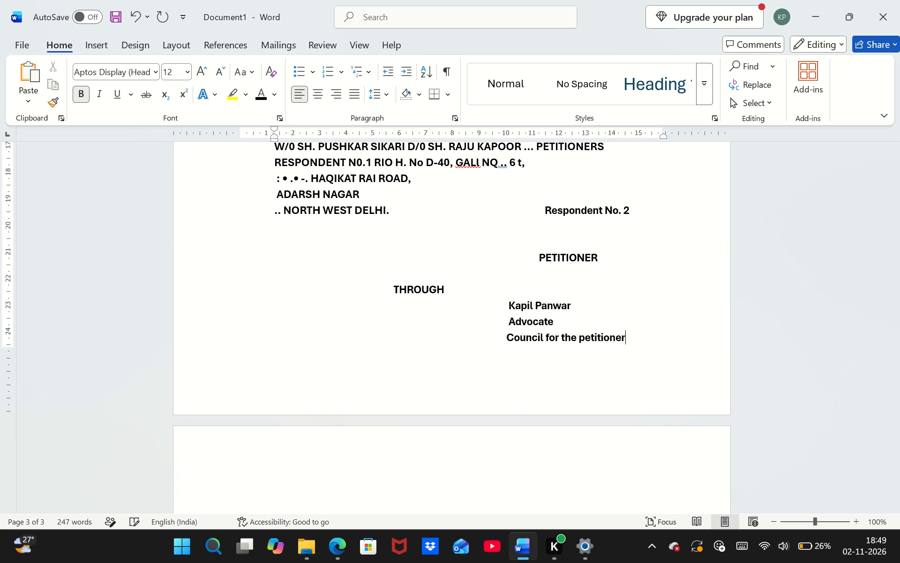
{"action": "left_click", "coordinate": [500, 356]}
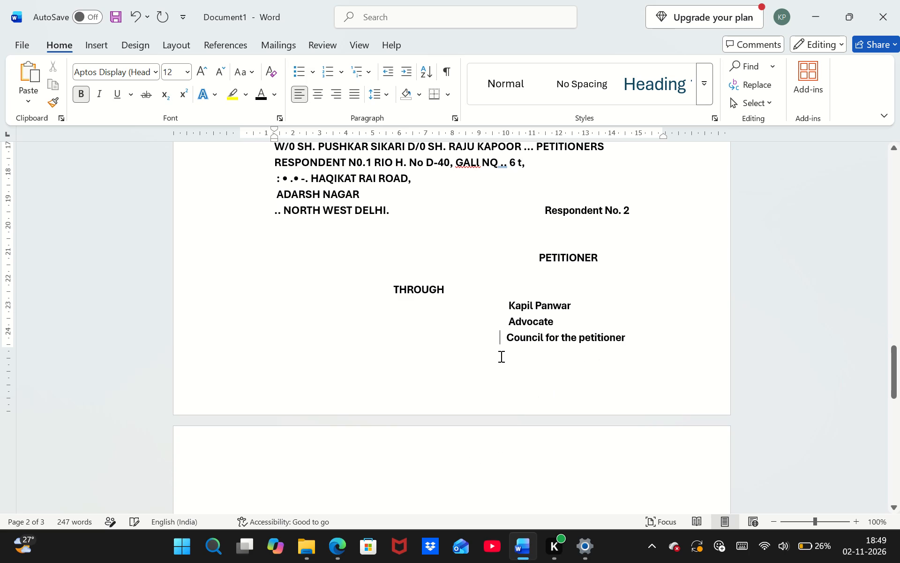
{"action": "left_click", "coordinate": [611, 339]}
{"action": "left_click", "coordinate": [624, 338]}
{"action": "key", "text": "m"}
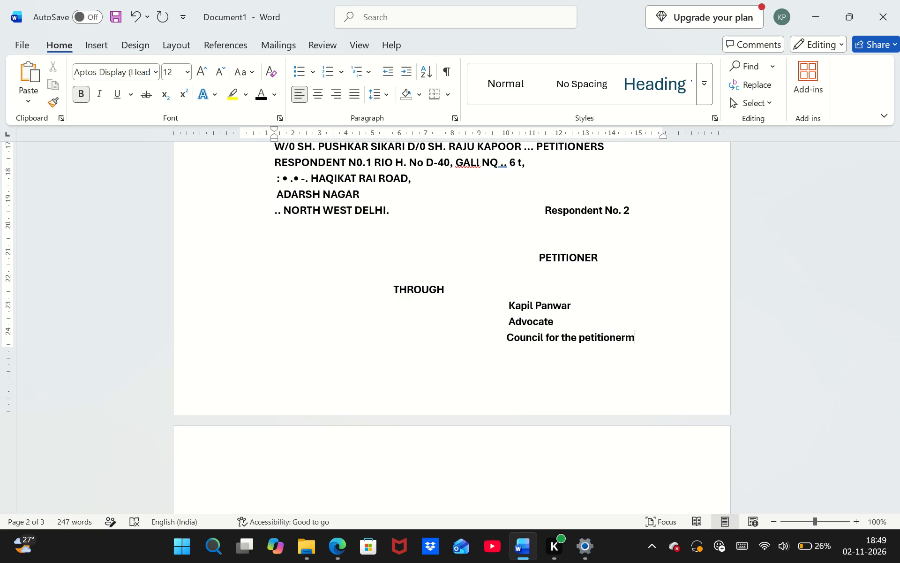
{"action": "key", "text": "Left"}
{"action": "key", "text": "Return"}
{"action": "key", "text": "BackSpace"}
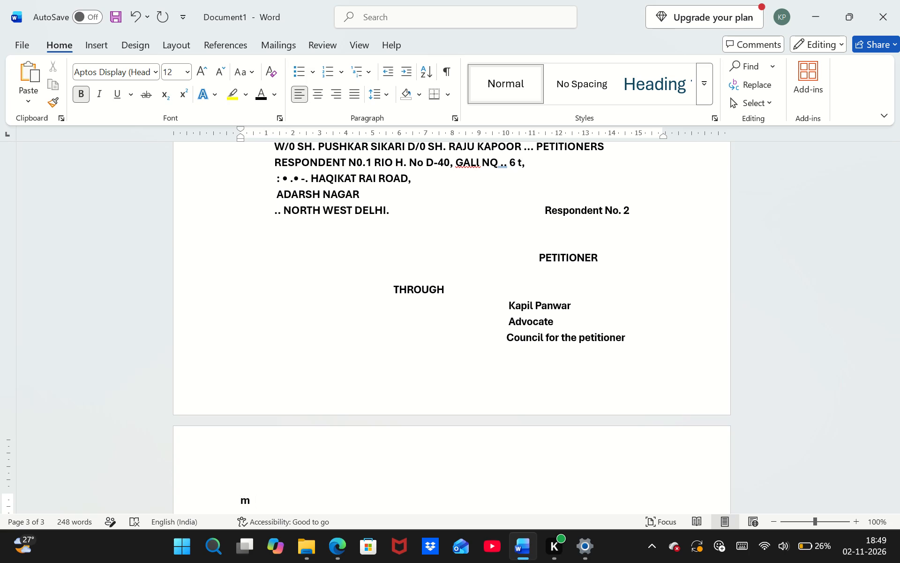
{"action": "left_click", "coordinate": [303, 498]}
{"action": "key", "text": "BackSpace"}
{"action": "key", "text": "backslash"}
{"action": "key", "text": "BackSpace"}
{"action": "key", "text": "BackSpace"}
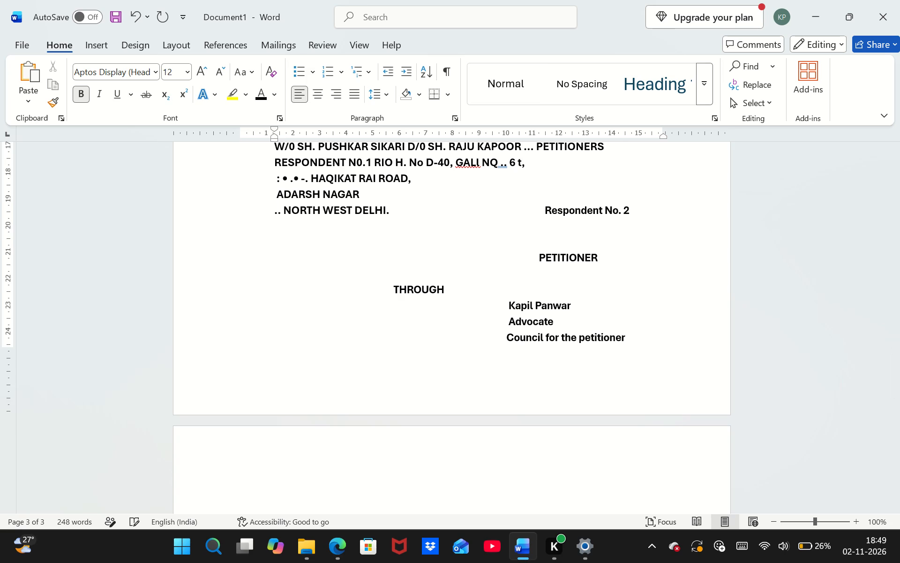
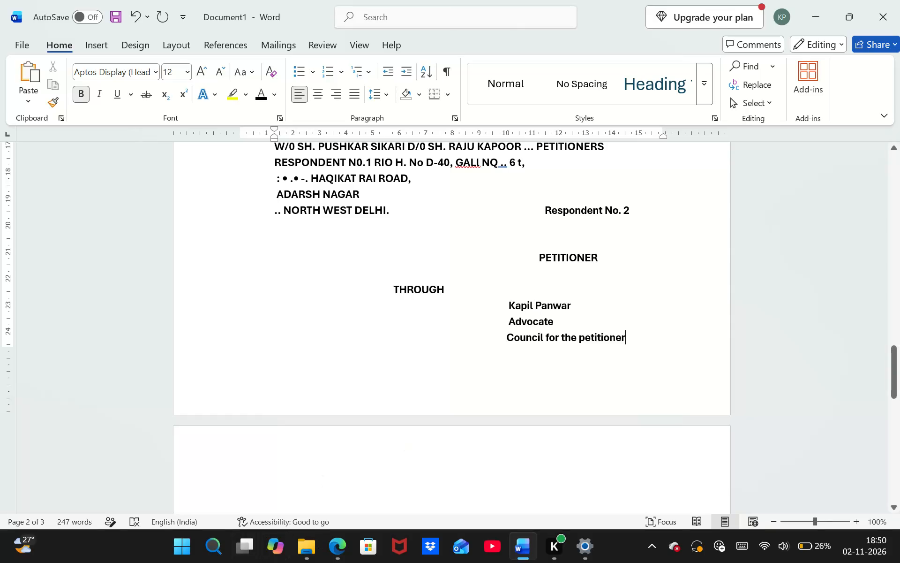
Review the whole draft from the urgent application through the memo of parties to the closing signature block and blank third page.
{"action": "left_click", "coordinate": [413, 439]}
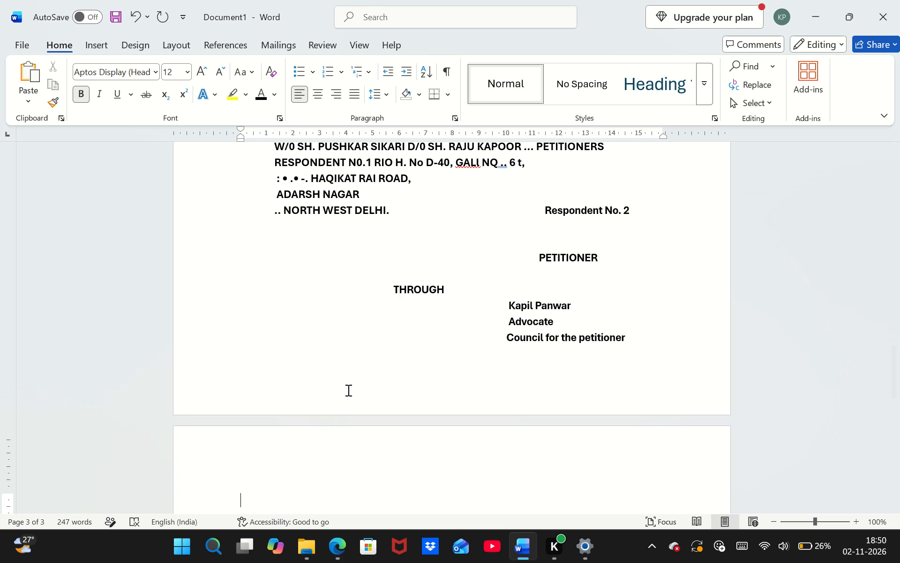
{"action": "scroll", "coordinate": [417, 340], "scroll_direction": "up", "scroll_amount": 1}
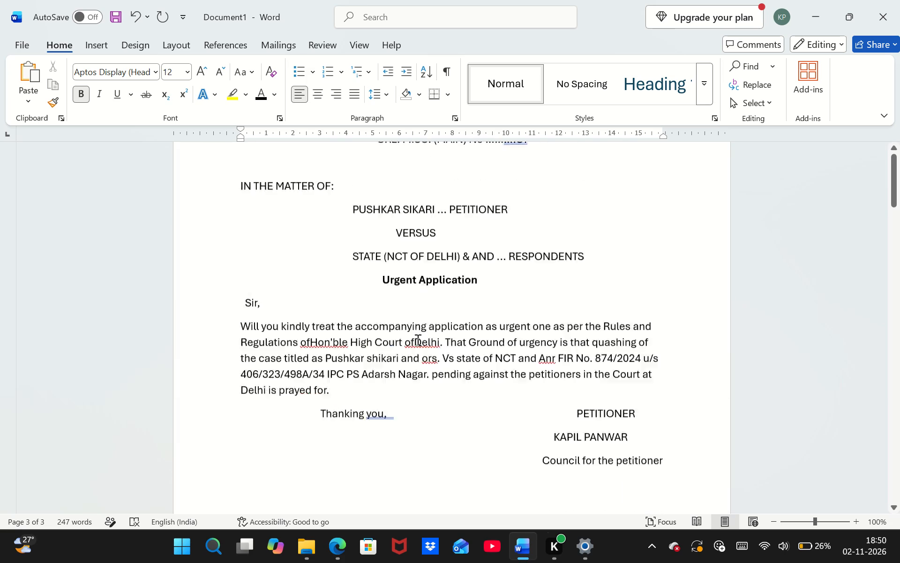
{"action": "scroll", "coordinate": [417, 340], "scroll_direction": "up", "scroll_amount": 2}
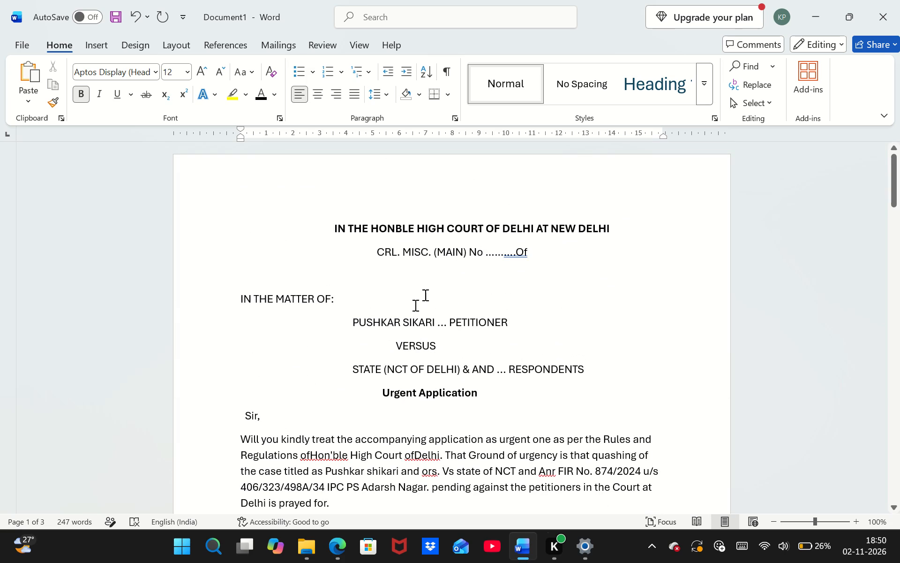
{"action": "scroll", "coordinate": [466, 299], "scroll_direction": "down", "scroll_amount": 1}
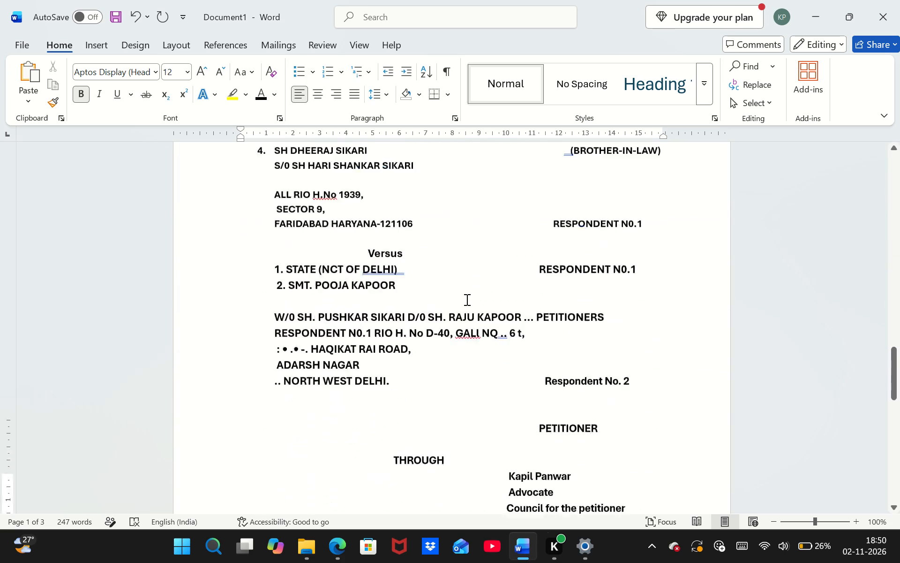
{"action": "scroll", "coordinate": [466, 299], "scroll_direction": "down", "scroll_amount": 1}
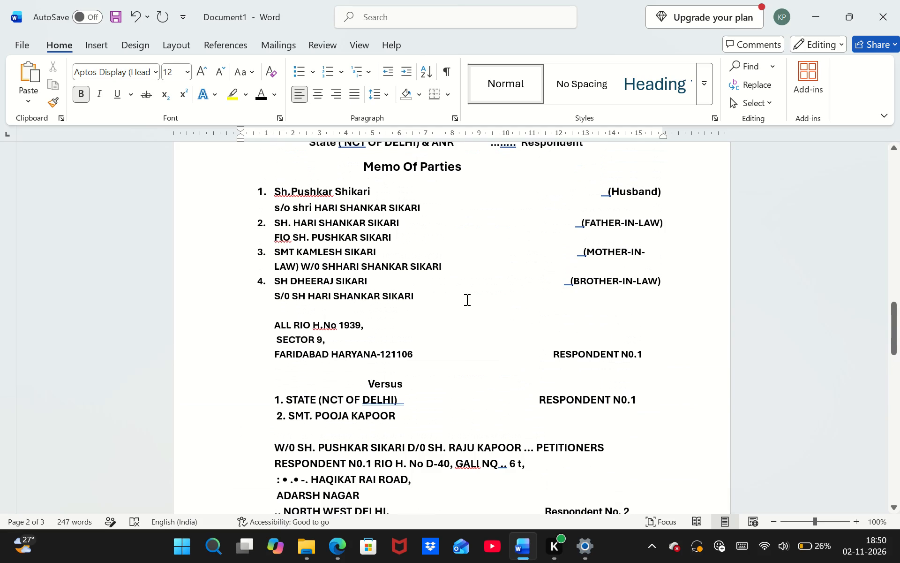
{"action": "scroll", "coordinate": [466, 299], "scroll_direction": "down", "scroll_amount": 2}
{"action": "scroll", "coordinate": [466, 299], "scroll_direction": "up", "scroll_amount": 1}
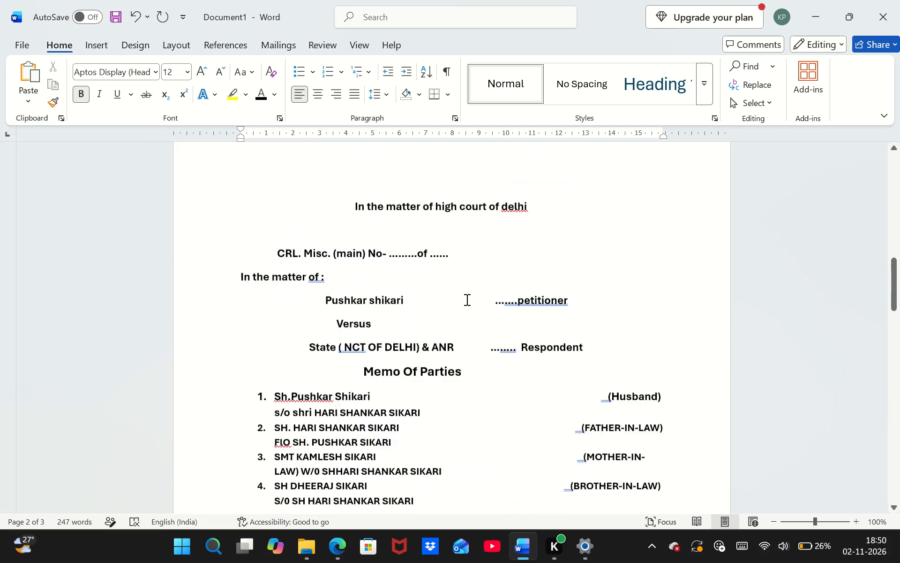
{"action": "scroll", "coordinate": [466, 299], "scroll_direction": "up", "scroll_amount": 3}
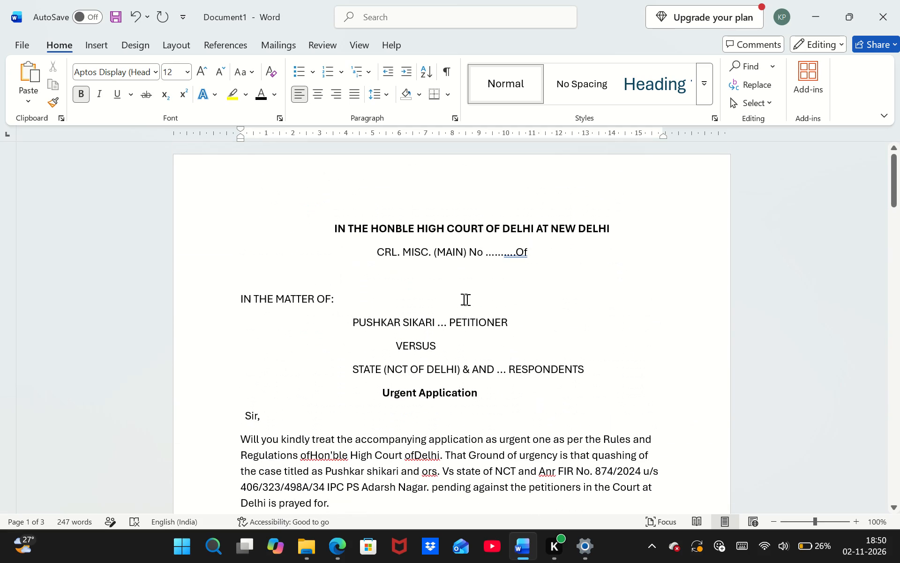
{"action": "scroll", "coordinate": [466, 299], "scroll_direction": "up", "scroll_amount": 1}
{"action": "scroll", "coordinate": [466, 299], "scroll_direction": "down", "scroll_amount": 2}
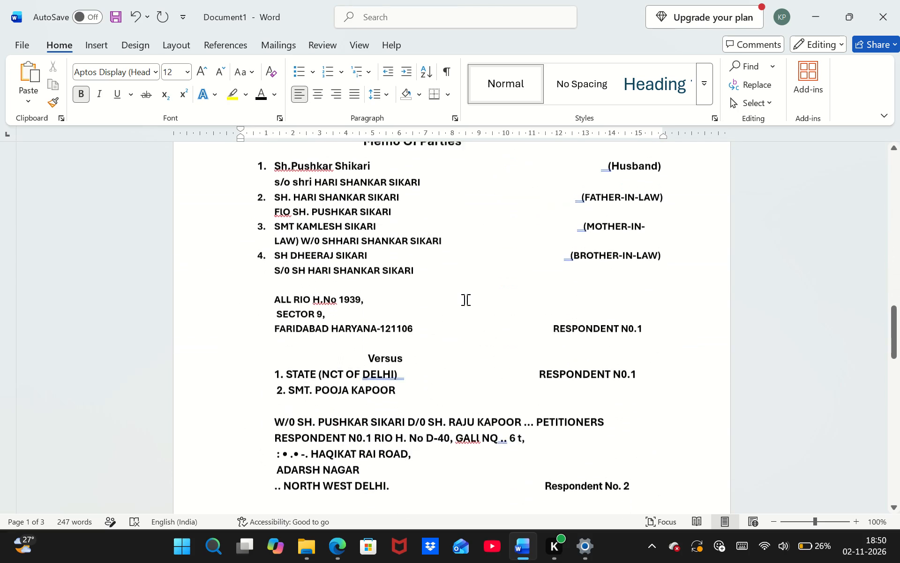
{"action": "scroll", "coordinate": [466, 299], "scroll_direction": "down", "scroll_amount": 2}
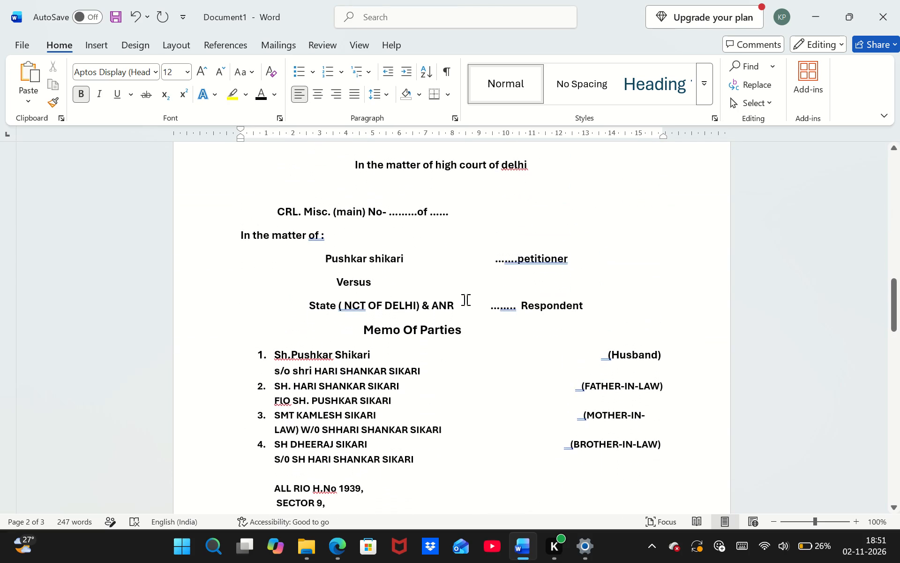
{"action": "scroll", "coordinate": [466, 299], "scroll_direction": "down", "scroll_amount": 2}
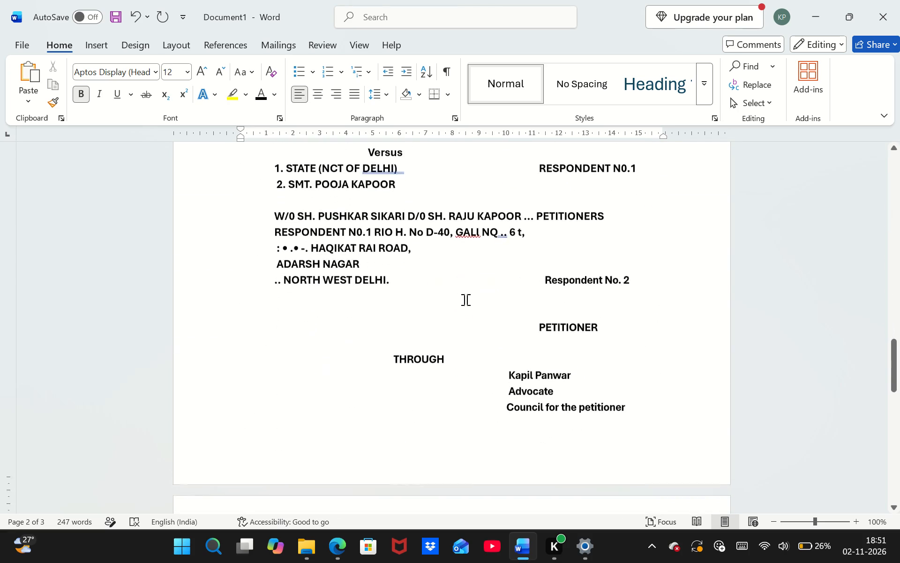
{"action": "scroll", "coordinate": [466, 299], "scroll_direction": "down", "scroll_amount": 1}
{"action": "scroll", "coordinate": [466, 299], "scroll_direction": "up", "scroll_amount": 2}
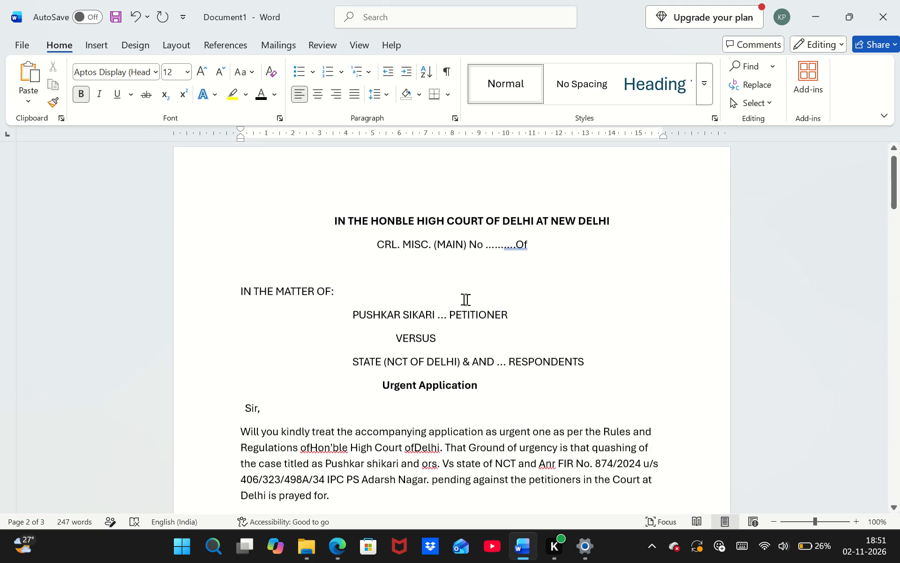
{"action": "scroll", "coordinate": [466, 299], "scroll_direction": "up", "scroll_amount": 2}
{"action": "scroll", "coordinate": [466, 299], "scroll_direction": "down", "scroll_amount": 1}
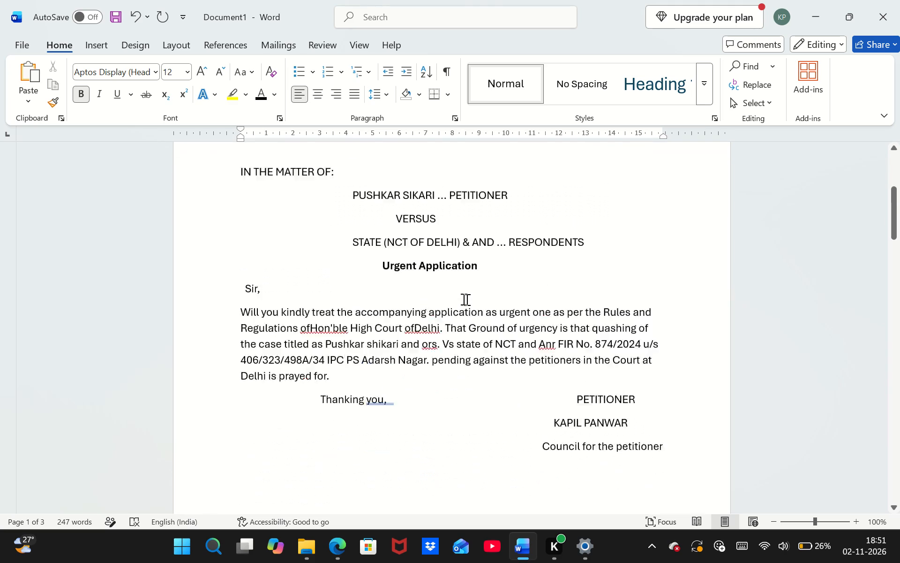
{"action": "scroll", "coordinate": [466, 299], "scroll_direction": "down", "scroll_amount": 1}
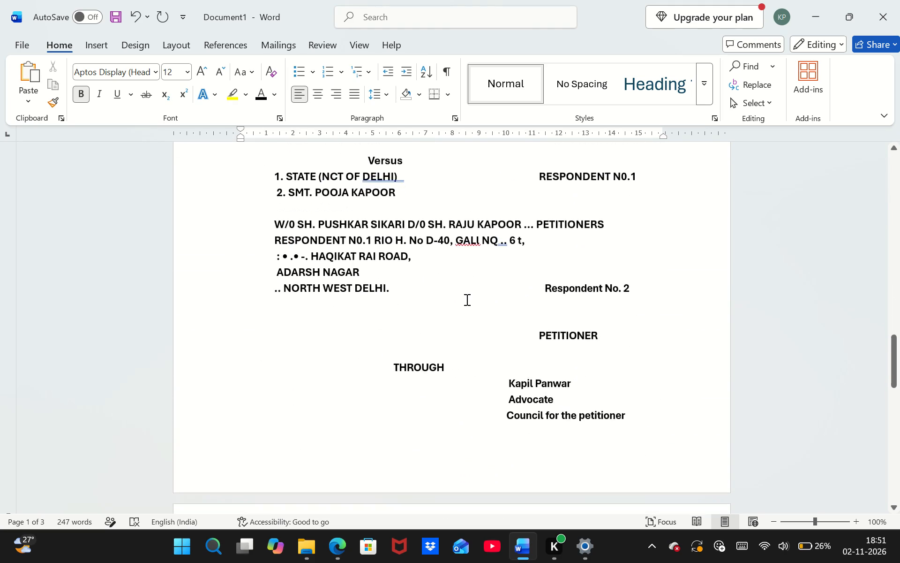
{"action": "scroll", "coordinate": [466, 299], "scroll_direction": "down", "scroll_amount": 1}
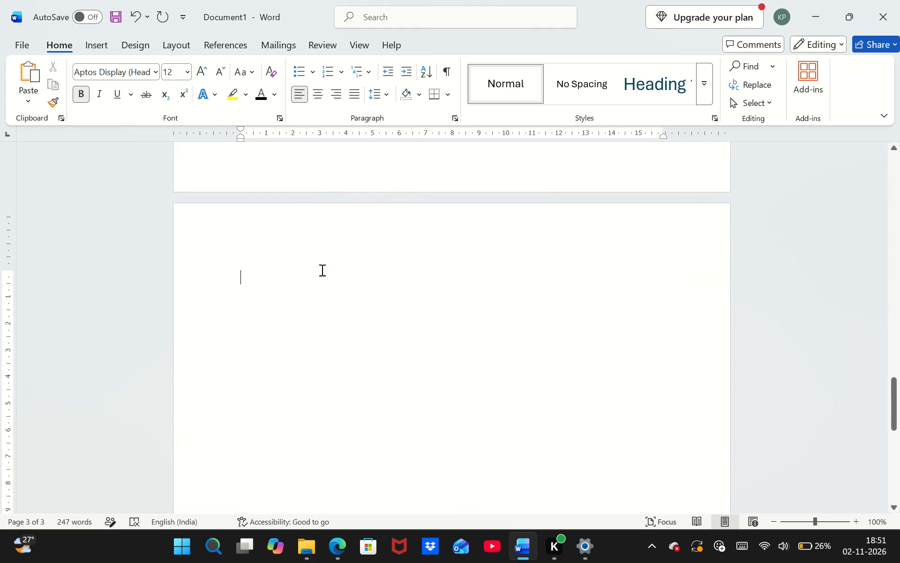
Delete the empty paragraph at the start of the blank third page and insert a new line in its place.
{"action": "left_click", "coordinate": [284, 252]}
{"action": "key", "text": "BackSpace"}
{"action": "key", "text": "Return"}
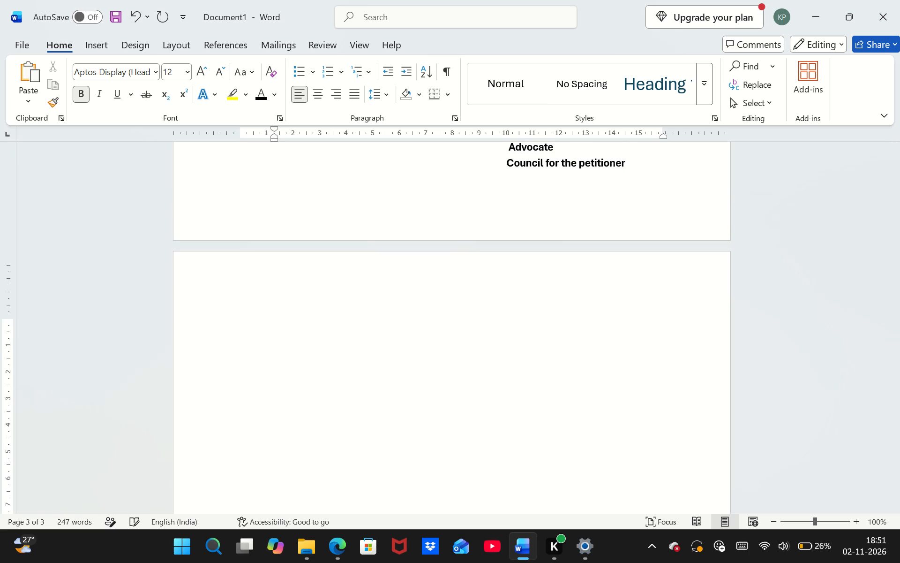
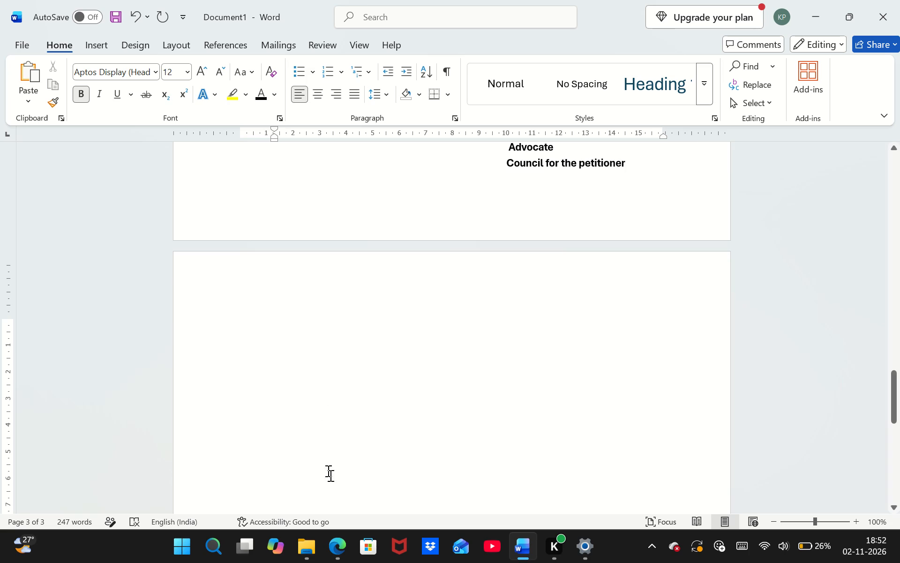
Switch to the petition PDF and examine the court heading on the page titled Important Dates and Events, then return to Word.
{"action": "left_click", "coordinate": [335, 549]}
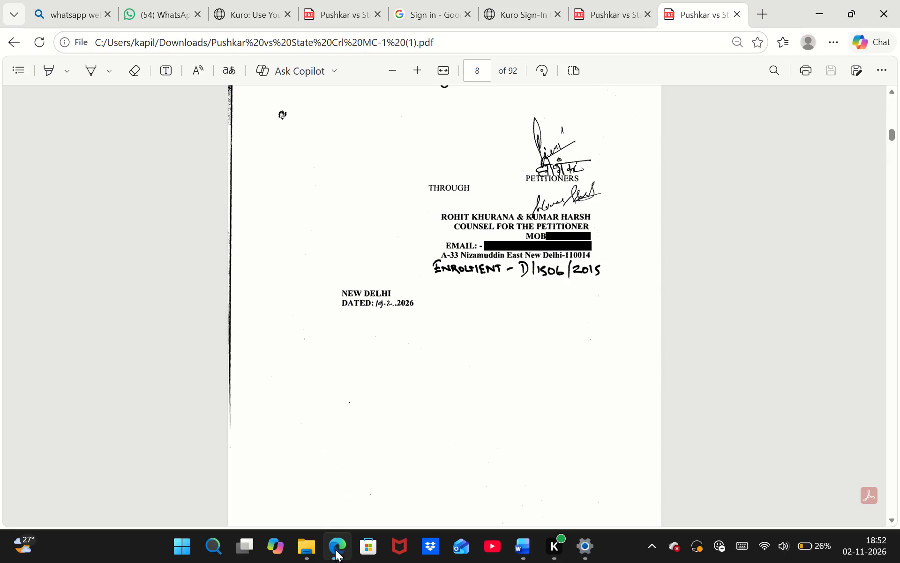
{"action": "scroll", "coordinate": [439, 412], "scroll_direction": "down", "scroll_amount": 2}
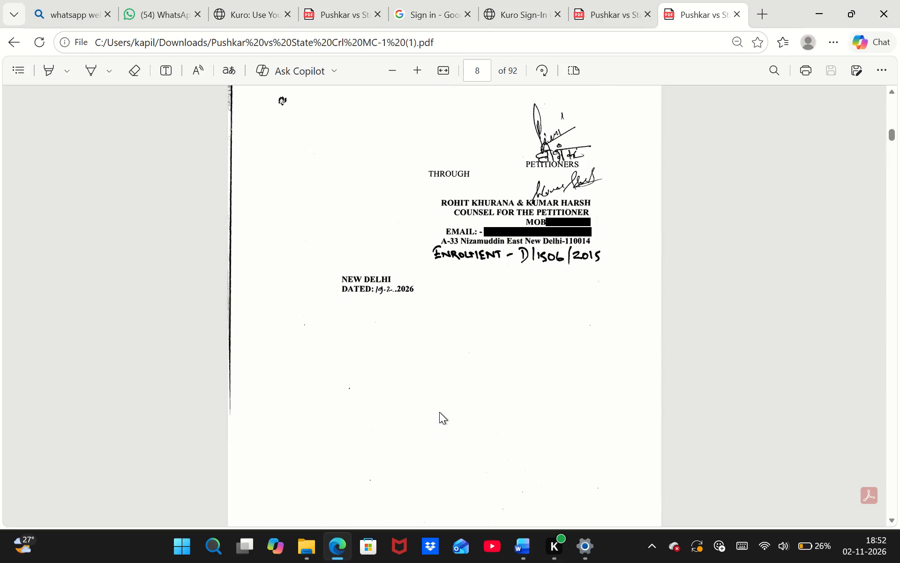
{"action": "scroll", "coordinate": [439, 412], "scroll_direction": "down", "scroll_amount": 5}
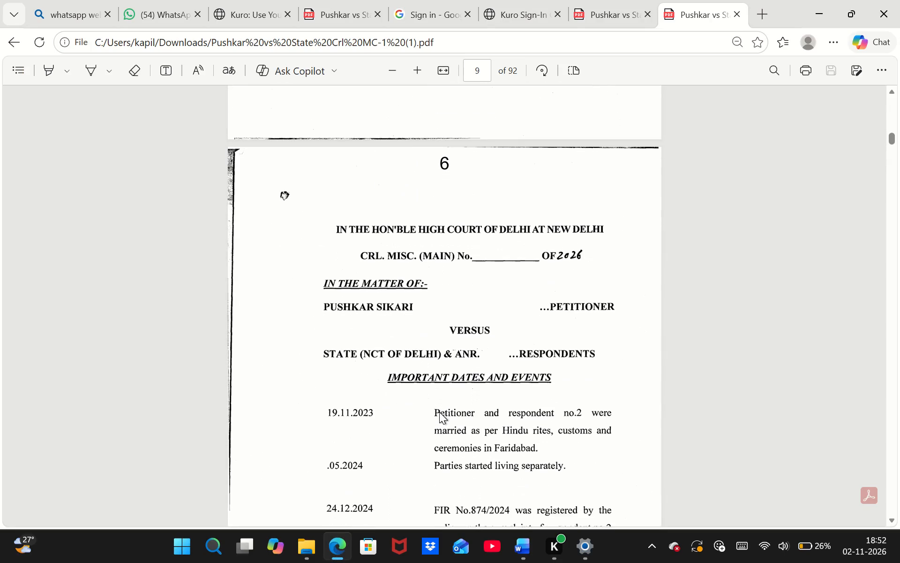
{"action": "scroll", "coordinate": [439, 412], "scroll_direction": "down", "scroll_amount": 1}
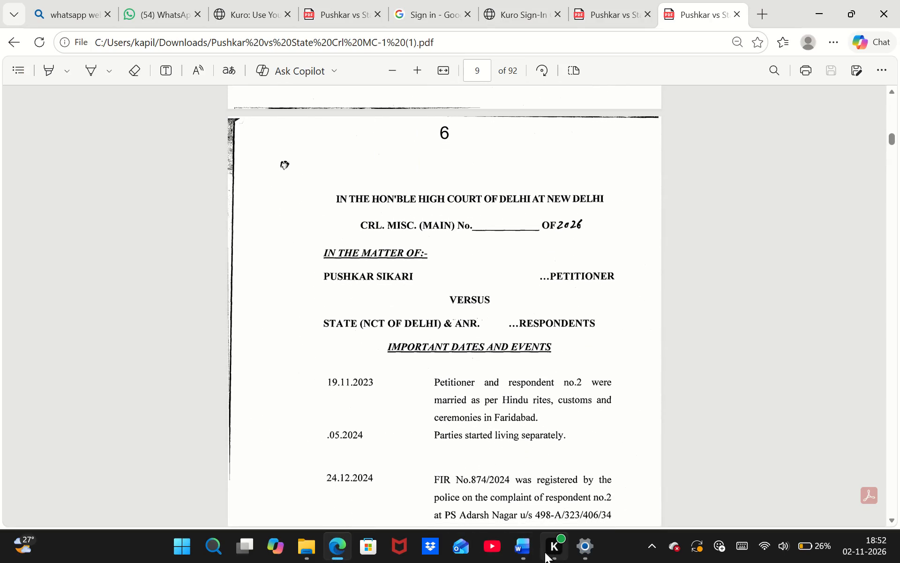
{"action": "left_click", "coordinate": [525, 547]}
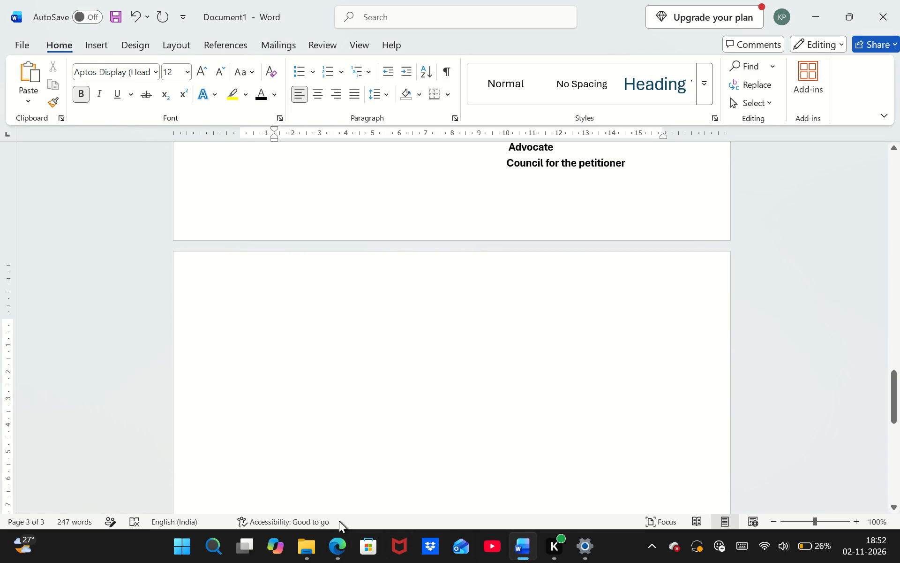
{"action": "left_click", "coordinate": [341, 548]}
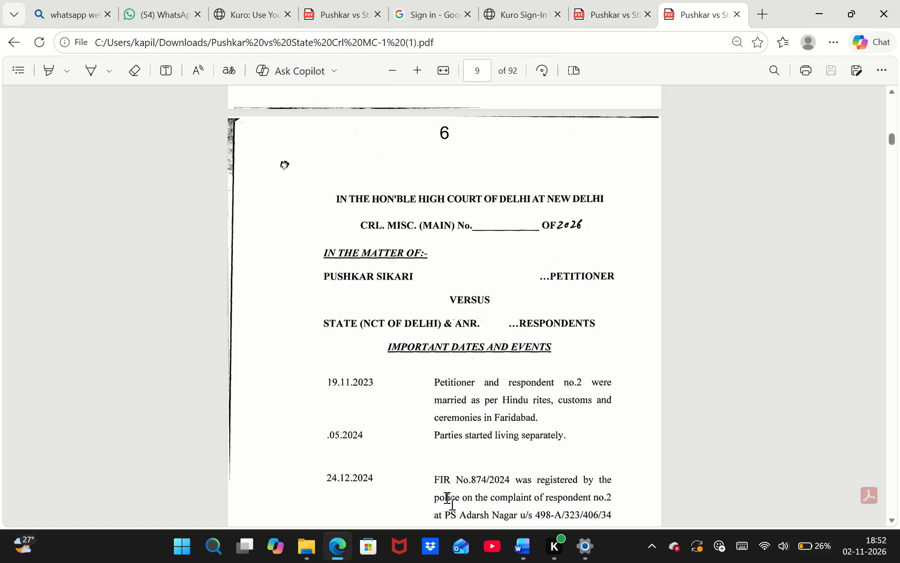
{"action": "left_click", "coordinate": [525, 551]}
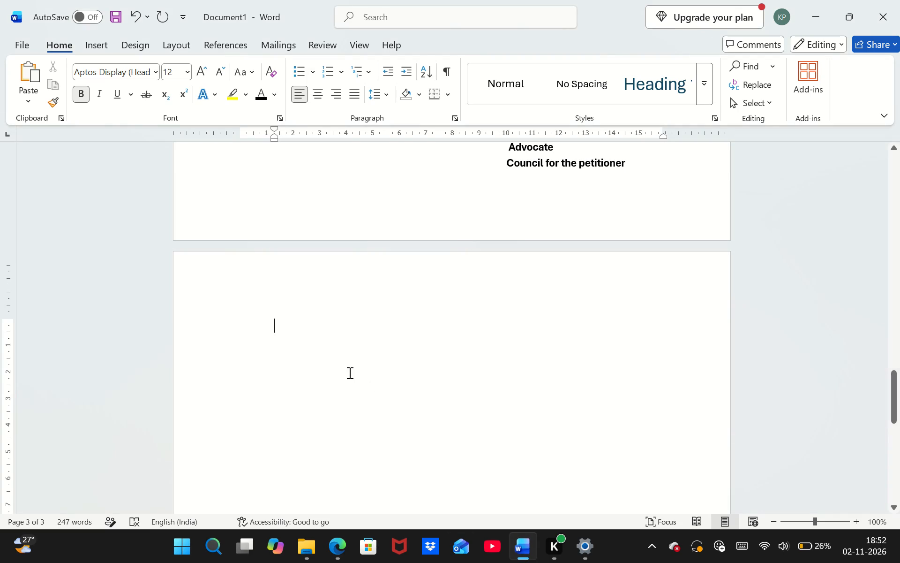
Start the heading on the first line of the third page with the bold text "In the matter of".
{"action": "type", "text": "in the"}
{"action": "key", "text": "space"}
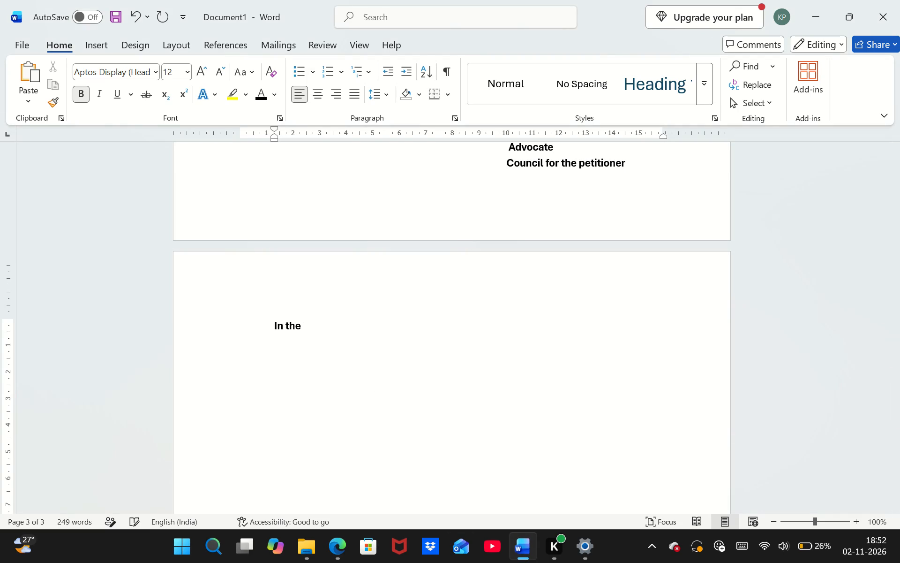
{"action": "type", "text": "matter do"}
{"action": "key", "text": "BackSpace"}
{"action": "key", "text": "BackSpace"}
{"action": "type", "text": "o0f"}
{"action": "key", "text": "BackSpace"}
{"action": "key", "text": "BackSpace"}
{"action": "key", "text": "BackSpace"}
{"action": "key", "text": "equal"}
{"action": "key", "text": "BackSpace"}
{"action": "type", "text": "if"}
{"action": "key", "text": "BackSpace"}
{"action": "key", "text": "BackSpace"}
{"action": "type", "text": "of"}
{"action": "key", "text": "space"}
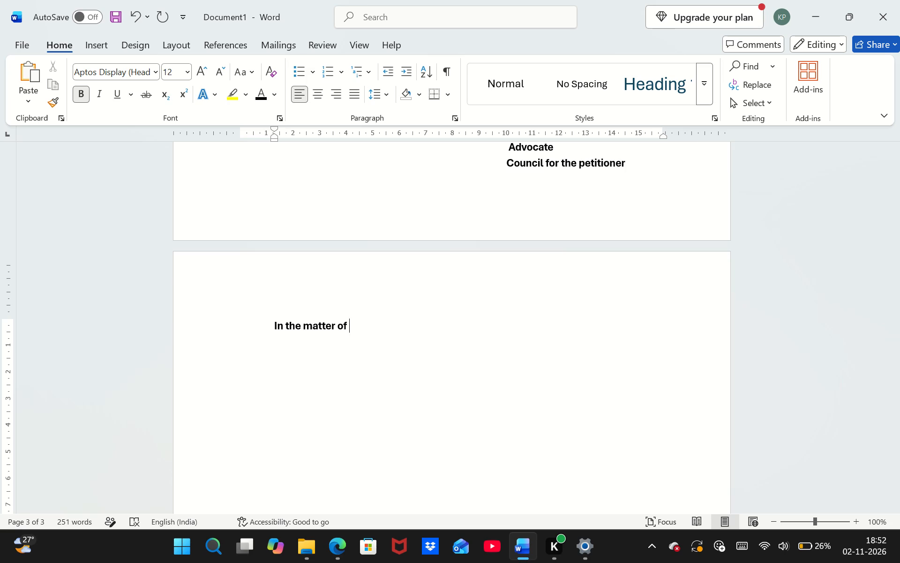
Continue the third-page heading with "high court of delhi", checking the wording against the court heading in the petition PDF.
{"action": "key", "text": "h"}
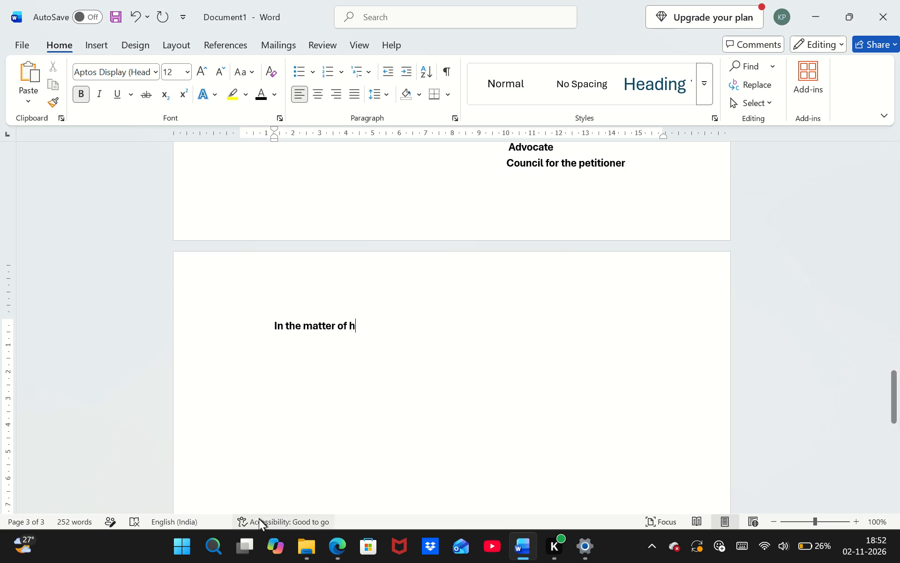
{"action": "left_click", "coordinate": [333, 544]}
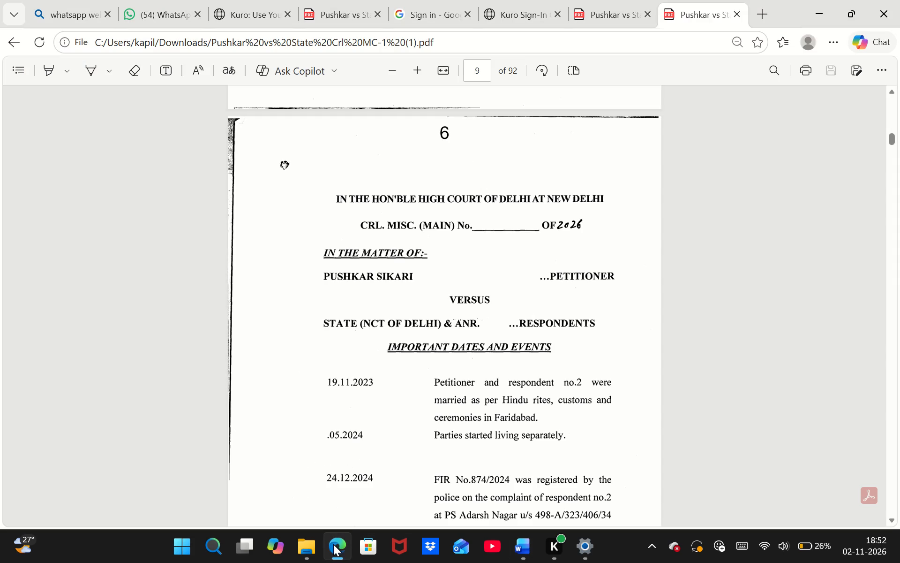
{"action": "left_click", "coordinate": [526, 543]}
{"action": "type", "text": "igh cioyer"}
{"action": "key", "text": "BackSpace"}
{"action": "key", "text": "BackSpace"}
{"action": "key", "text": "BackSpace"}
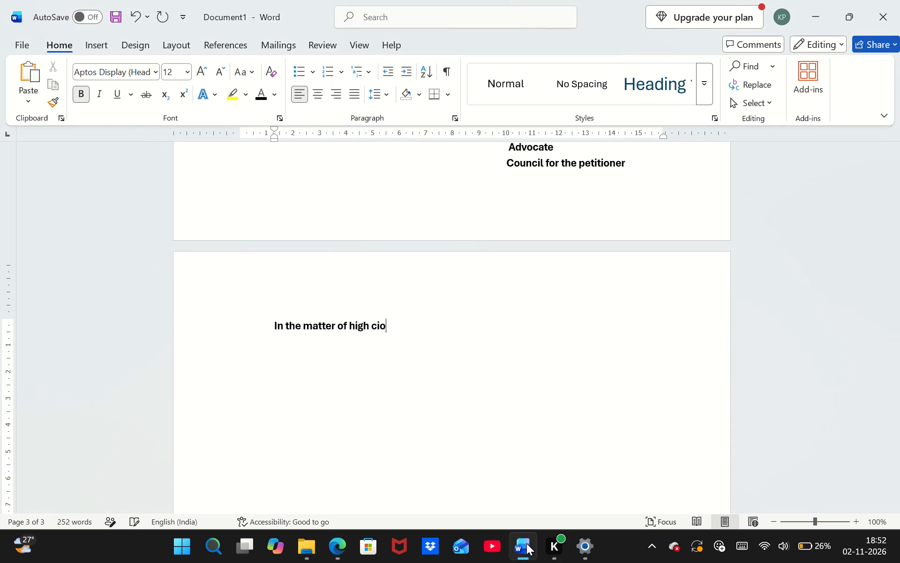
{"action": "key", "text": "BackSpace"}
{"action": "key", "text": "BackSpace"}
{"action": "key", "text": "i"}
{"action": "key", "text": "BackSpace"}
{"action": "type", "text": "ourt if"}
{"action": "key", "text": "BackSpace"}
{"action": "key", "text": "BackSpace"}
{"action": "type", "text": "of"}
{"action": "key", "text": "space"}
{"action": "type", "text": "delj"}
{"action": "key", "text": "BackSpace"}
{"action": "key", "text": "BackSpace"}
{"action": "type", "text": "hi"}
{"action": "key", "text": "BackSpace"}
{"action": "key", "text": "BackSpace"}
{"action": "type", "text": "lhi"}
{"action": "key", "text": "space"}
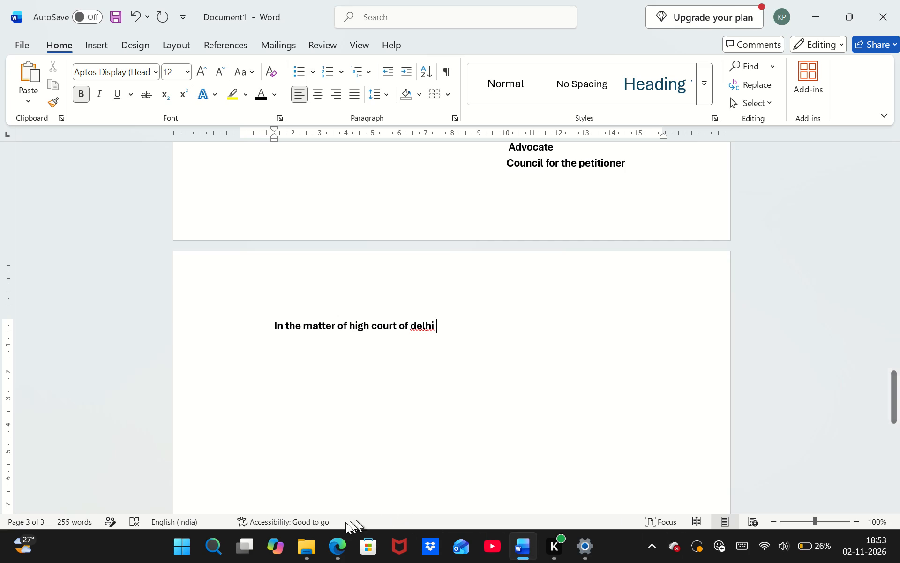
Check the court's location in the petition PDF and complete the third-page heading with "at new delhi".
{"action": "left_click", "coordinate": [337, 553]}
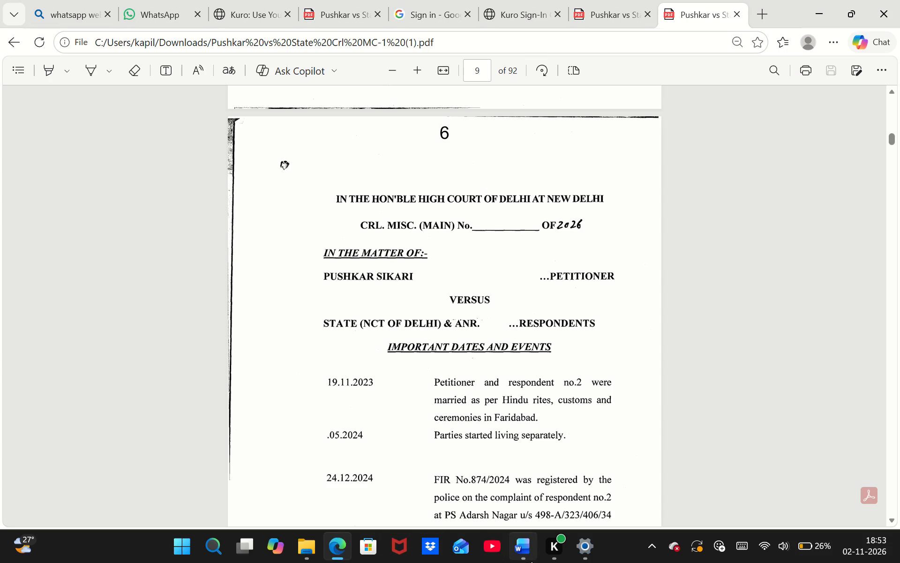
{"action": "left_click", "coordinate": [518, 548]}
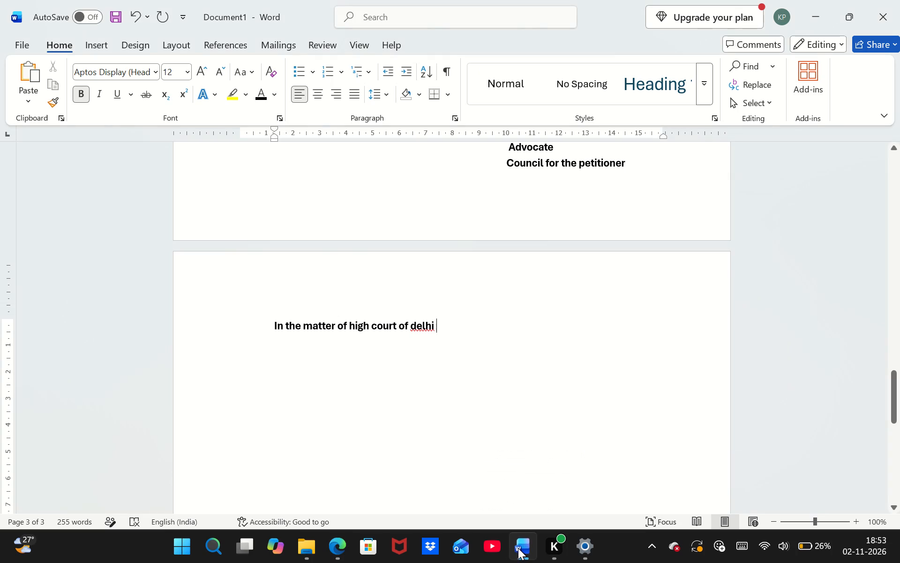
{"action": "type", "text": "at nr"}
{"action": "key", "text": "BackSpace"}
{"action": "type", "text": "ew delji"}
{"action": "key", "text": "BackSpace"}
{"action": "key", "text": "BackSpace"}
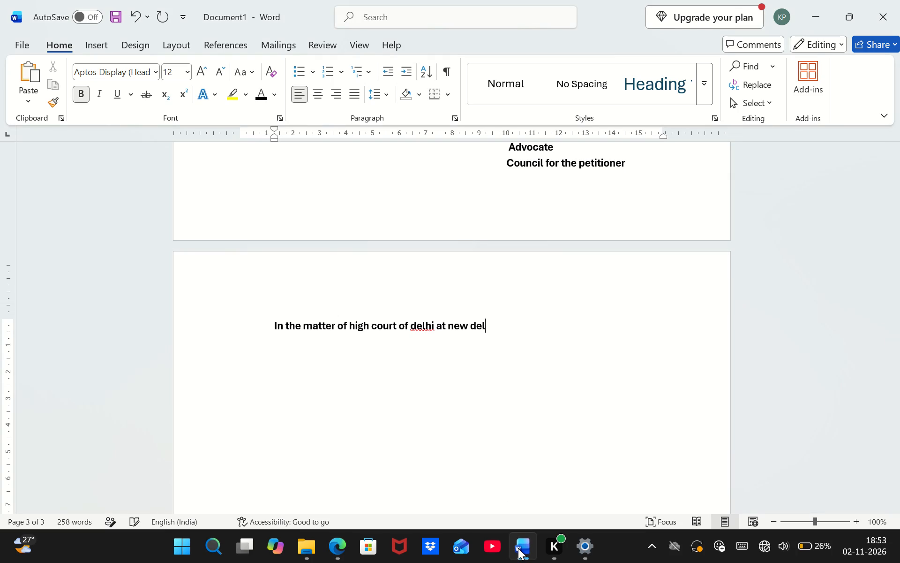
{"action": "type", "text": "hi"}
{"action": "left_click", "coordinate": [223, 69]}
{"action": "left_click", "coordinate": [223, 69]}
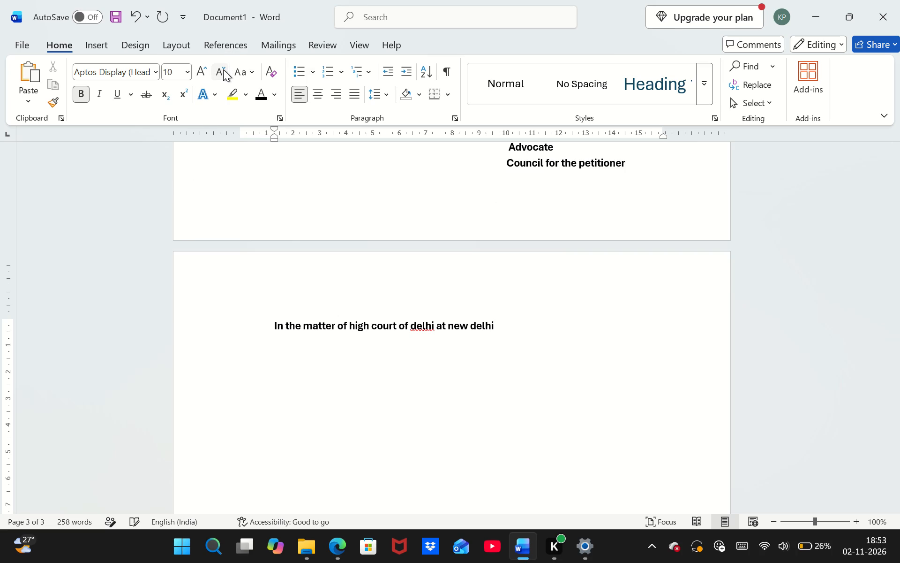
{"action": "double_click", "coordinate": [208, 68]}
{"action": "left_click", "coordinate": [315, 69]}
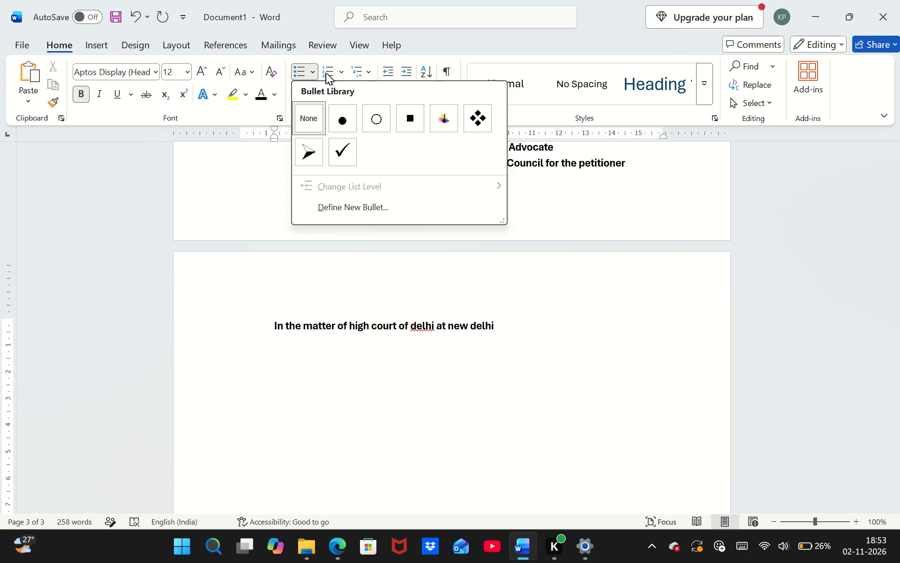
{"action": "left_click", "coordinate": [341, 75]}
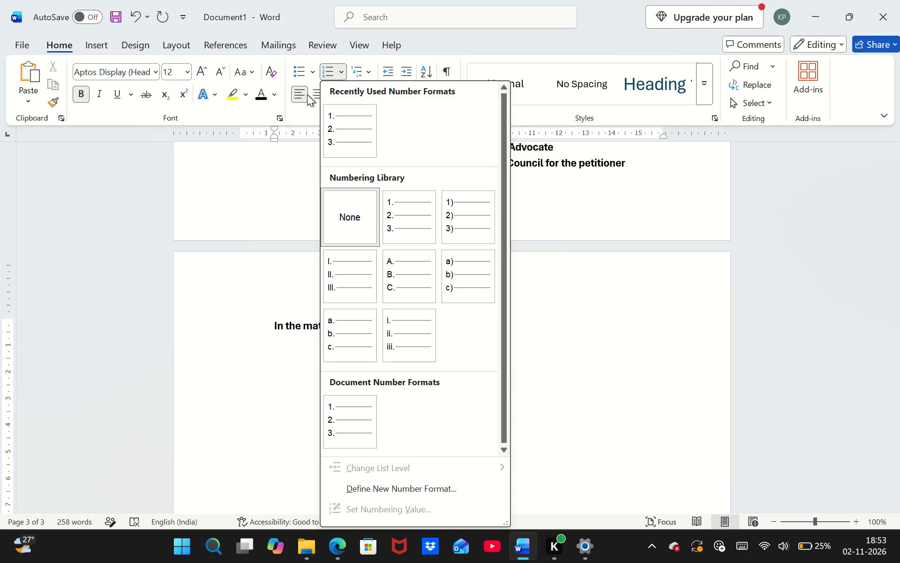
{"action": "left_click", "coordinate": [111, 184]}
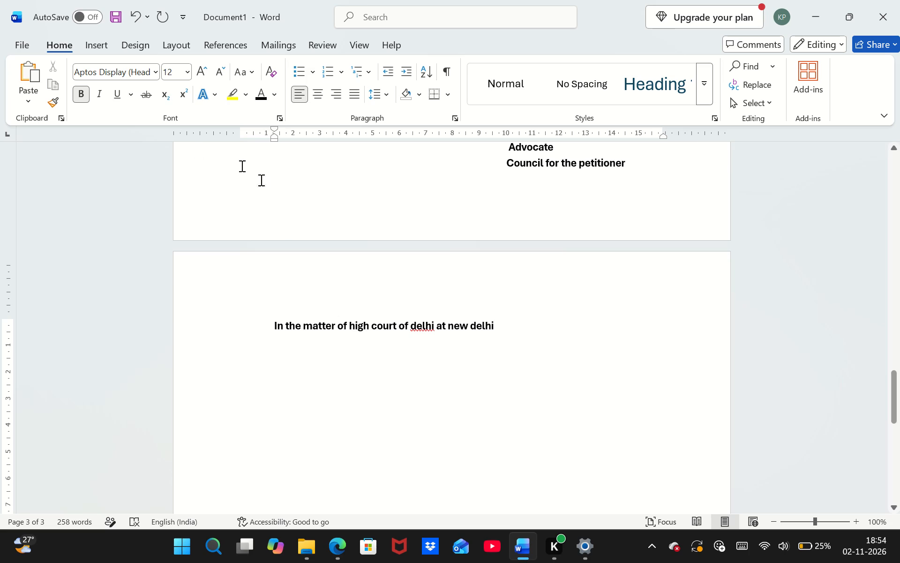
Start a second line below the third-page court heading with "CRL.", following the case-number line in the petition PDF.
{"action": "scroll", "coordinate": [292, 248], "scroll_direction": "down", "scroll_amount": 1}
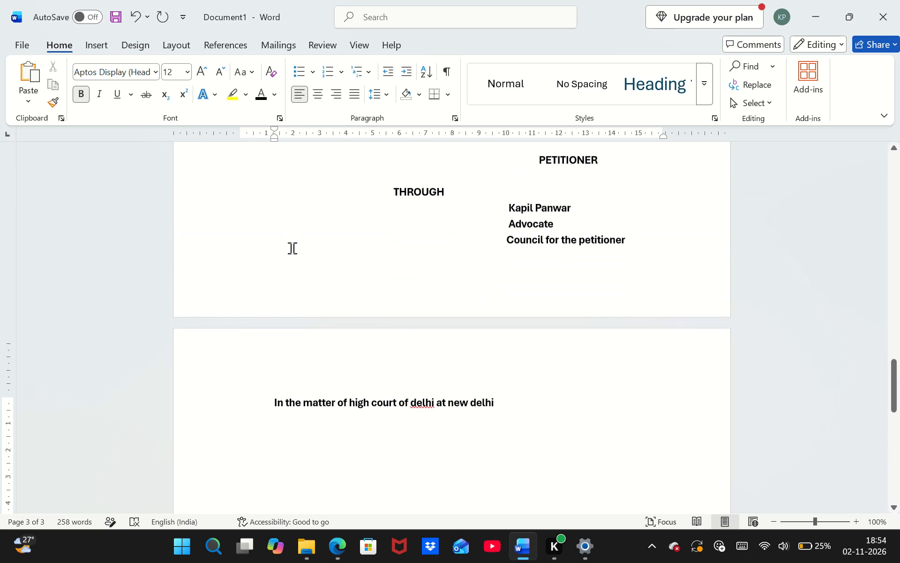
{"action": "scroll", "coordinate": [292, 248], "scroll_direction": "down", "scroll_amount": 1}
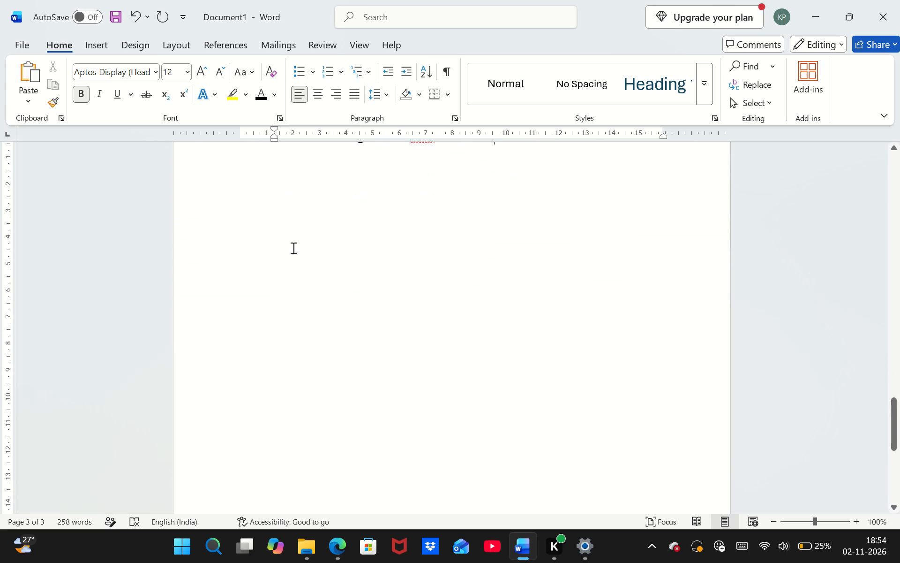
{"action": "scroll", "coordinate": [292, 248], "scroll_direction": "up", "scroll_amount": 1}
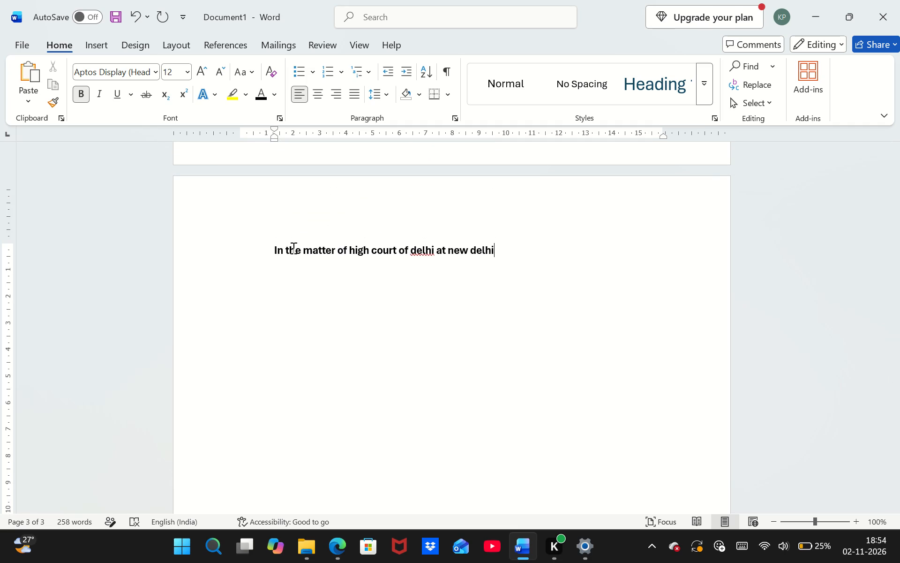
{"action": "left_click", "coordinate": [493, 255]}
{"action": "key", "text": "Return"}
{"action": "key", "text": "space"}
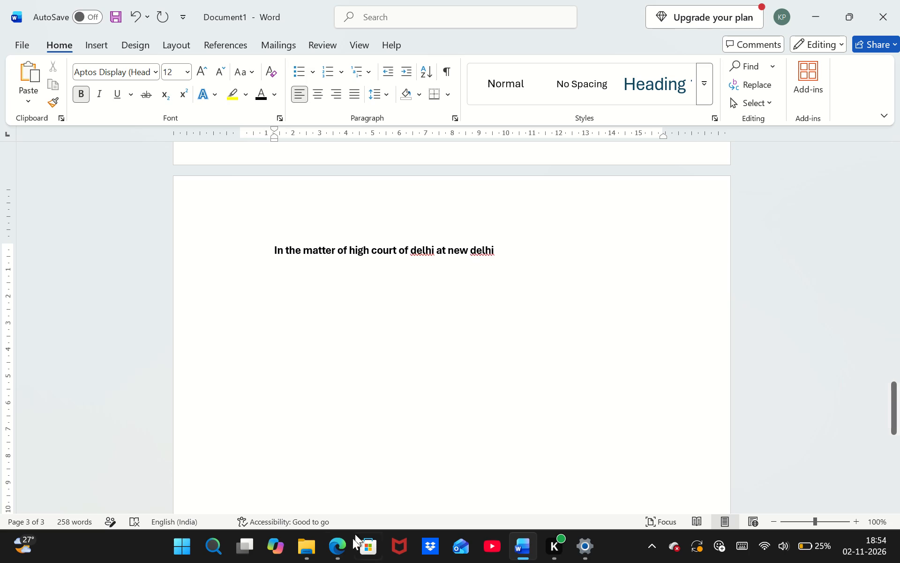
{"action": "left_click", "coordinate": [345, 553]}
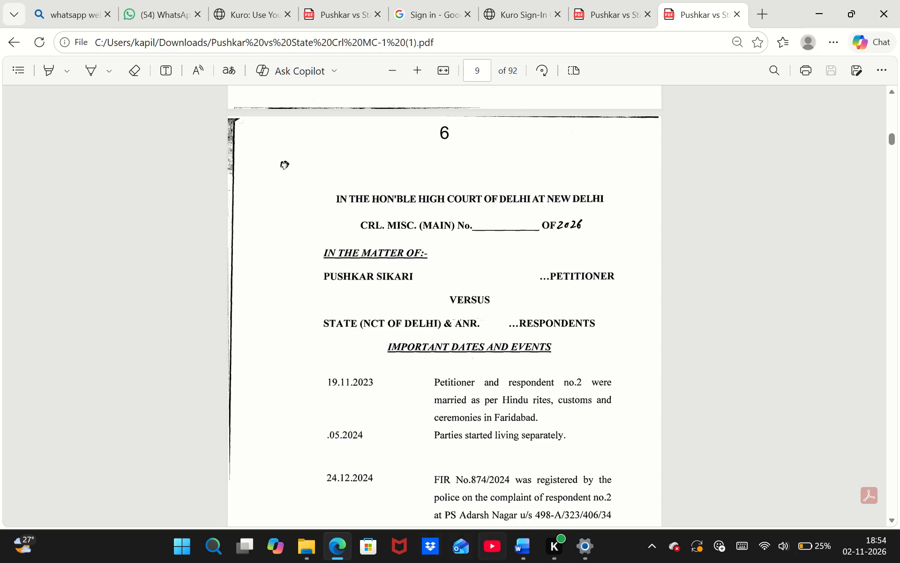
{"action": "left_click", "coordinate": [527, 541]}
{"action": "type", "text": "cr"}
{"action": "key", "text": "BackSpace"}
{"action": "key", "text": "BackSpace"}
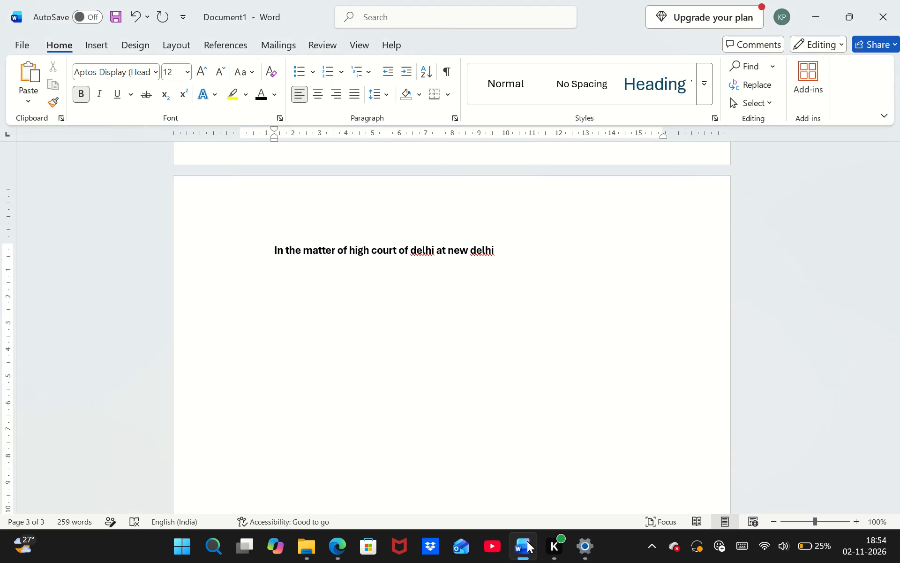
{"action": "type", "text": "CRK"}
{"action": "key", "text": "BackSpace"}
{"action": "key", "text": "l"}
{"action": "key", "text": "period"}
Continue the case-number line after "CRL." with "misc" in parentheses.
{"action": "key", "text": "shift+parenleft"}
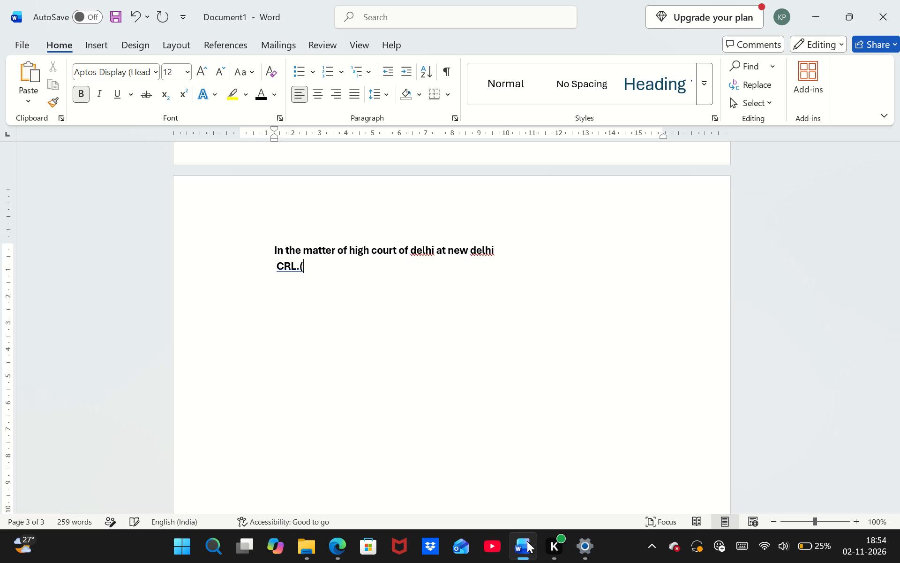
{"action": "type", "text": "misc"}
{"action": "key", "text": "shift+parenleft"}
{"action": "key", "text": "shift+BackSpace"}
{"action": "type", "text": "O)"}
{"action": "key", "text": "shift+BackSpace"}
{"action": "key", "text": "shift+BackSpace"}
{"action": "key", "text": "shift+parenright"}
{"action": "key", "text": "space"}
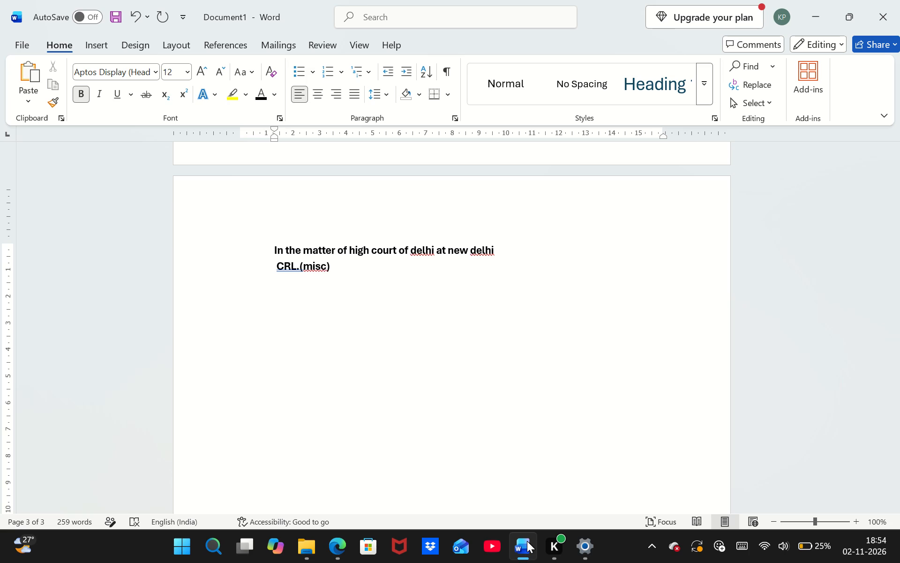
Check the case-number line in the petition PDF again and add a period and a space after "(misc)".
{"action": "left_click", "coordinate": [345, 544]}
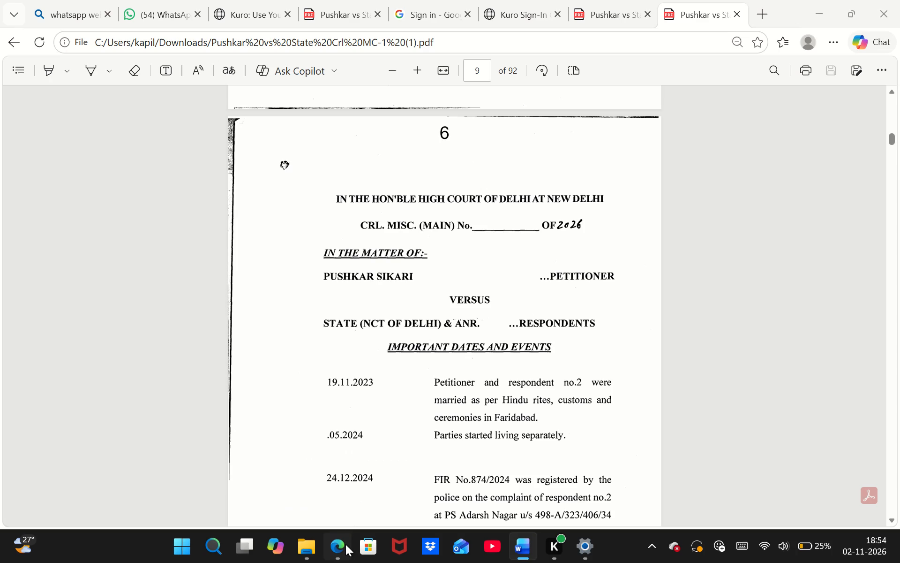
{"action": "left_click", "coordinate": [532, 548]}
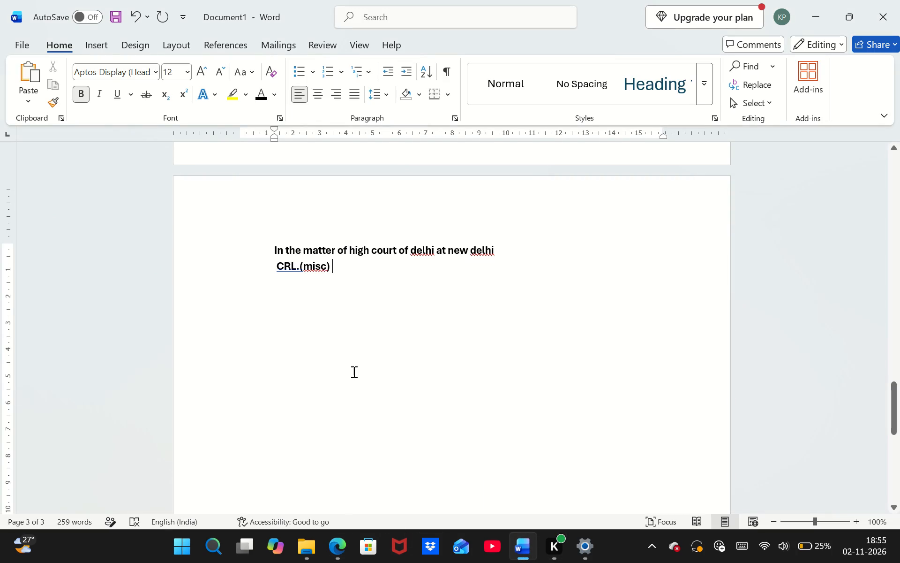
{"action": "key", "text": "BackSpace"}
{"action": "type", "text": "."}
{"action": "key", "text": "space"}
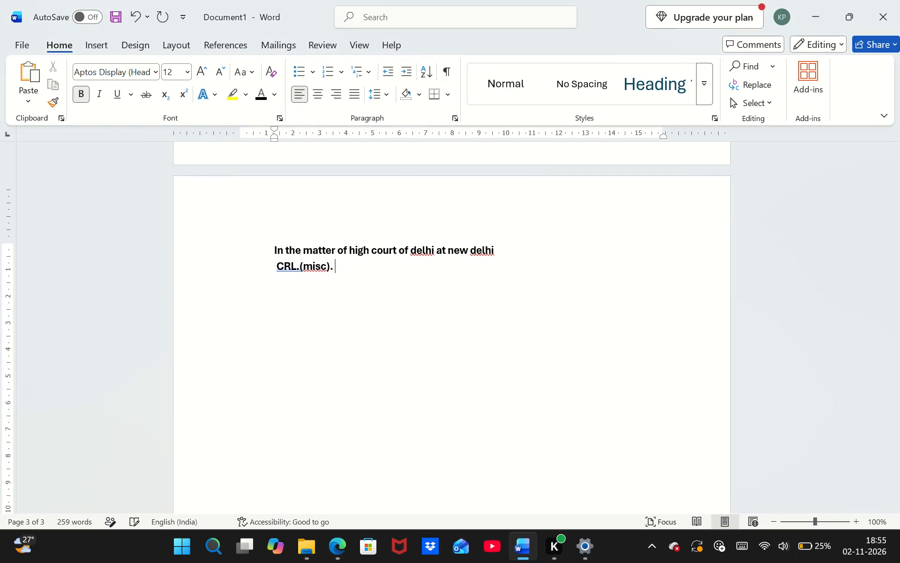
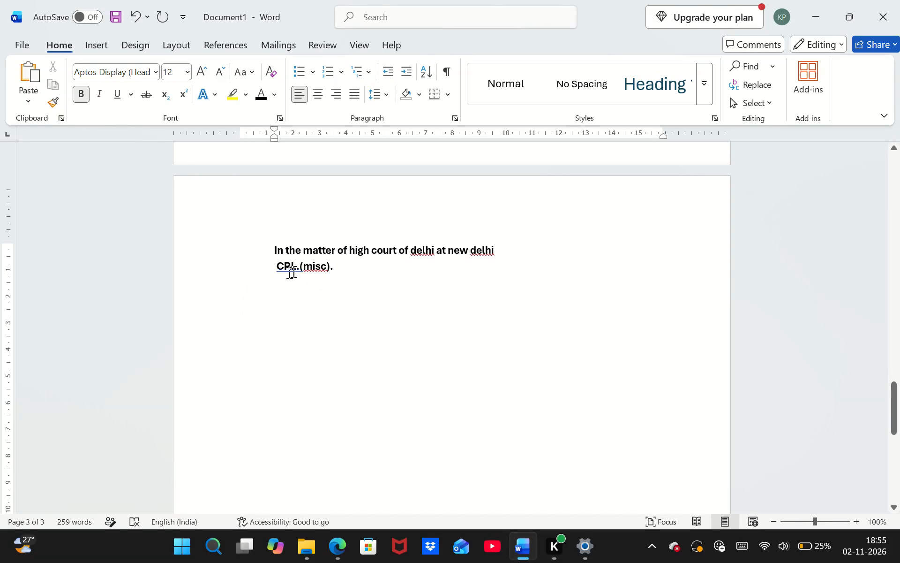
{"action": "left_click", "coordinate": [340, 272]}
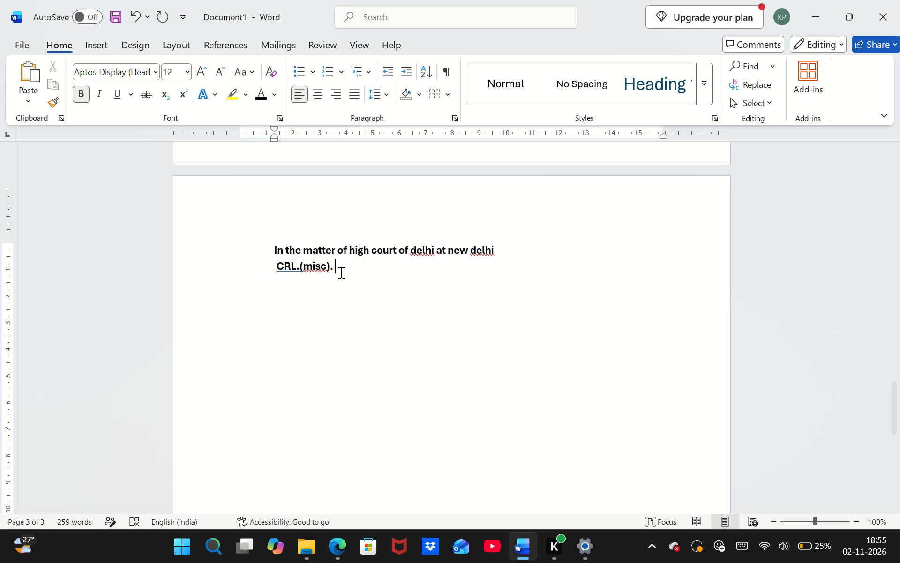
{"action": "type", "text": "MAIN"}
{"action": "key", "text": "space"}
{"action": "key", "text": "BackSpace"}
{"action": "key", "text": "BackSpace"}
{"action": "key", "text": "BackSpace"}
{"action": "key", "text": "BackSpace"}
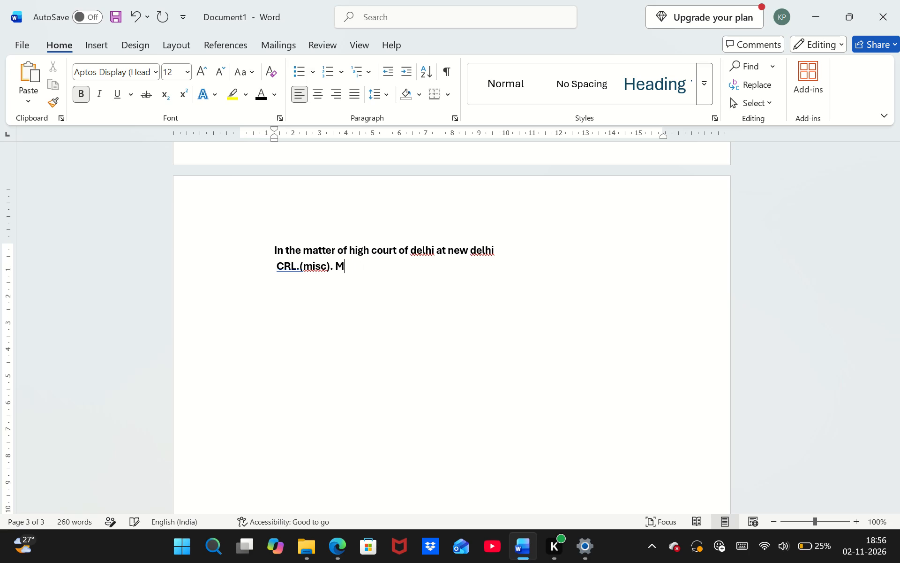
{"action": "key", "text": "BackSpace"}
Continue the case-number line below the third-page court heading with "Main" and a trailing space after "(misc).".
{"action": "type", "text": "ma"}
{"action": "key", "text": "BackSpace"}
{"action": "key", "text": "BackSpace"}
{"action": "type", "text": "ain"}
{"action": "key", "text": "space"}
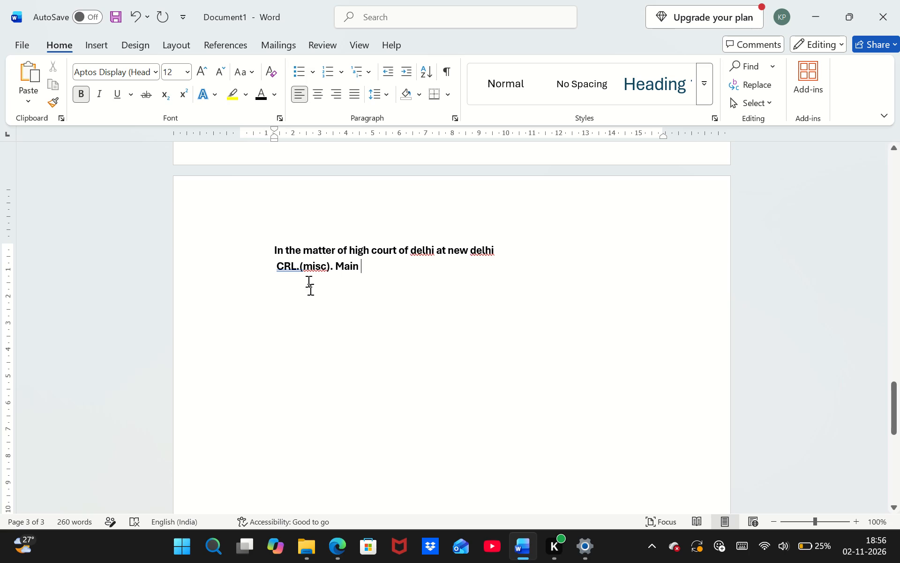
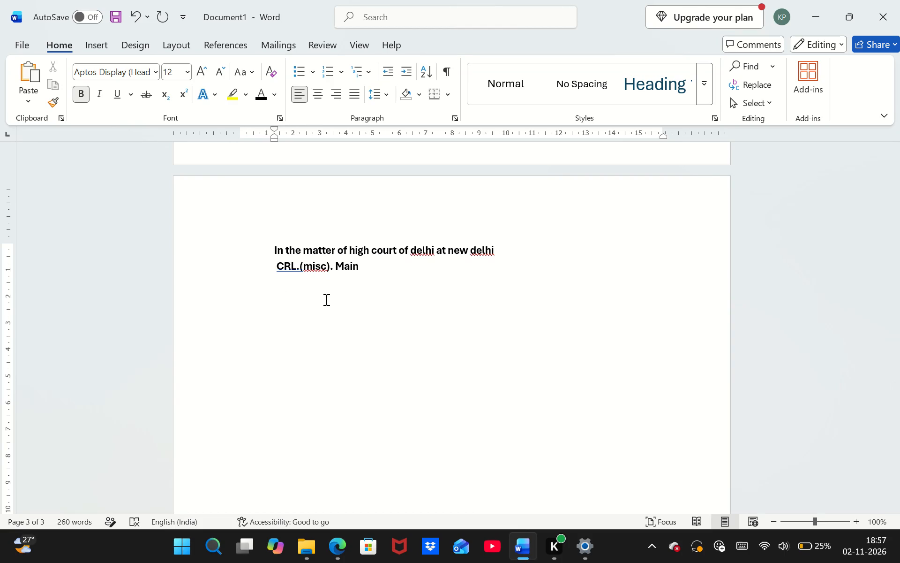
Complete the case-number line after "Main" with "appl. No.", a wide gap and "......of 2026", and start a new line below.
{"action": "left_click", "coordinate": [384, 275]}
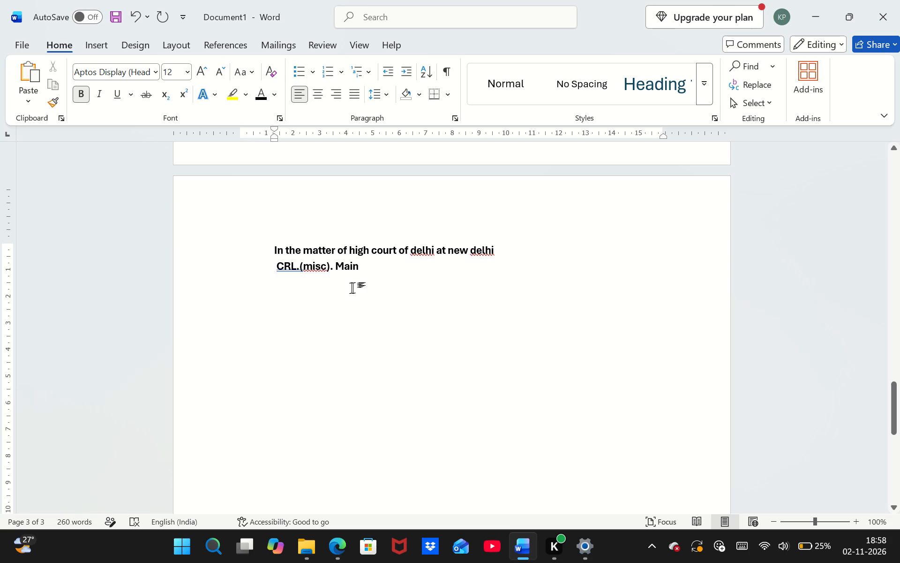
{"action": "left_click", "coordinate": [389, 268]}
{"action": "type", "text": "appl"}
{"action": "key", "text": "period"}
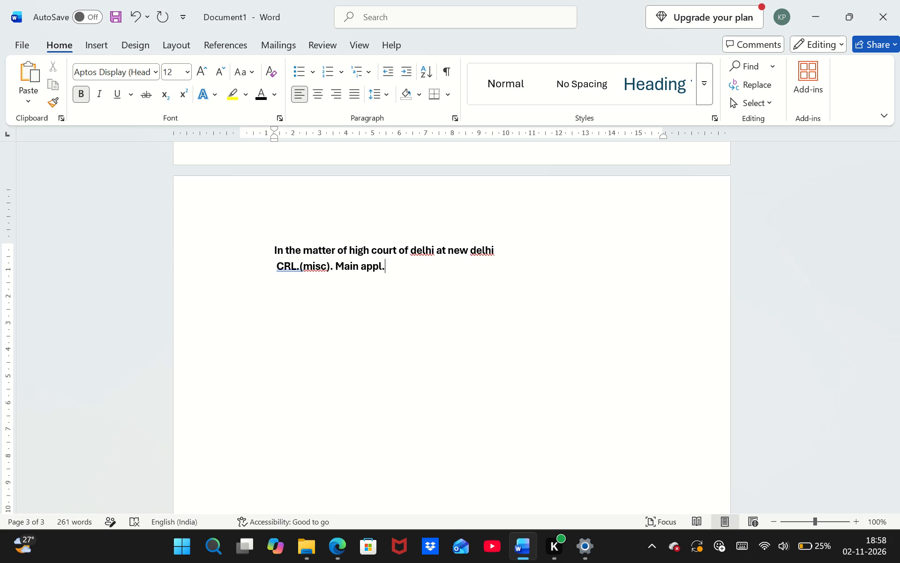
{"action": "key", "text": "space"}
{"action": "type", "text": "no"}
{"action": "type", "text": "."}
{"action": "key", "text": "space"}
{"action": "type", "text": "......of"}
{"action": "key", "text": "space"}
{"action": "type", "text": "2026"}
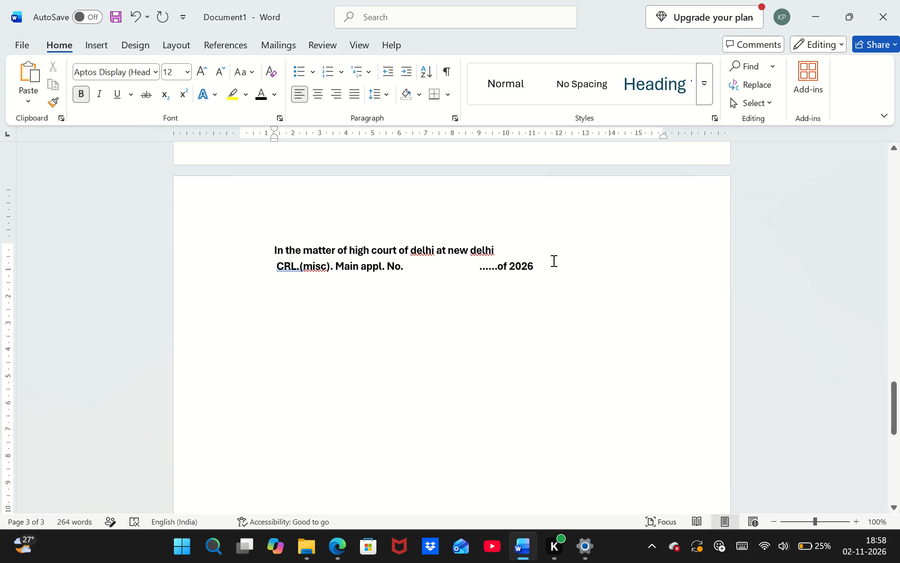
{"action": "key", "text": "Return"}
Switch to the petition PDF in Edge and examine the "In the matter of" party block on the page numbered 6.
{"action": "left_click", "coordinate": [340, 549]}
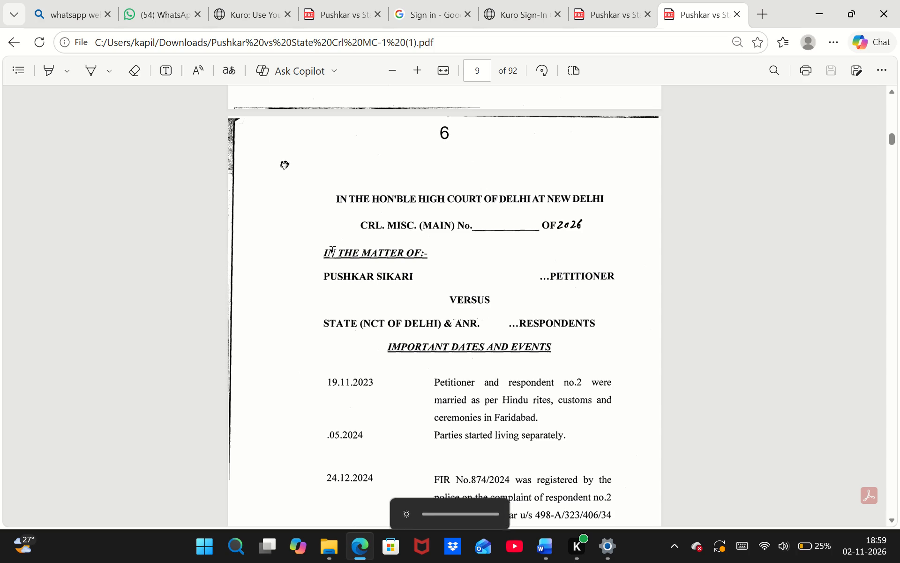
{"action": "left_click_drag", "start_coordinate": [331, 251], "coordinate": [610, 285]}
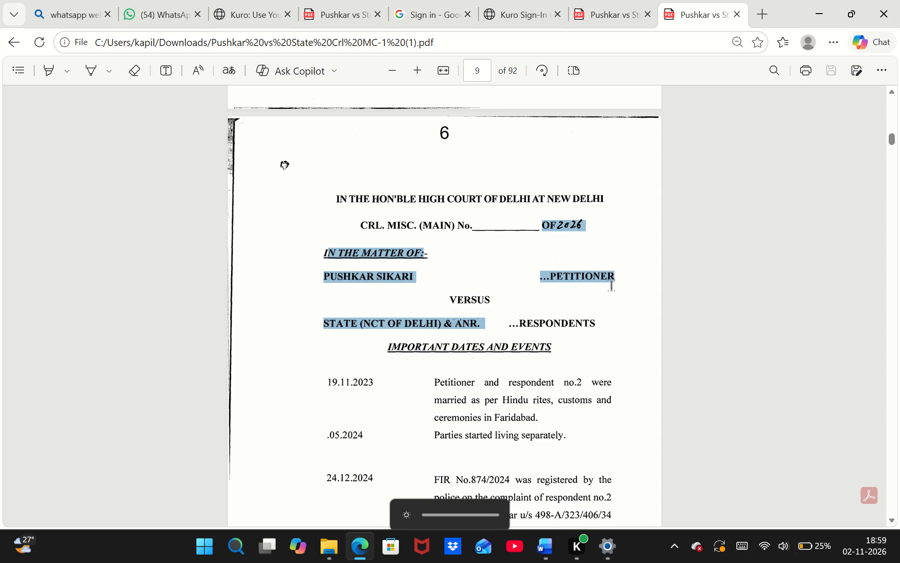
{"action": "left_click_drag", "start_coordinate": [610, 285], "coordinate": [619, 285]}
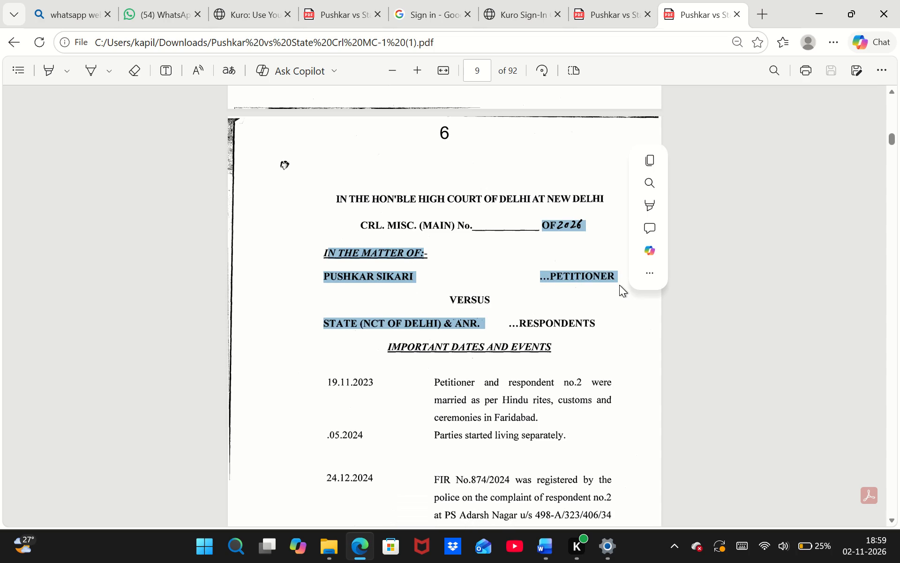
{"action": "left_click", "coordinate": [619, 285]}
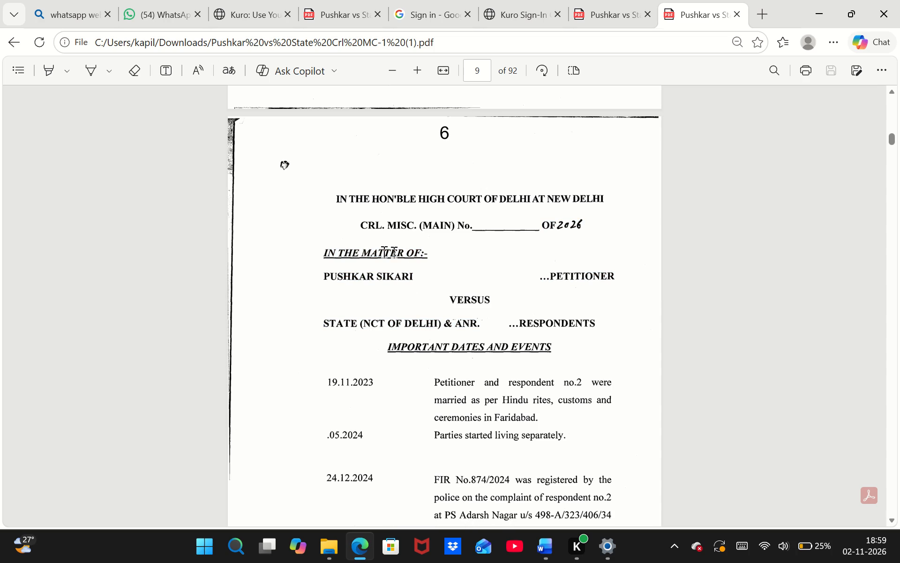
{"action": "left_click_drag", "start_coordinate": [322, 241], "coordinate": [318, 254]}
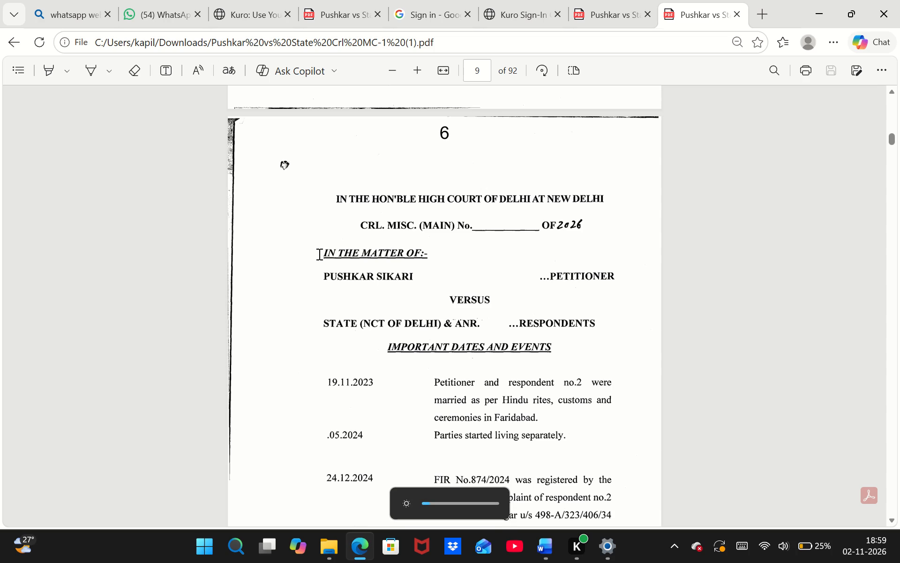
{"action": "left_click_drag", "start_coordinate": [315, 254], "coordinate": [378, 264]}
{"action": "left_click_drag", "start_coordinate": [305, 243], "coordinate": [399, 264]}
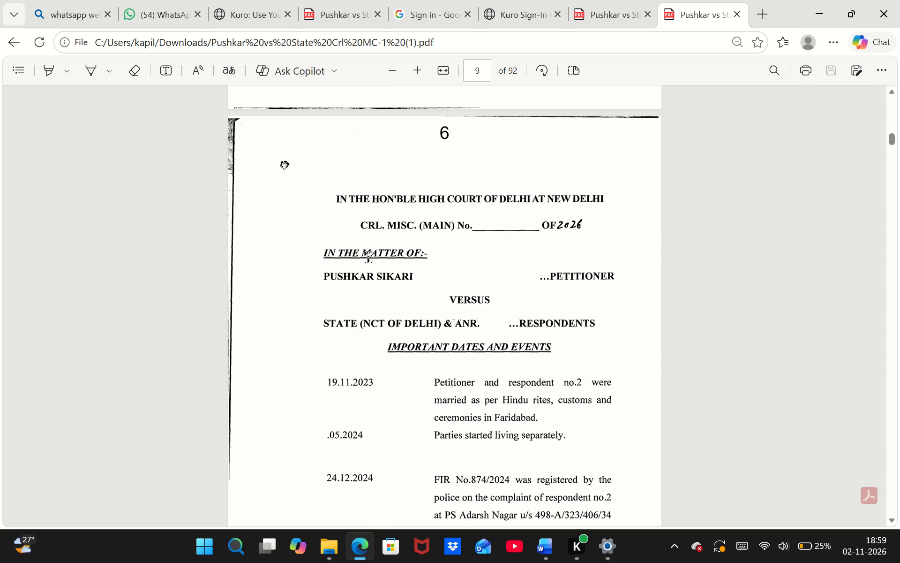
{"action": "left_click", "coordinate": [320, 251]}
{"action": "left_click_drag", "start_coordinate": [320, 251], "coordinate": [338, 261]}
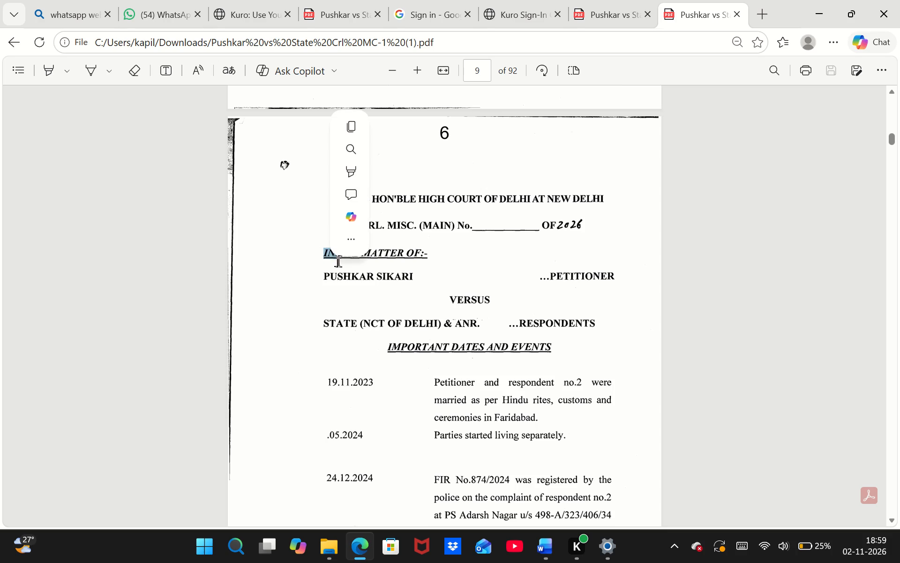
{"action": "left_click_drag", "start_coordinate": [338, 261], "coordinate": [402, 275]}
{"action": "left_click", "coordinate": [402, 275]}
{"action": "left_click_drag", "start_coordinate": [309, 253], "coordinate": [399, 275]}
{"action": "left_click_drag", "start_coordinate": [643, 258], "coordinate": [487, 256]}
{"action": "left_click_drag", "start_coordinate": [312, 250], "coordinate": [422, 298]}
{"action": "left_click", "coordinate": [316, 250]}
{"action": "left_click_drag", "start_coordinate": [316, 250], "coordinate": [413, 287]}
{"action": "left_click_drag", "start_coordinate": [303, 275], "coordinate": [414, 272]}
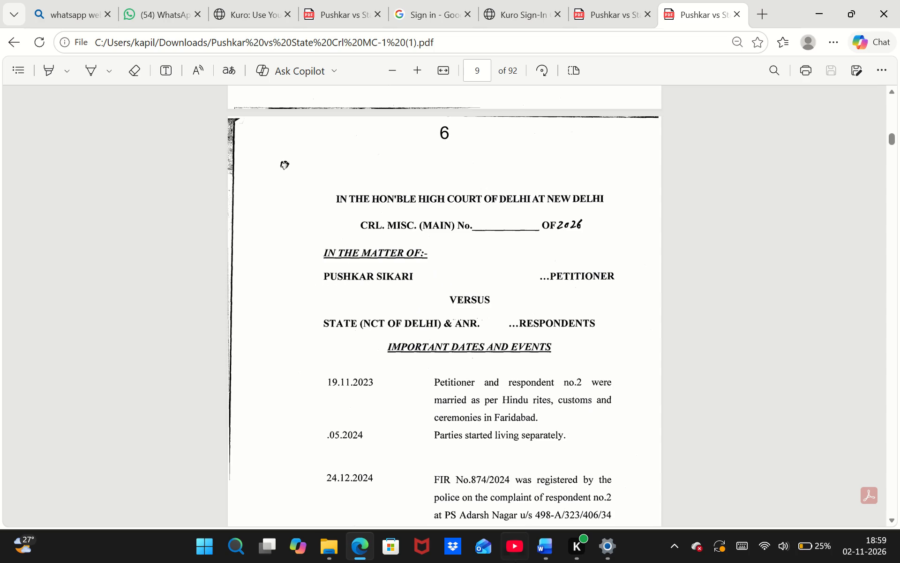
Switch back to Word and add the line "In the matter of :" one blank line below the case-number line.
{"action": "left_click", "coordinate": [544, 540]}
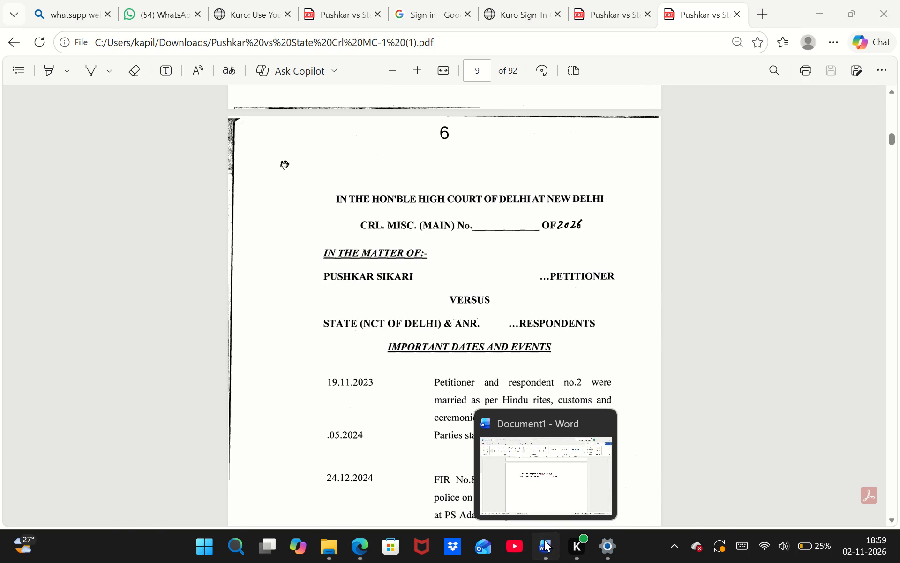
{"action": "key", "text": "Return"}
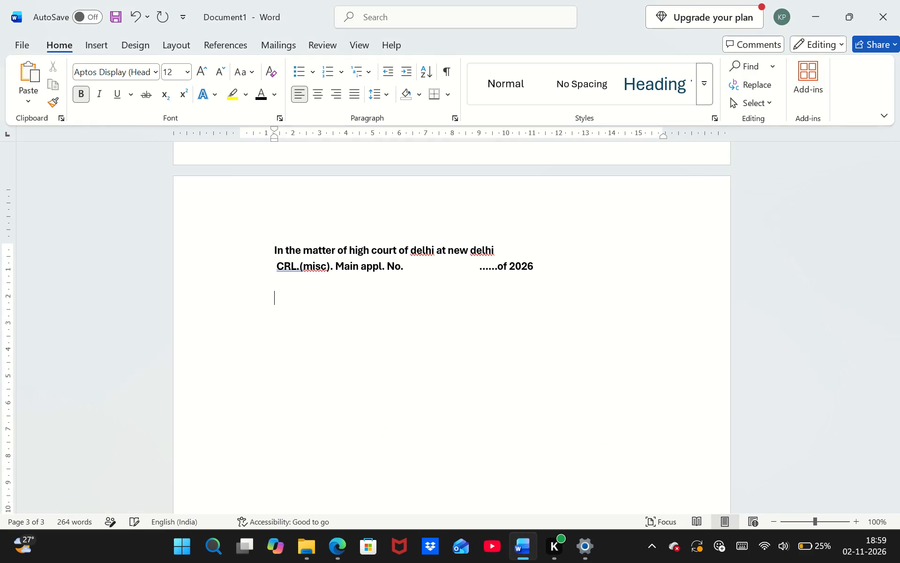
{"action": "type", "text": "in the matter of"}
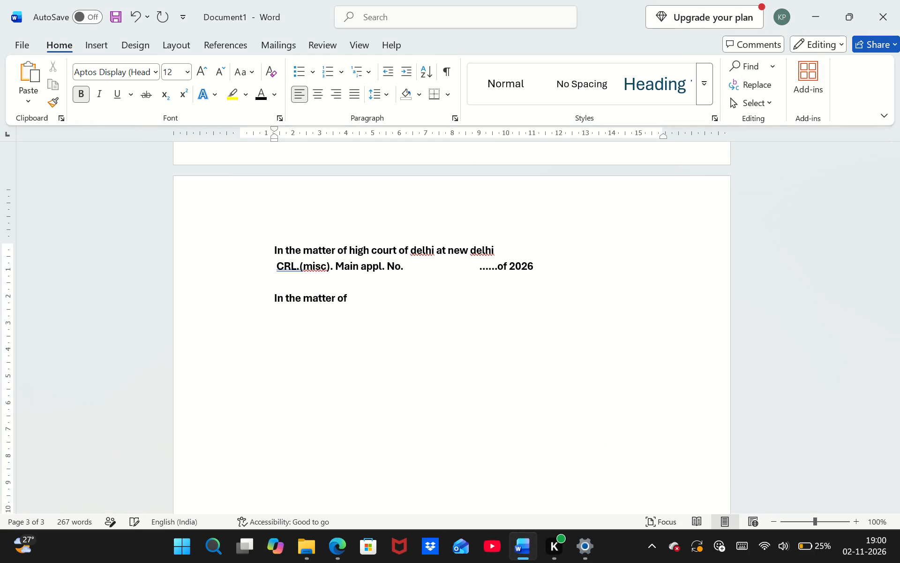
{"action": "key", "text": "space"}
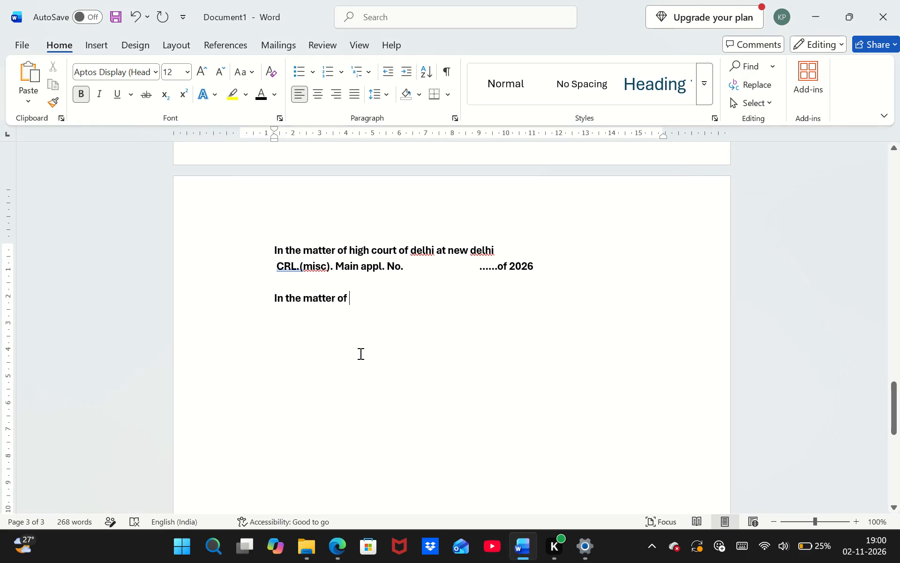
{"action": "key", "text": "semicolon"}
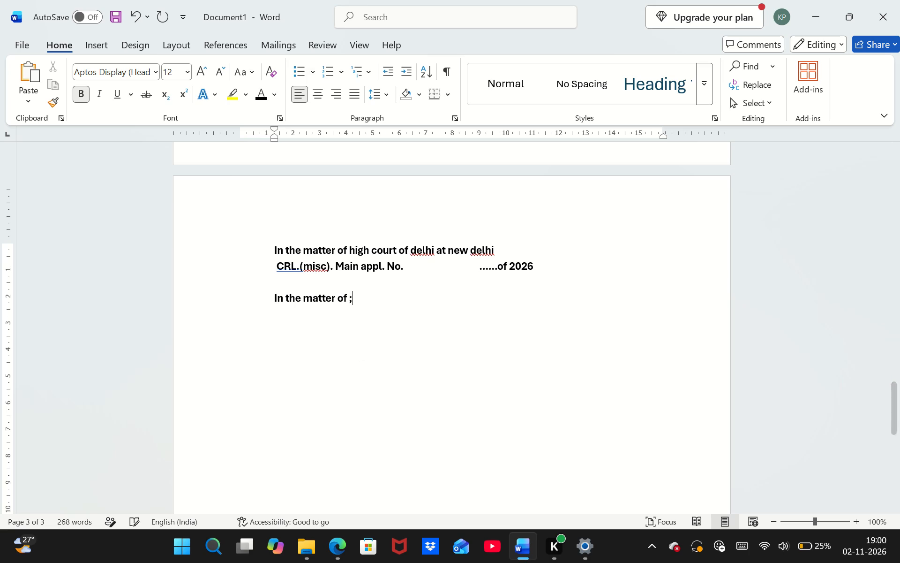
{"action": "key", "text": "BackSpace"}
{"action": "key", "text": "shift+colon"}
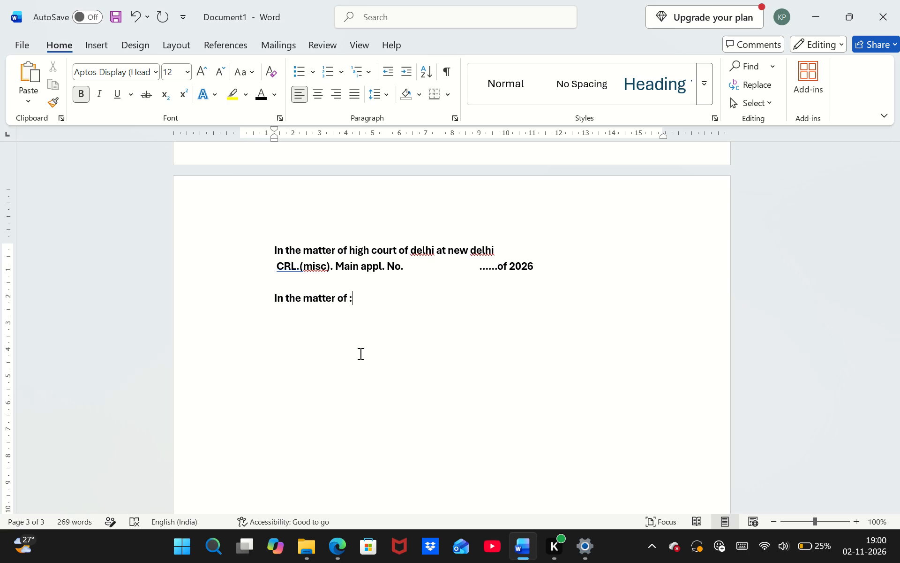
Enter the petitioner's name on a space-indented line directly below "In the matter of :".
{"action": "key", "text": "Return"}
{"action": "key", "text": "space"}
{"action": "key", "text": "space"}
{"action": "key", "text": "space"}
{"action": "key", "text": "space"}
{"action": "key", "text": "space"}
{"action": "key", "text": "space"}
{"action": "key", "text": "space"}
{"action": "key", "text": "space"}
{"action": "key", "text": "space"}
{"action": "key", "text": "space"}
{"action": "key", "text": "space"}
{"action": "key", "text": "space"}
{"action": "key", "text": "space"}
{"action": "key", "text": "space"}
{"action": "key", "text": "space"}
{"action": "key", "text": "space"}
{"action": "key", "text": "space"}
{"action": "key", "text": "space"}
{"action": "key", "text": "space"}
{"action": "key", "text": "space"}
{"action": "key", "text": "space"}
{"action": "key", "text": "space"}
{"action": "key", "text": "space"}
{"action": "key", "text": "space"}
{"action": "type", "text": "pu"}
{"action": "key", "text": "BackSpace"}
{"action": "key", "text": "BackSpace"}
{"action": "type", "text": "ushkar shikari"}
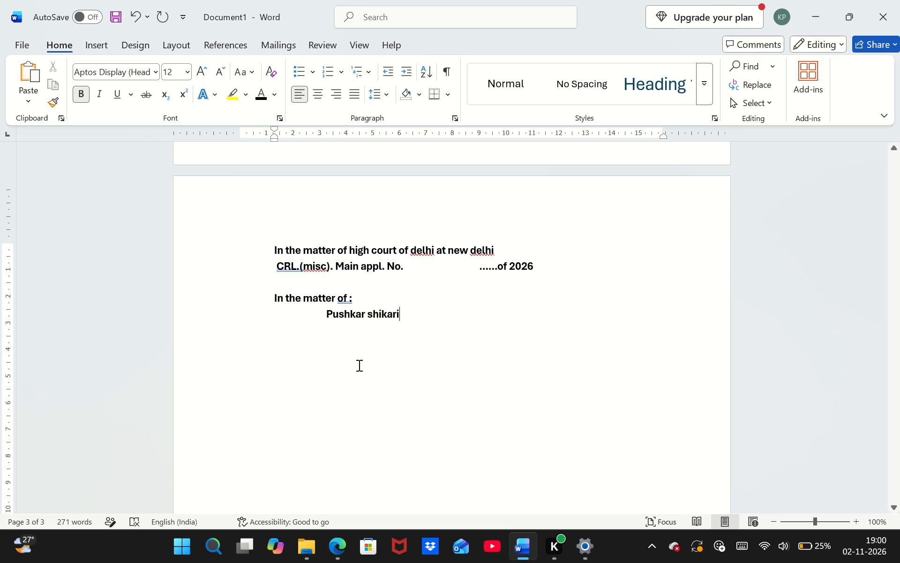
Add the label "petitioner" after a wide gap on the same line as the petitioner's name.
{"action": "left_click", "coordinate": [423, 326]}
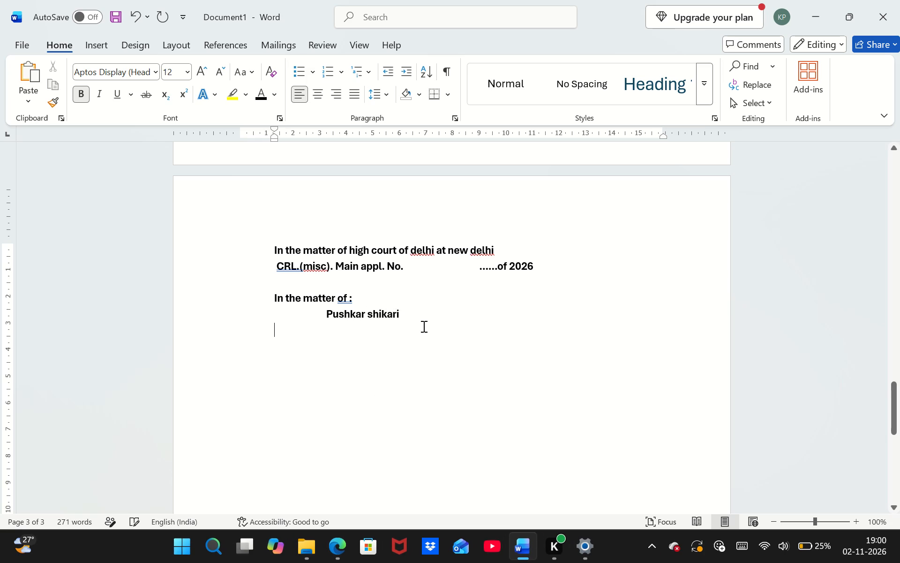
{"action": "left_click", "coordinate": [458, 312]}
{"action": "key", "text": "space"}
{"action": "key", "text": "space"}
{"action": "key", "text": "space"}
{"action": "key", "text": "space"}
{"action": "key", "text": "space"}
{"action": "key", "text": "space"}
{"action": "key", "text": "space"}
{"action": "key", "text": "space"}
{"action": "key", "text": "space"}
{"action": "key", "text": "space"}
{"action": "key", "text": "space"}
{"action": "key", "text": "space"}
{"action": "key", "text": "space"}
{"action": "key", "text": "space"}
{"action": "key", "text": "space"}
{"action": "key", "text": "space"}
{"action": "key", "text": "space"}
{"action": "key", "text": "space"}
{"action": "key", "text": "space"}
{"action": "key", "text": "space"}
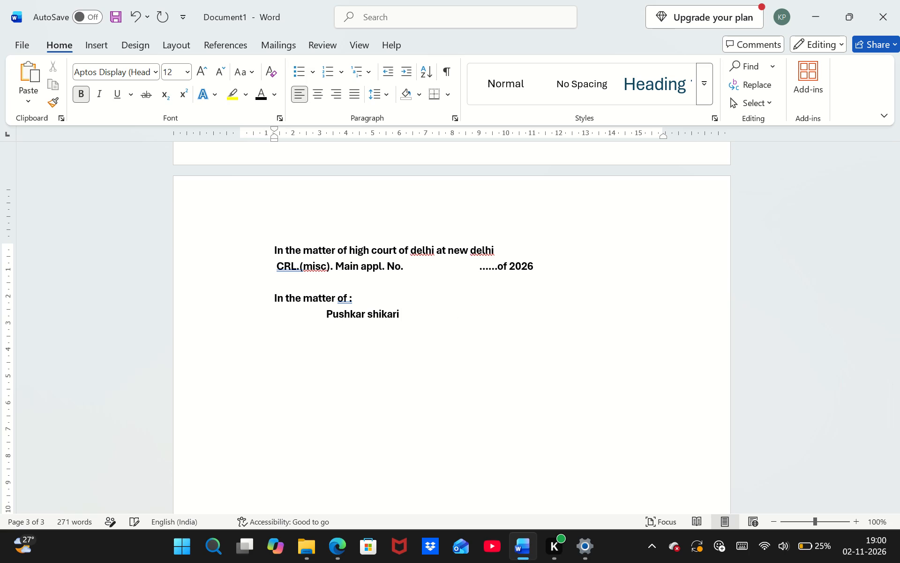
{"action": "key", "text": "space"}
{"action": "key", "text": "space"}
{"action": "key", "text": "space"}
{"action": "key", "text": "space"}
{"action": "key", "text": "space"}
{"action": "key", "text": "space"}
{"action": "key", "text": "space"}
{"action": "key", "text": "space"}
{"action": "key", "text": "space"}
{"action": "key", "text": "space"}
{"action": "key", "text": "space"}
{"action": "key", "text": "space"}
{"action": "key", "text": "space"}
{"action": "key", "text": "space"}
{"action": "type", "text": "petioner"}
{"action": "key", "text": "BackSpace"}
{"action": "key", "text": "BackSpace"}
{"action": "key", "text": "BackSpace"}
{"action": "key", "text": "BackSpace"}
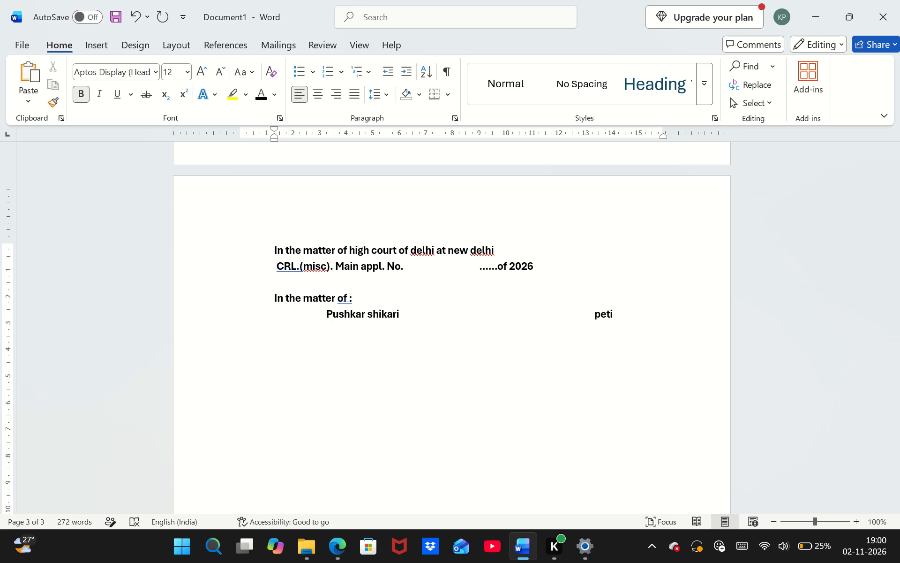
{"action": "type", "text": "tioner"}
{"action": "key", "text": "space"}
Add a space-indented line reading "Versus" directly below the petitioner line.
{"action": "left_click", "coordinate": [657, 312]}
{"action": "key", "text": "Return"}
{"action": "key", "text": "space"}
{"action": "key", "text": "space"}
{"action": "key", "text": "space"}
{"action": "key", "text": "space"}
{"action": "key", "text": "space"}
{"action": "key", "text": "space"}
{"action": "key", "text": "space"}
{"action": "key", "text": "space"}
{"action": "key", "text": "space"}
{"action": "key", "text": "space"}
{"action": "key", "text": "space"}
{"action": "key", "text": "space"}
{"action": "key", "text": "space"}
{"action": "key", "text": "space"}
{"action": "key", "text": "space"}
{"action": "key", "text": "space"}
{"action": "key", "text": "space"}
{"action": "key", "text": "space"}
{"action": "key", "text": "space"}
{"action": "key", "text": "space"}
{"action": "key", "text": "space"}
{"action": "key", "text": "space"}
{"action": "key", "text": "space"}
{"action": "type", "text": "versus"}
Following the petition PDF's party block, add the space-indented line "State (nct of delhi) & anr" directly below "Versus".
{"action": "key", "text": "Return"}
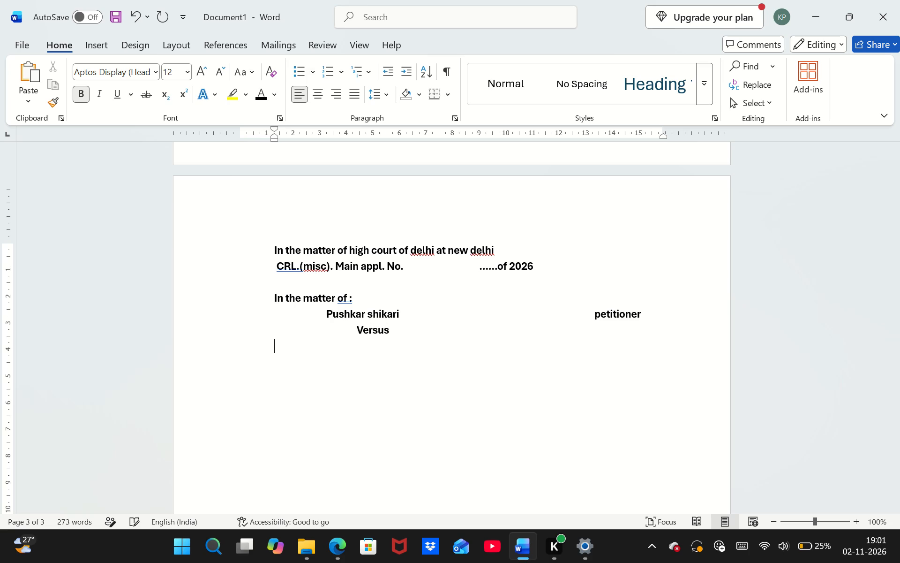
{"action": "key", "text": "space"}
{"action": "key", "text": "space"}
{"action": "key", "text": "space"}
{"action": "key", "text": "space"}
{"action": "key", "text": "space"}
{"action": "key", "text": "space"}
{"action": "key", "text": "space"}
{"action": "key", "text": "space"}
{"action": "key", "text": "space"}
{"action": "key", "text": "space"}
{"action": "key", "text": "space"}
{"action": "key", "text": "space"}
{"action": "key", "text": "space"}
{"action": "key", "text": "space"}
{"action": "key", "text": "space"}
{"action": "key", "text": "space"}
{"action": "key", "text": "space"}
{"action": "left_click", "coordinate": [337, 544]}
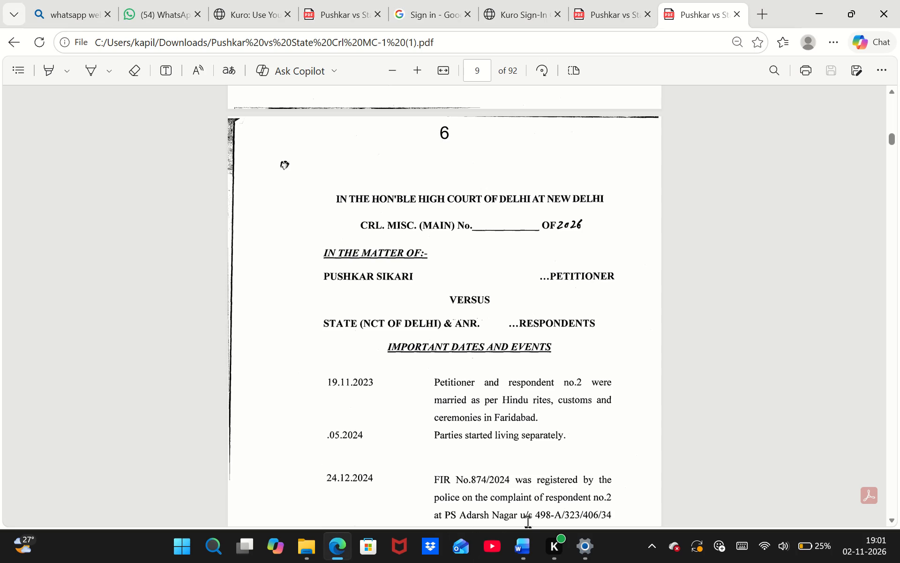
{"action": "left_click", "coordinate": [527, 543]}
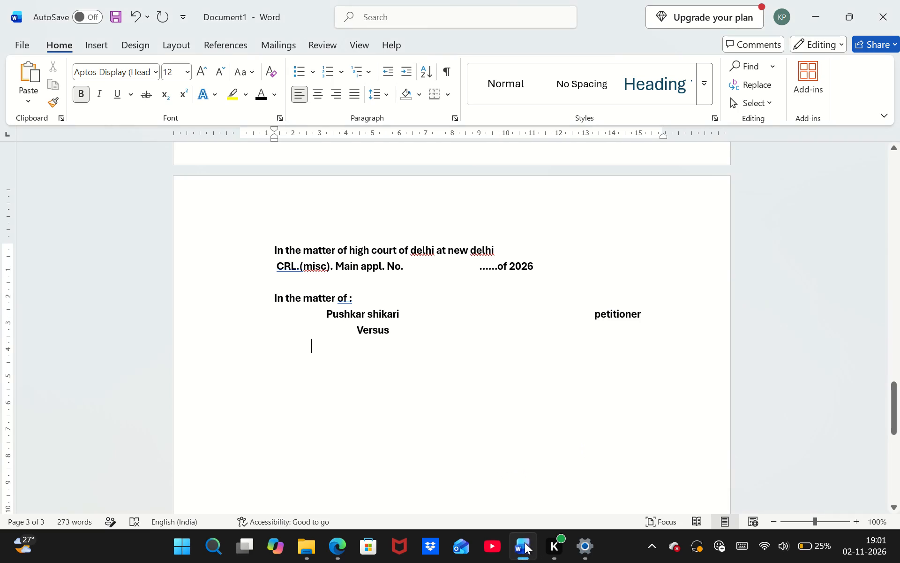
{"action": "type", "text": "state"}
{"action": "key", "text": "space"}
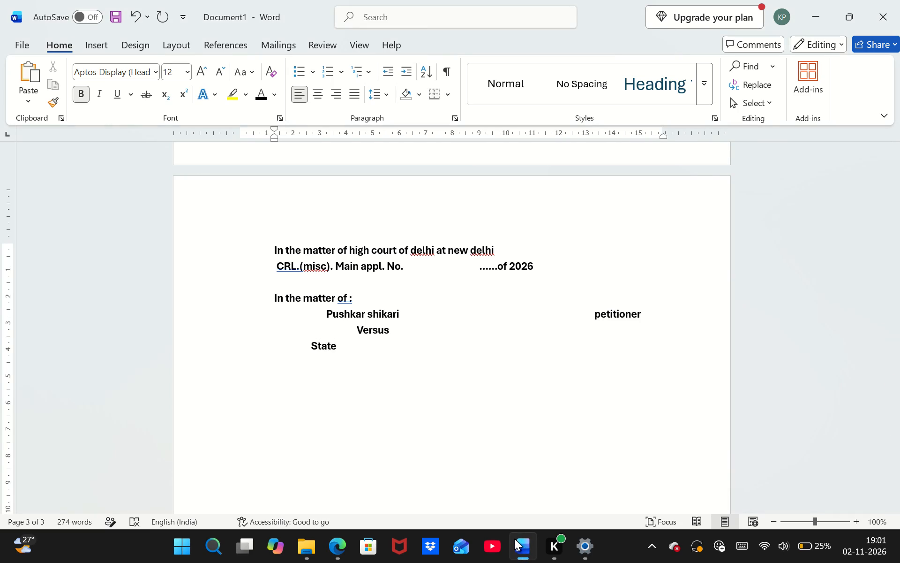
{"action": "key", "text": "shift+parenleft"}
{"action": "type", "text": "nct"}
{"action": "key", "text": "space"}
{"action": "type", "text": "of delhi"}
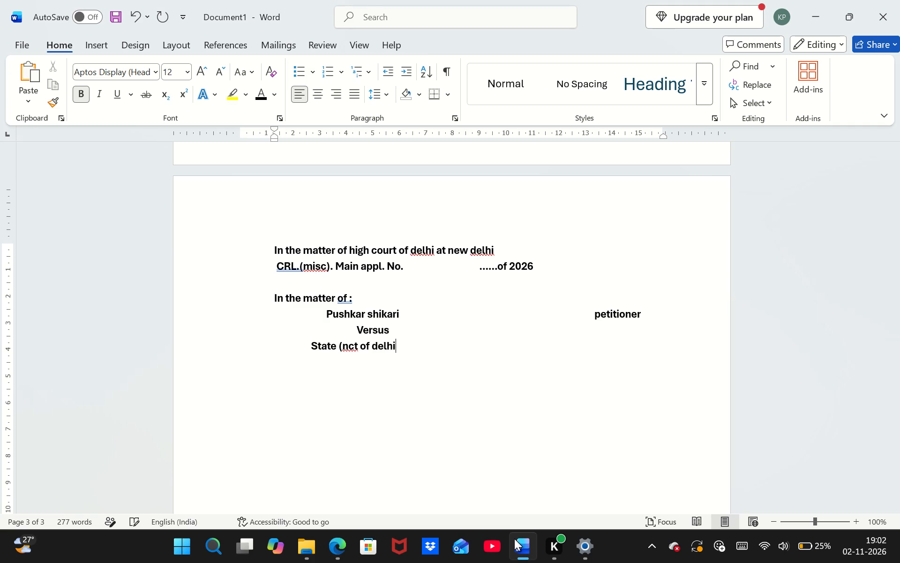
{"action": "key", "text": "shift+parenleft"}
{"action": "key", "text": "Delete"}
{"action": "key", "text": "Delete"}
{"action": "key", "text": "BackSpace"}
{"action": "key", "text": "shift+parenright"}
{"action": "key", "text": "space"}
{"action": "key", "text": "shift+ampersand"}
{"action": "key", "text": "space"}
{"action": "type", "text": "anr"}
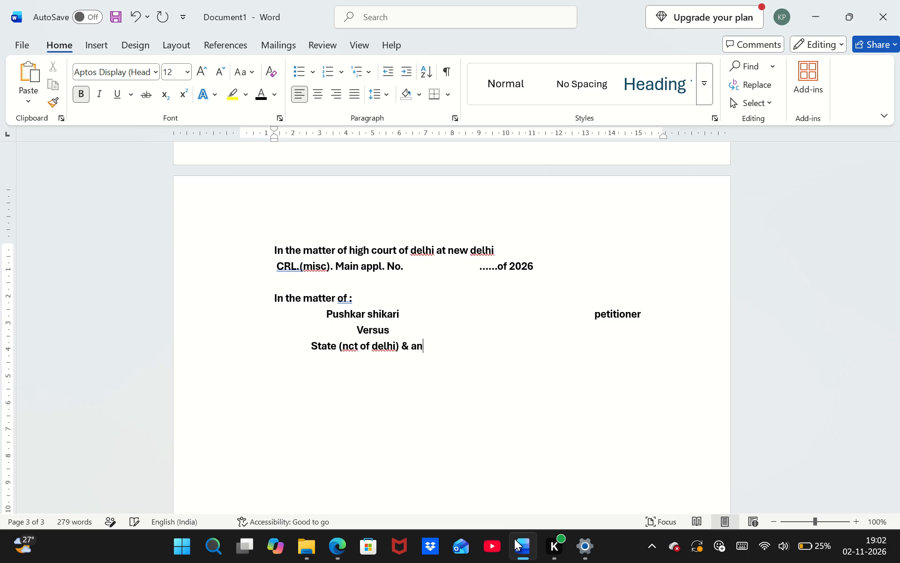
Add the label "respondent" after a wide gap on the State line, roughly beneath "petitioner", and start a new line below.
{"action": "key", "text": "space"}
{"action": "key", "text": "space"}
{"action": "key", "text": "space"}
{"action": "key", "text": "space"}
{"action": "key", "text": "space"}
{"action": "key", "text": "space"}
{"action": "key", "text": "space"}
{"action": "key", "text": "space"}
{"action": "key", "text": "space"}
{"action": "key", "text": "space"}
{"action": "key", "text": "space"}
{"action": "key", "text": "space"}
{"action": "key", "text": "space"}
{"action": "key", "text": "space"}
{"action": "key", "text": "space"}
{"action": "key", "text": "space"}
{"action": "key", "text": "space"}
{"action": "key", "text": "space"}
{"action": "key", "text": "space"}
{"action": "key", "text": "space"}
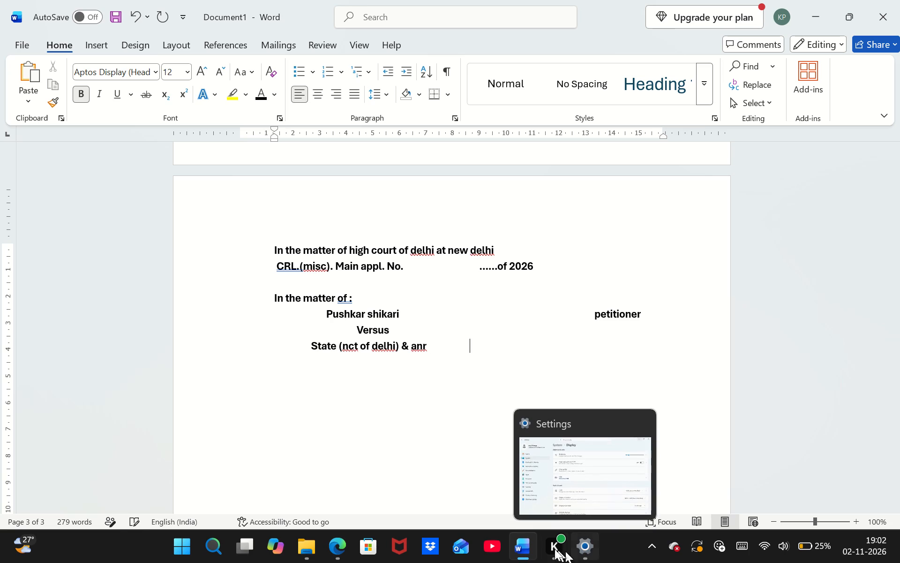
{"action": "left_click", "coordinate": [465, 346]}
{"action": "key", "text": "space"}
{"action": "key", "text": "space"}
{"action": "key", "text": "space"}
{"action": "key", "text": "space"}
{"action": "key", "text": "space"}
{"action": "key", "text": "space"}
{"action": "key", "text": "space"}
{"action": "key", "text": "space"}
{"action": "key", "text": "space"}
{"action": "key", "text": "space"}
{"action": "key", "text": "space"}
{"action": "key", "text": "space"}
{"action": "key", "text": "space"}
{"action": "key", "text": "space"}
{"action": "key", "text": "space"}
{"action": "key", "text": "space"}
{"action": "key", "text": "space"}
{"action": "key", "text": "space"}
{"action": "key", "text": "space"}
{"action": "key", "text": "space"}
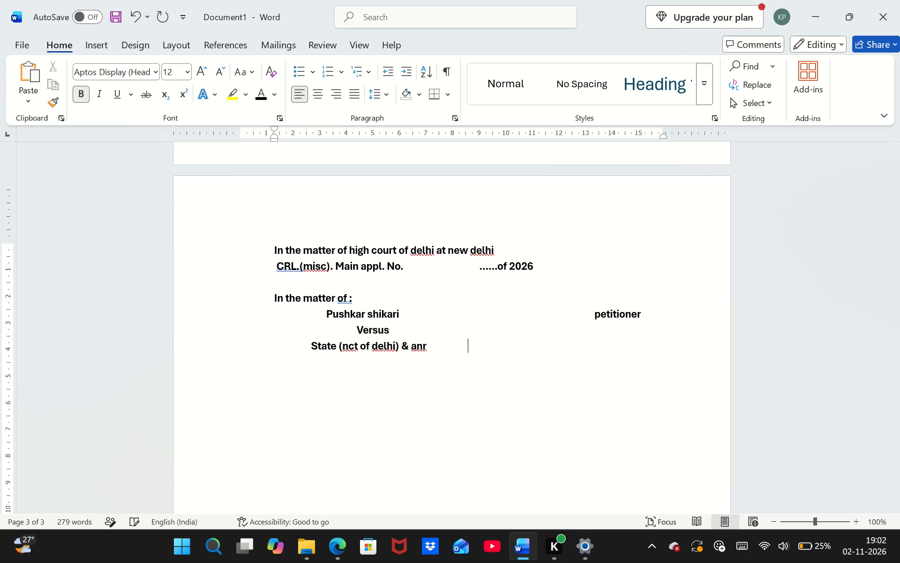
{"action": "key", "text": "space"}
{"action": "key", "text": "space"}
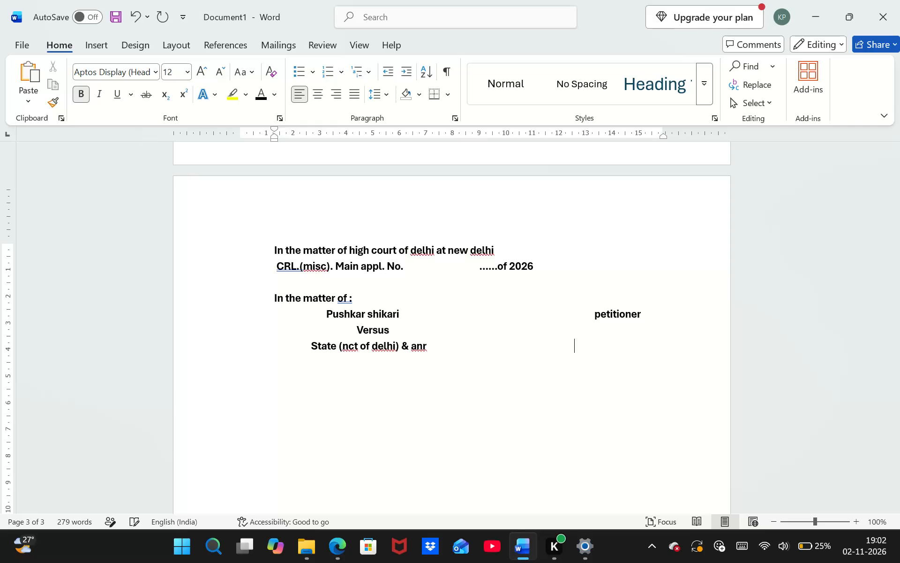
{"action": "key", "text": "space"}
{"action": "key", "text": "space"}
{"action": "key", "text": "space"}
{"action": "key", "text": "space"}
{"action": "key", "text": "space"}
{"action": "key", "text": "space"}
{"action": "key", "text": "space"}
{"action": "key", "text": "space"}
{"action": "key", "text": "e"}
{"action": "key", "text": "BackSpace"}
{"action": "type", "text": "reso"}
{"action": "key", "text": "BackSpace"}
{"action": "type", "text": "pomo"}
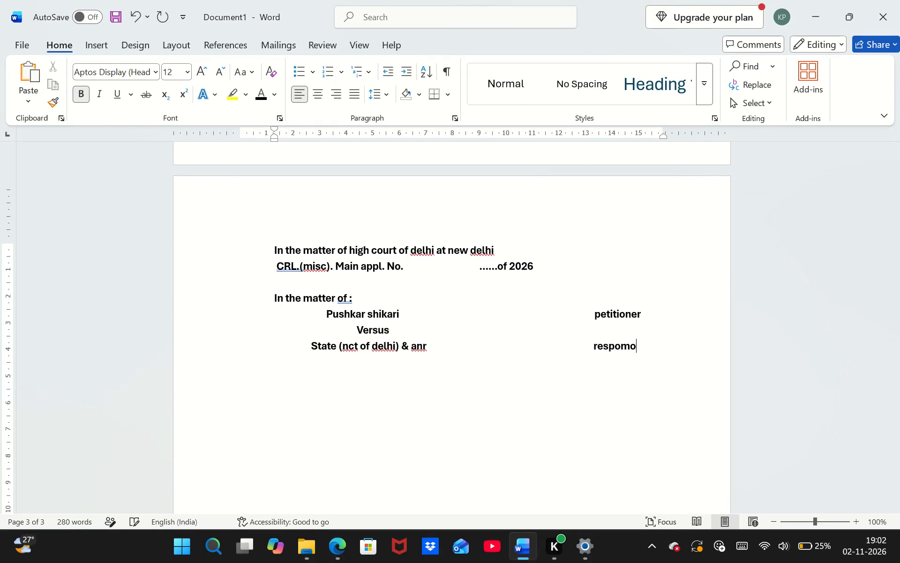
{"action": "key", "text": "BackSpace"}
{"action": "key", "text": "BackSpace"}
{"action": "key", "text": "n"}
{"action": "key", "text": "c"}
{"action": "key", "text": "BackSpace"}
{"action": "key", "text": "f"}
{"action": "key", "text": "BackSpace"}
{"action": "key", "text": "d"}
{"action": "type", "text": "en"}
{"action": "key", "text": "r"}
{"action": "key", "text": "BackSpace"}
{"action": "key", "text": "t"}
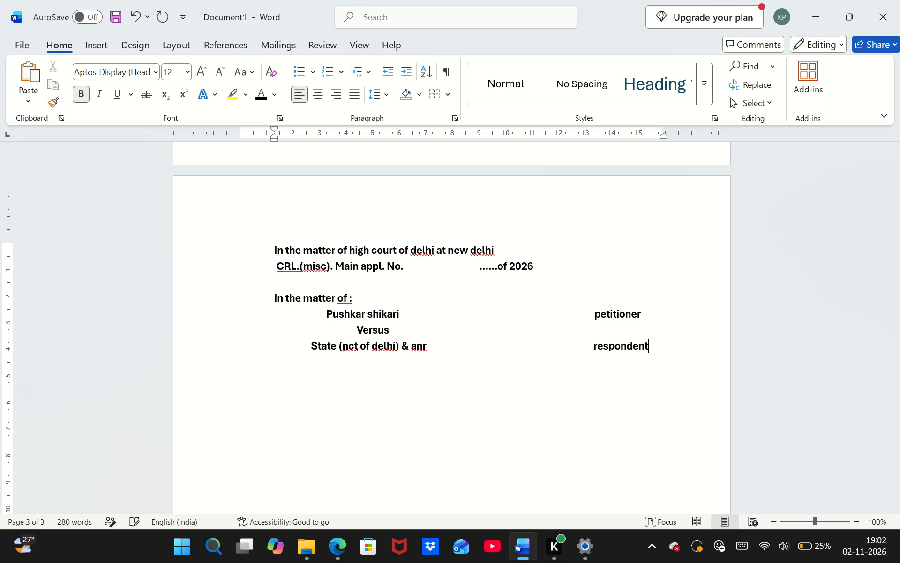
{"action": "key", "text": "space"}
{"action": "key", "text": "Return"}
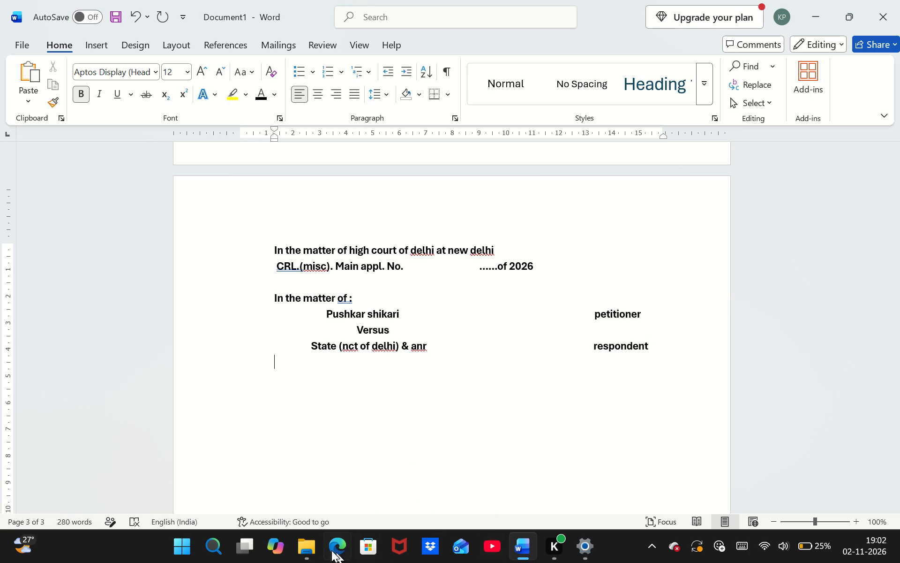
Check the respondent label against the petition PDF in Edge and change it in Word to the plural "respondents".
{"action": "left_click", "coordinate": [336, 550]}
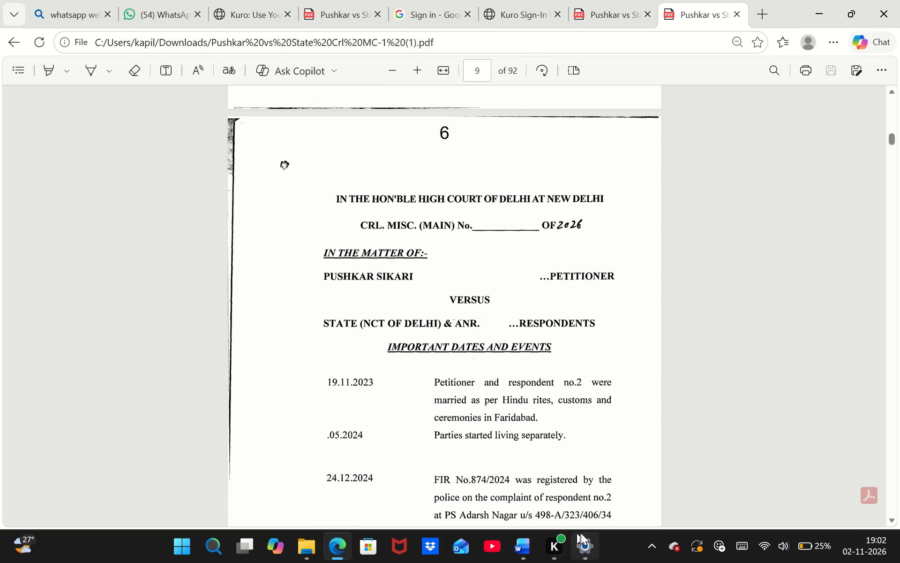
{"action": "left_click", "coordinate": [520, 541]}
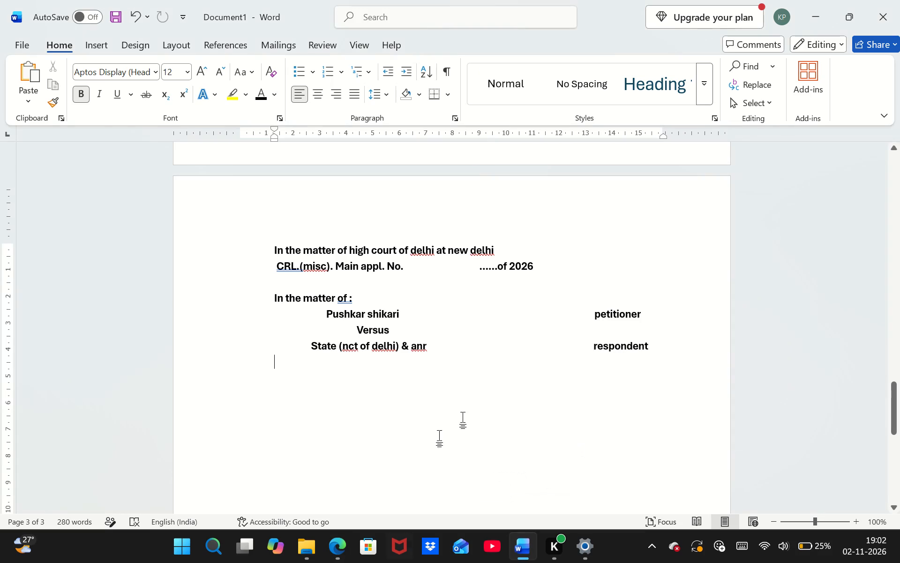
{"action": "left_click", "coordinate": [643, 354]}
{"action": "left_click", "coordinate": [660, 342]}
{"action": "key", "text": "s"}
{"action": "key", "text": "BackSpace"}
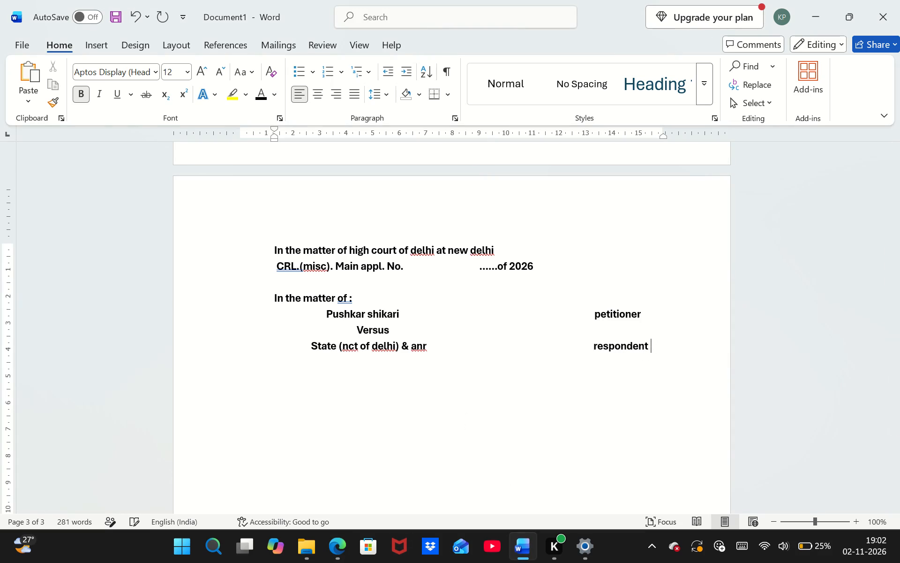
{"action": "key", "text": "BackSpace"}
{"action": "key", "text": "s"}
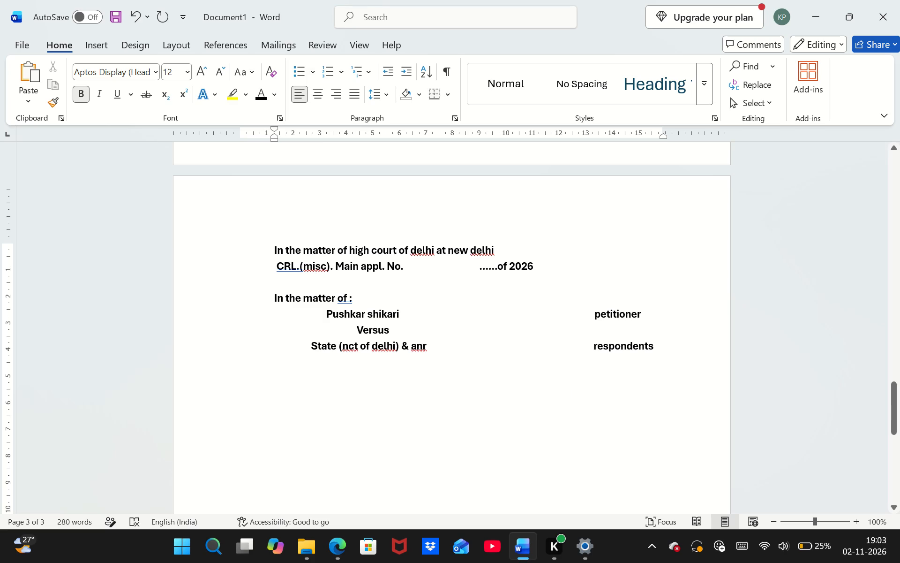
Add another empty line below the respondents line.
{"action": "left_click", "coordinate": [661, 356]}
{"action": "key", "text": "Return"}
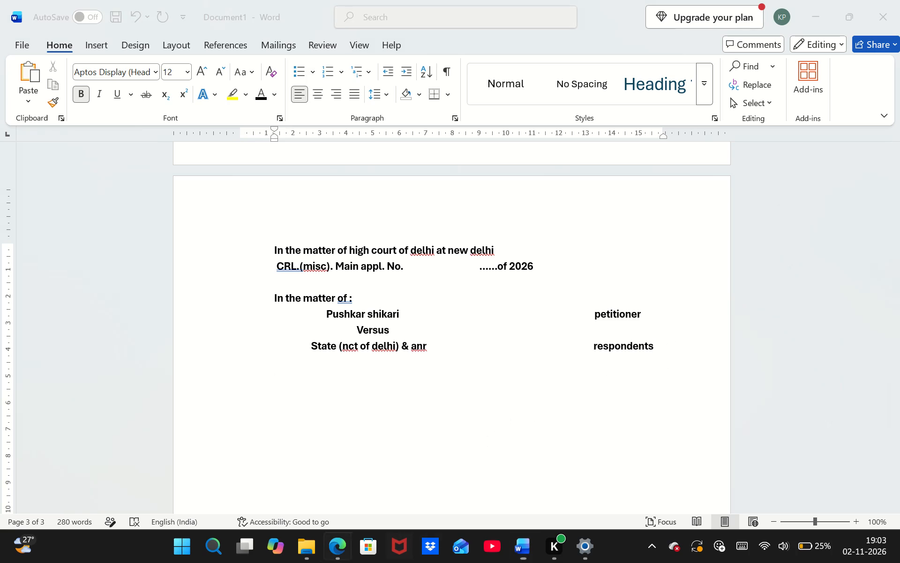
Check the heading below the party block in the petition PDF and add "Important dates and Events" in italics below the respondents line in Word.
{"action": "left_click", "coordinate": [334, 549]}
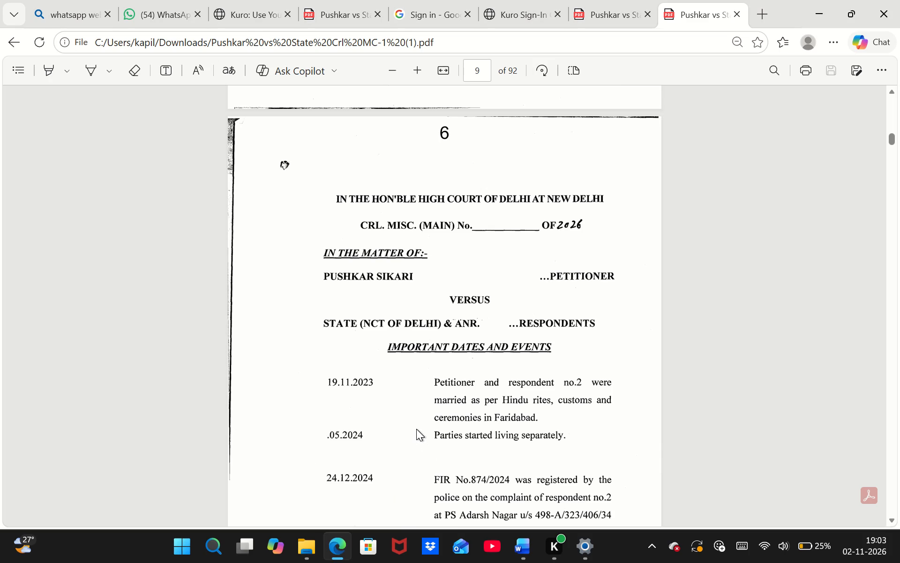
{"action": "scroll", "coordinate": [416, 429], "scroll_direction": "down", "scroll_amount": 1}
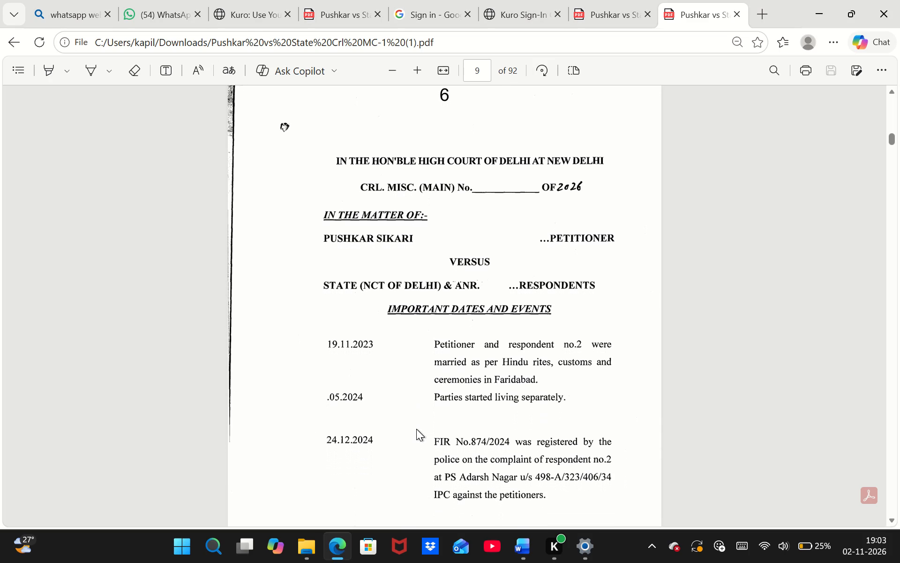
{"action": "scroll", "coordinate": [416, 429], "scroll_direction": "down", "scroll_amount": 1}
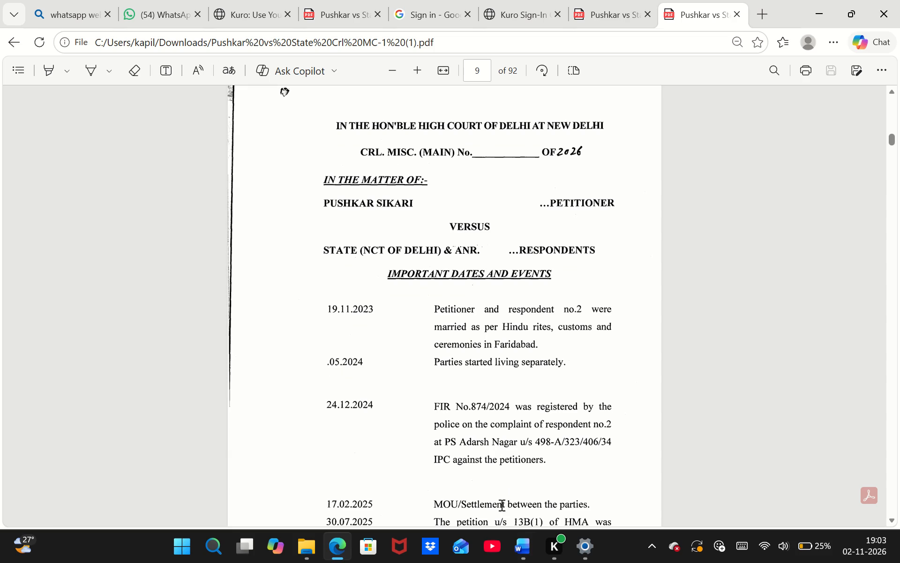
{"action": "left_click", "coordinate": [523, 540]}
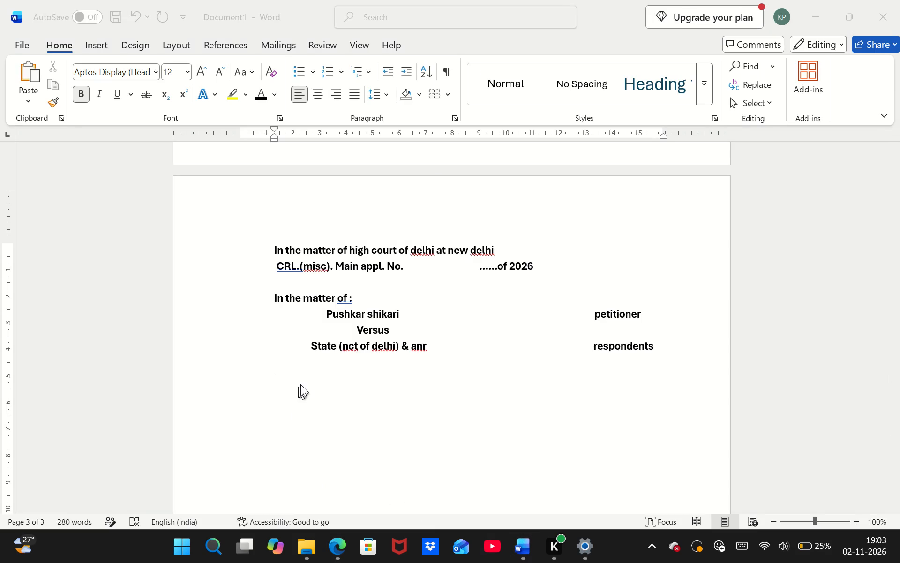
{"action": "left_click", "coordinate": [100, 91]}
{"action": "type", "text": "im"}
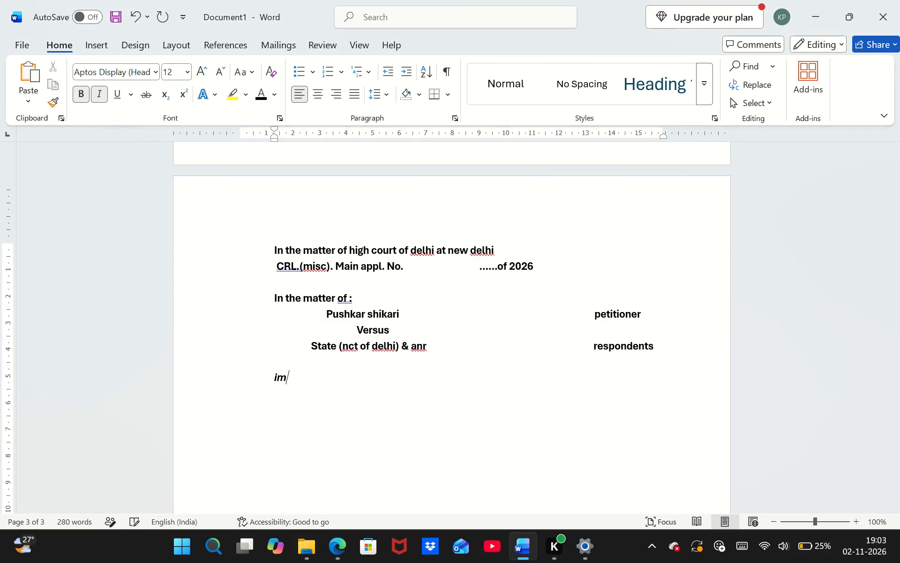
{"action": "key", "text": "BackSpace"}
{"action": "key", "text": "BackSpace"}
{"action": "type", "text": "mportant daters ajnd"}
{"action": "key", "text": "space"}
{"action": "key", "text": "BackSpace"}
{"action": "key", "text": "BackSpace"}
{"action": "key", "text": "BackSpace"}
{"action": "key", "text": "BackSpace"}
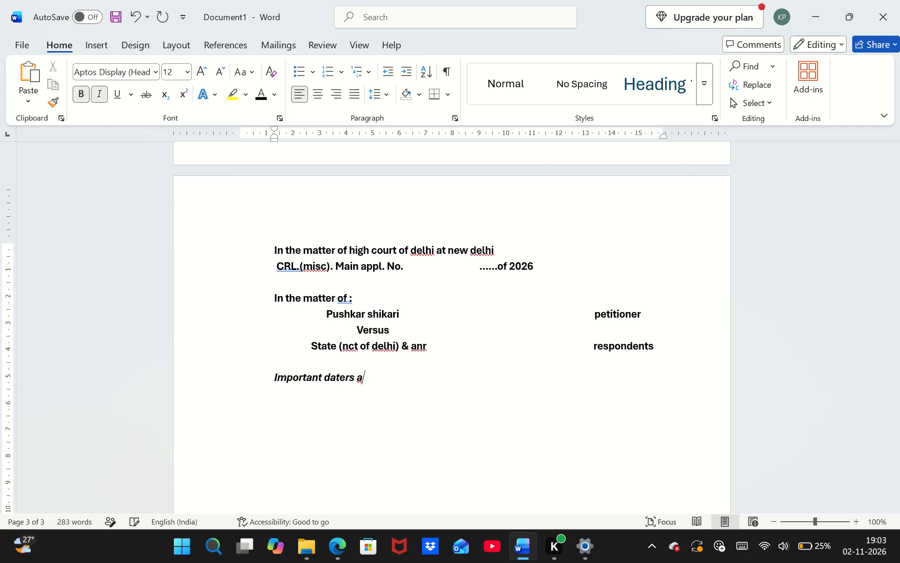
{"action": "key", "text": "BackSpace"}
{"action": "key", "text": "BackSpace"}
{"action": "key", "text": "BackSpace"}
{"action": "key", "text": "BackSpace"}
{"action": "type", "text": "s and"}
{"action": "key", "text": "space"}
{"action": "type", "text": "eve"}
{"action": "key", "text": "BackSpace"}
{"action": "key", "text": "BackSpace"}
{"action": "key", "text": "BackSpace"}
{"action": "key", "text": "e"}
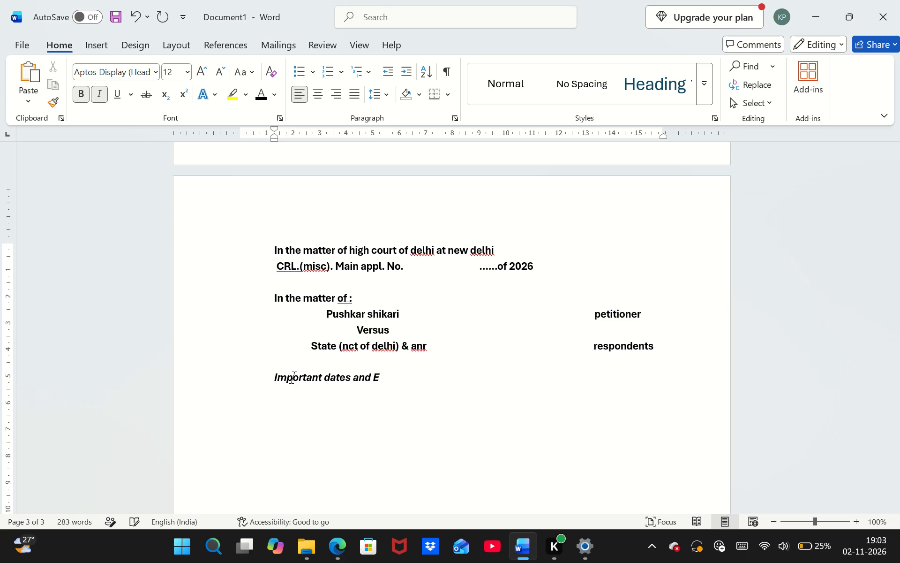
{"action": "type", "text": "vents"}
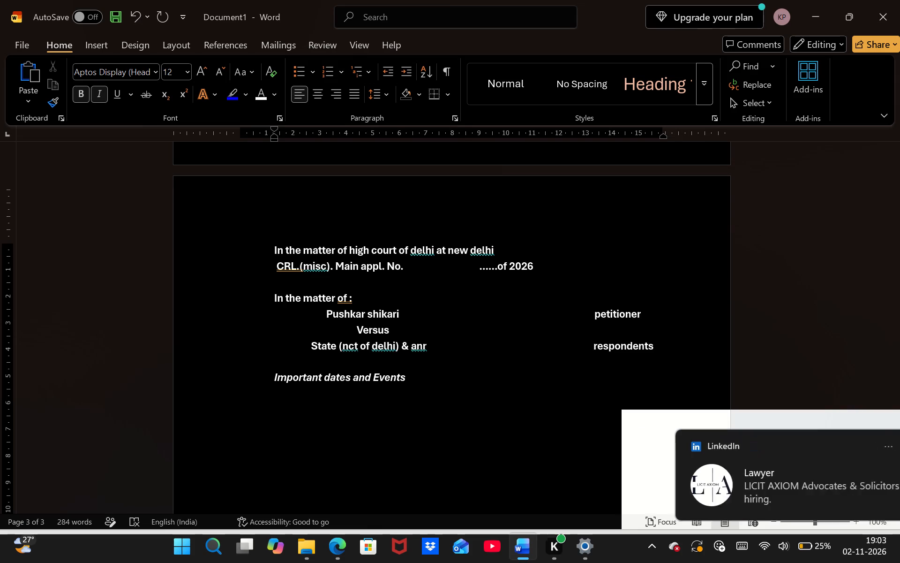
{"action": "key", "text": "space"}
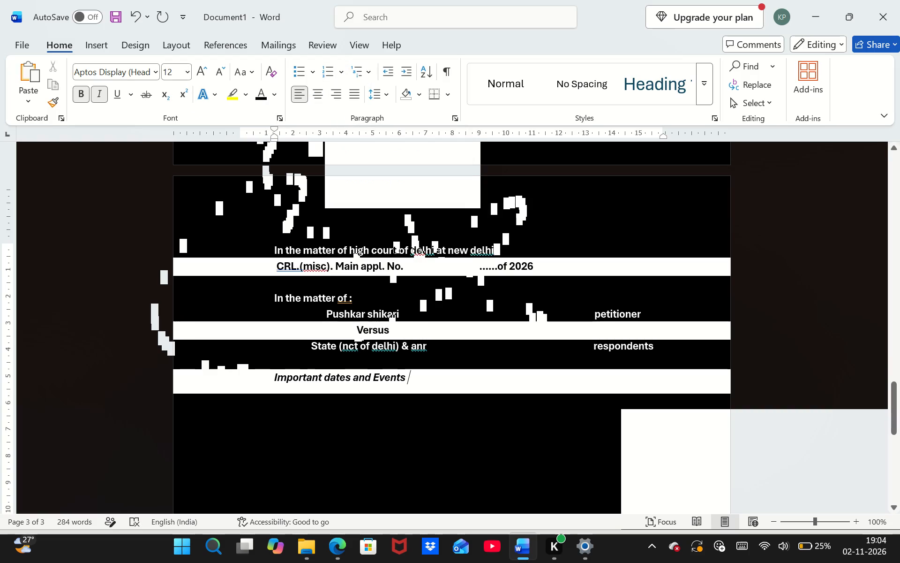
{"action": "left_click", "coordinate": [426, 370]}
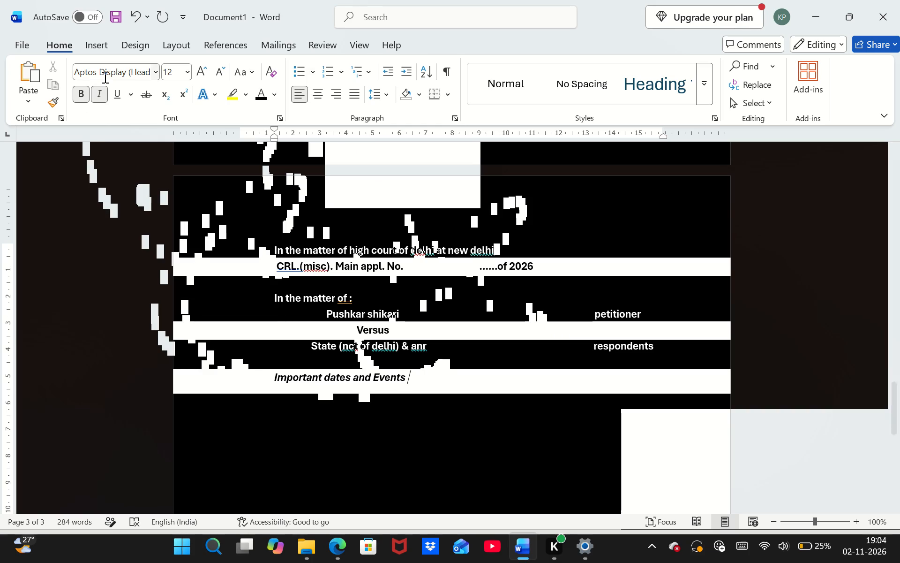
{"action": "left_click", "coordinate": [80, 93]}
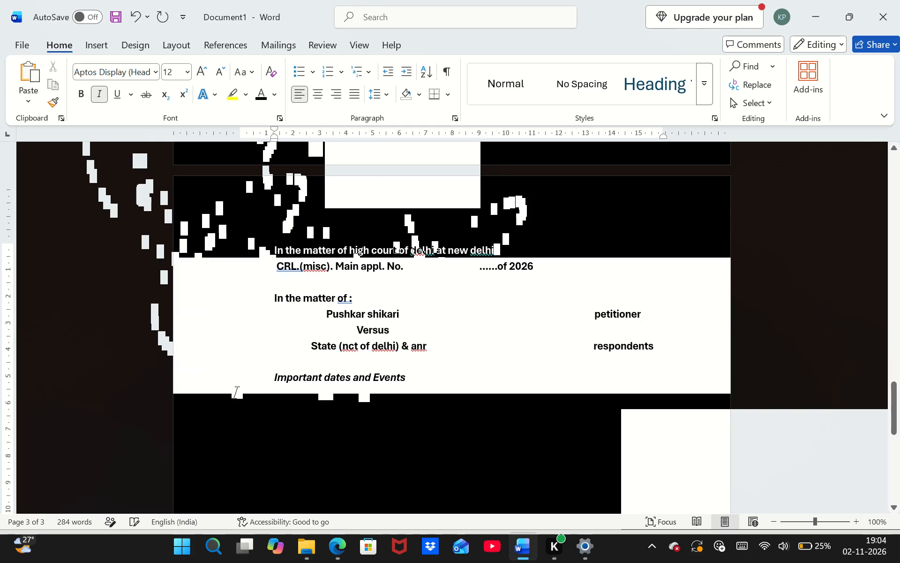
Indent the "Important dates and Events" heading with spaces until it starts level with the State line.
{"action": "left_click", "coordinate": [269, 378]}
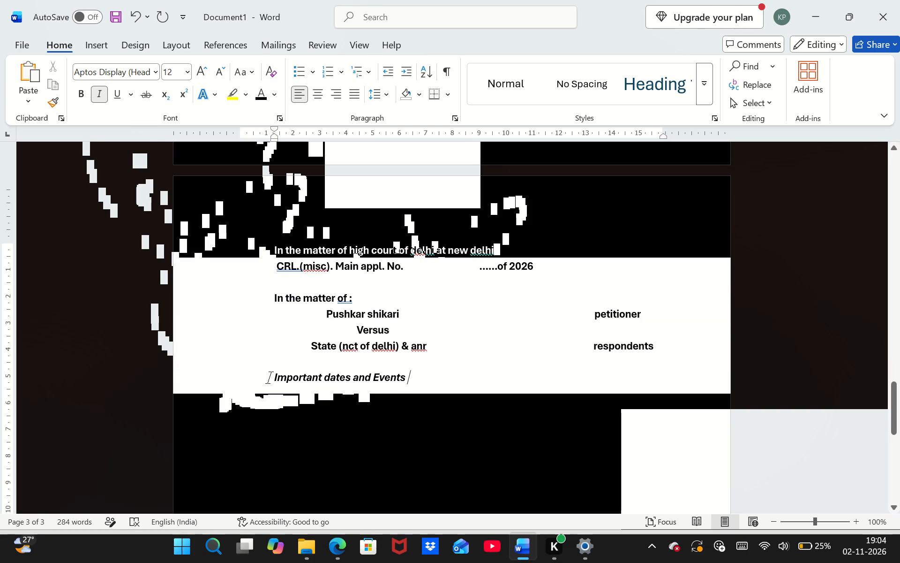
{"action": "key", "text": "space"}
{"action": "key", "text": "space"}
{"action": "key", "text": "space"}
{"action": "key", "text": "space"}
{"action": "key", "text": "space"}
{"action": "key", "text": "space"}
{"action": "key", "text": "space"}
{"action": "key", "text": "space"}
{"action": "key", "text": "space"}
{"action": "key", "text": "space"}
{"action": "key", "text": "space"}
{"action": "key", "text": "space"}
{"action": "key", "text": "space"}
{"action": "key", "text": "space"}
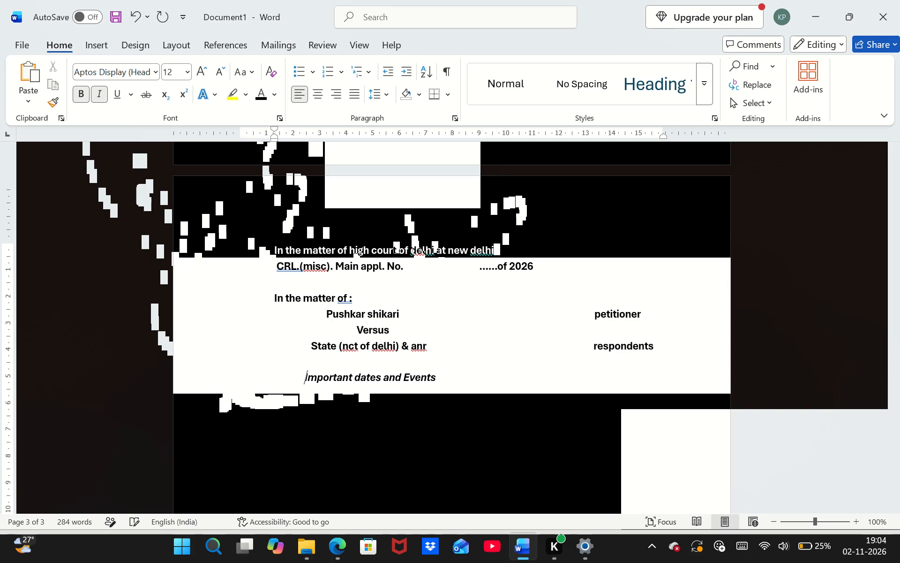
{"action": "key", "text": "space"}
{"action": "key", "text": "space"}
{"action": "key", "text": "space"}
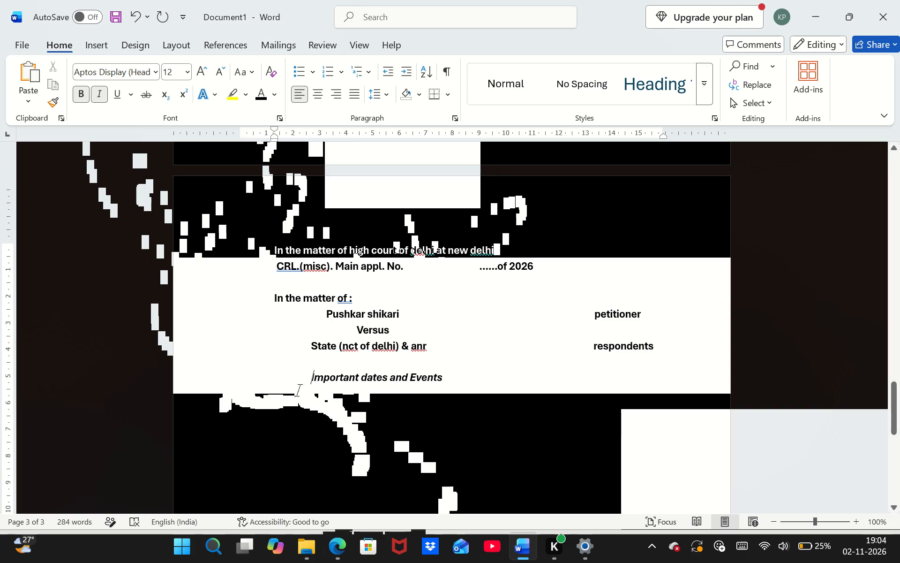
Remove bold from the "Important dates and Events" heading and increase its font size to 14.
{"action": "left_click_drag", "start_coordinate": [307, 374], "coordinate": [471, 387]}
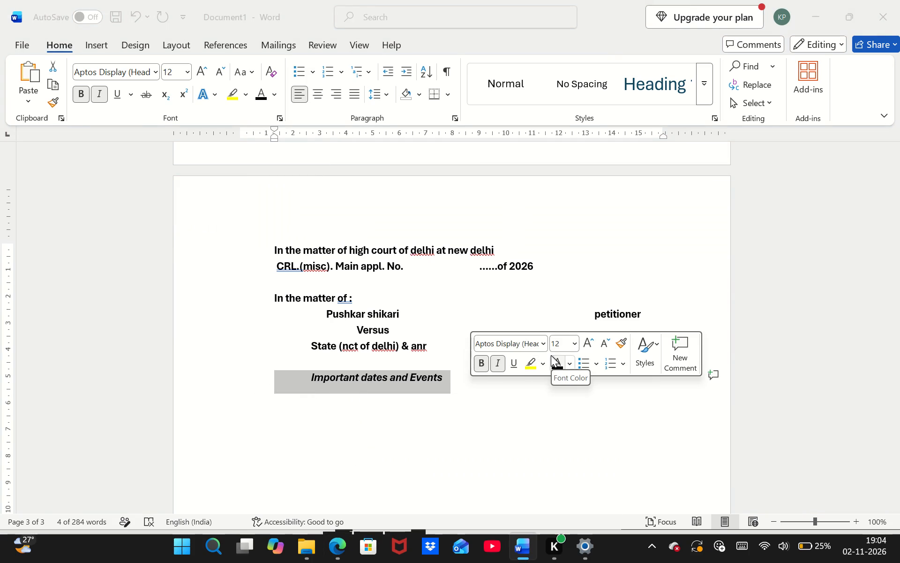
{"action": "left_click", "coordinate": [482, 365]}
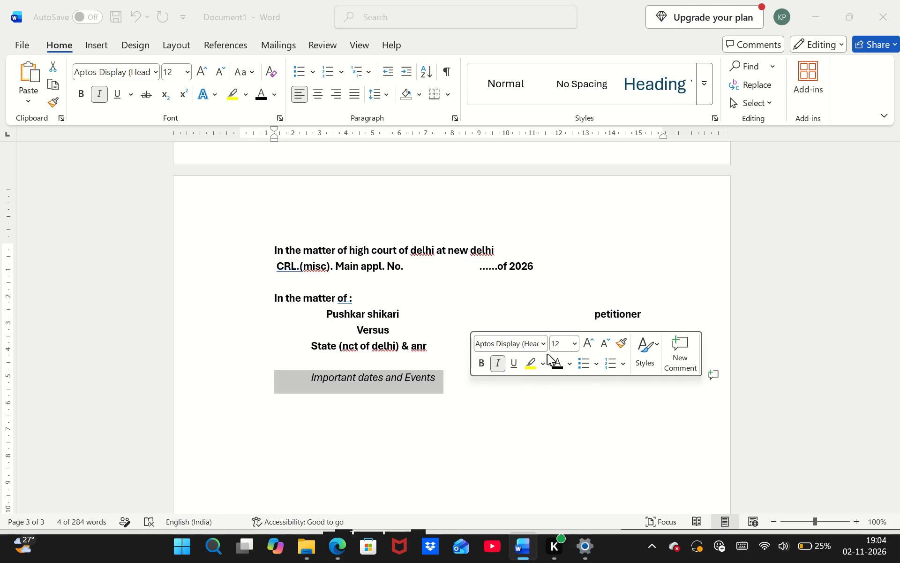
{"action": "left_click", "coordinate": [594, 340]}
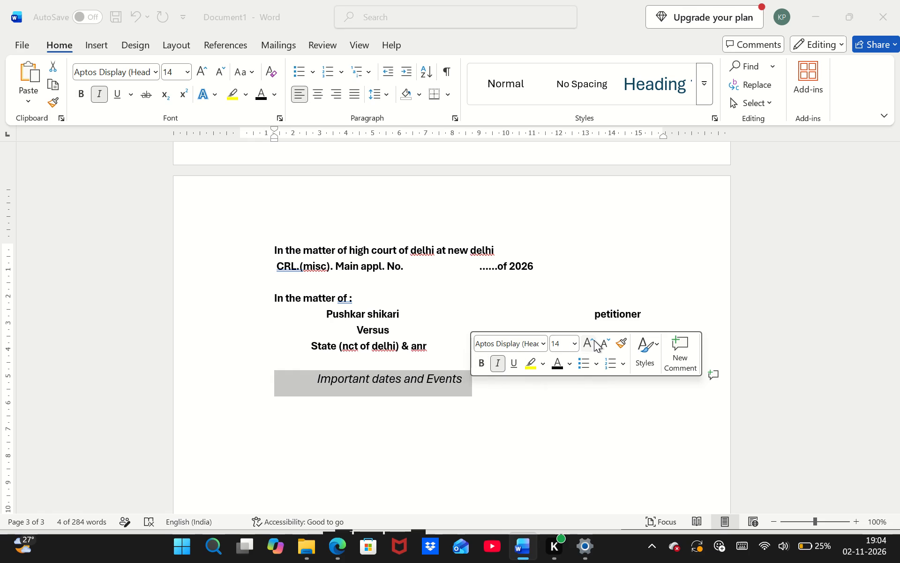
{"action": "left_click", "coordinate": [424, 436]}
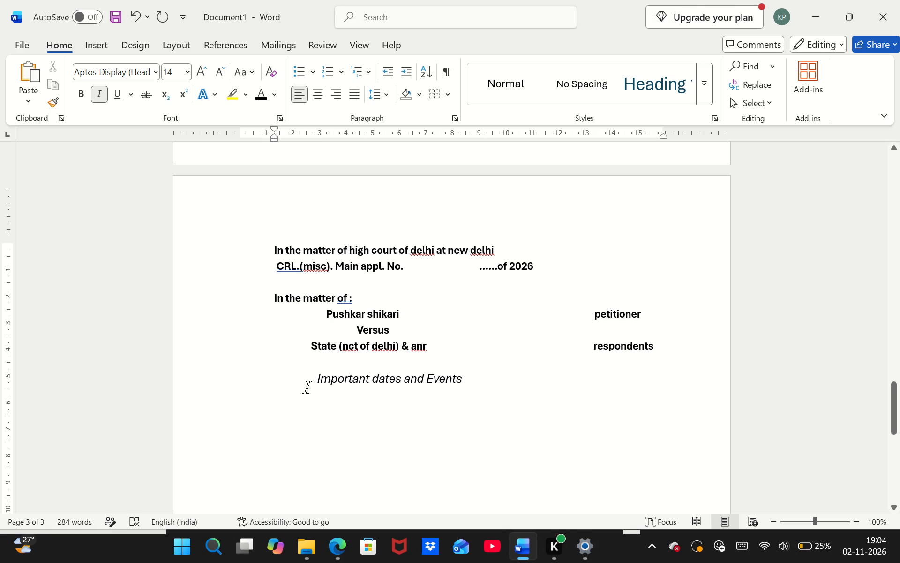
Indent the heading further with spaces so it starts roughly beneath the petitioner's name, and start a new line below it.
{"action": "left_click", "coordinate": [311, 379]}
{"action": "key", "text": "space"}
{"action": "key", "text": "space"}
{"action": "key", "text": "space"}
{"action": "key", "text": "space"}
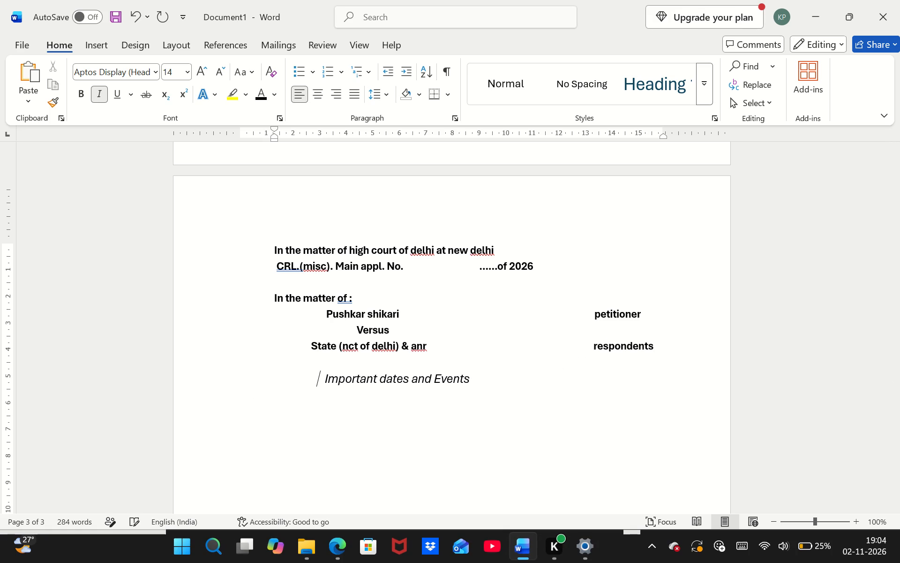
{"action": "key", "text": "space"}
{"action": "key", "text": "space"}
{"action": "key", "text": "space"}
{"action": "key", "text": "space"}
{"action": "left_click", "coordinate": [503, 376]}
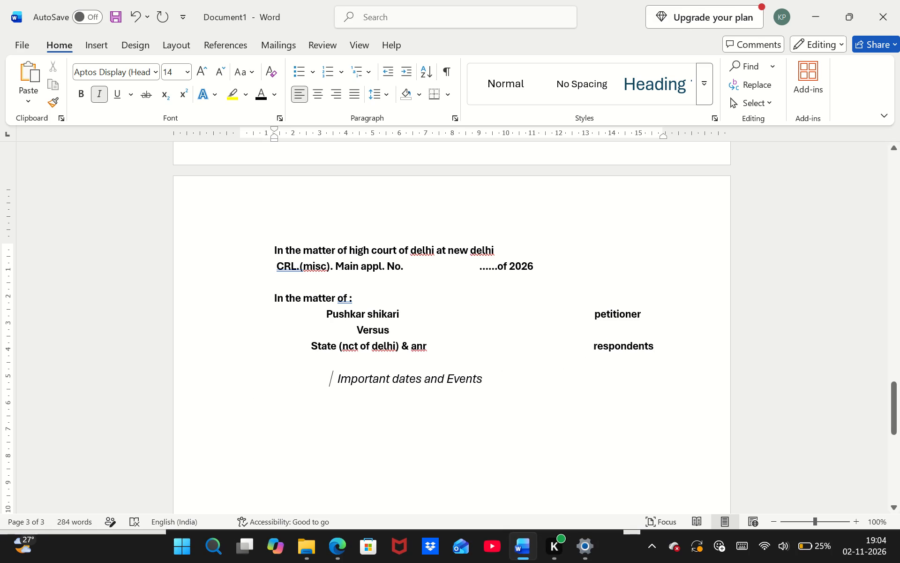
{"action": "key", "text": "Return"}
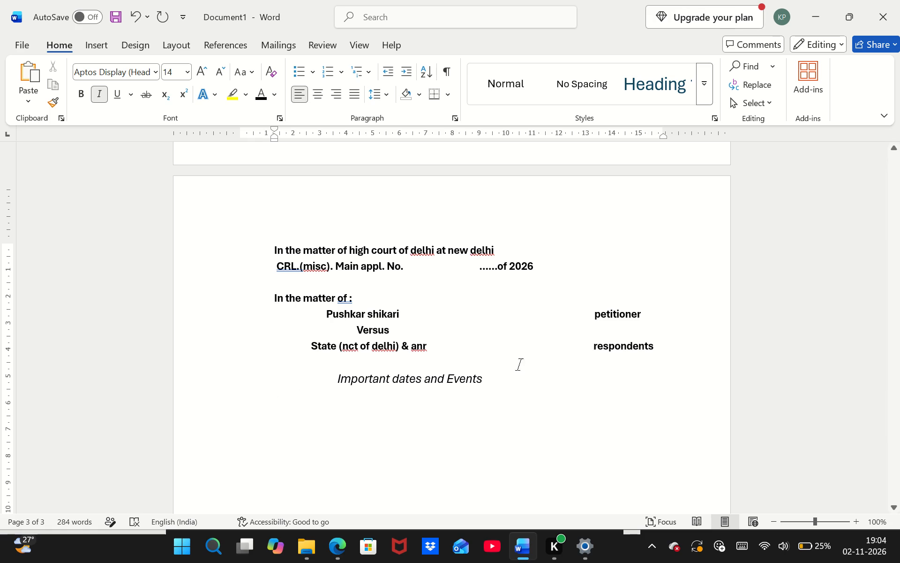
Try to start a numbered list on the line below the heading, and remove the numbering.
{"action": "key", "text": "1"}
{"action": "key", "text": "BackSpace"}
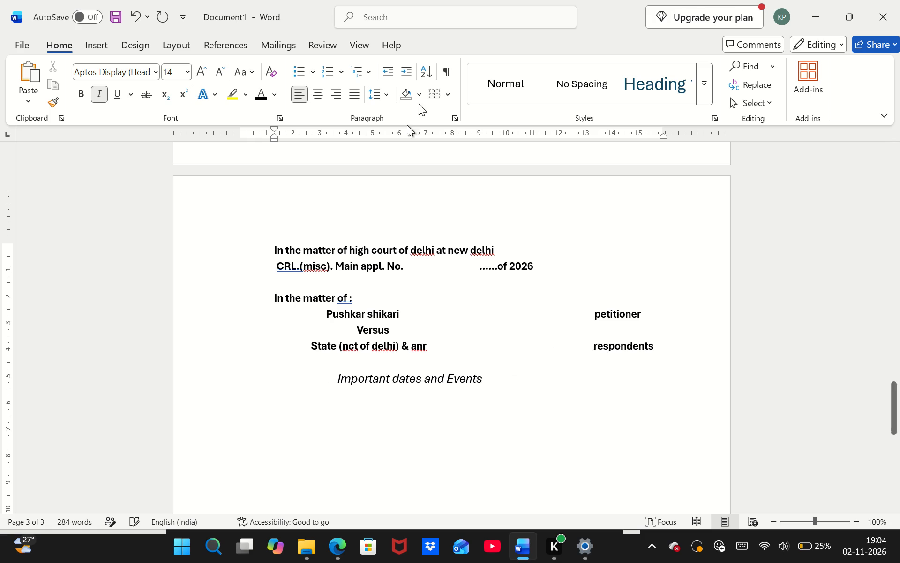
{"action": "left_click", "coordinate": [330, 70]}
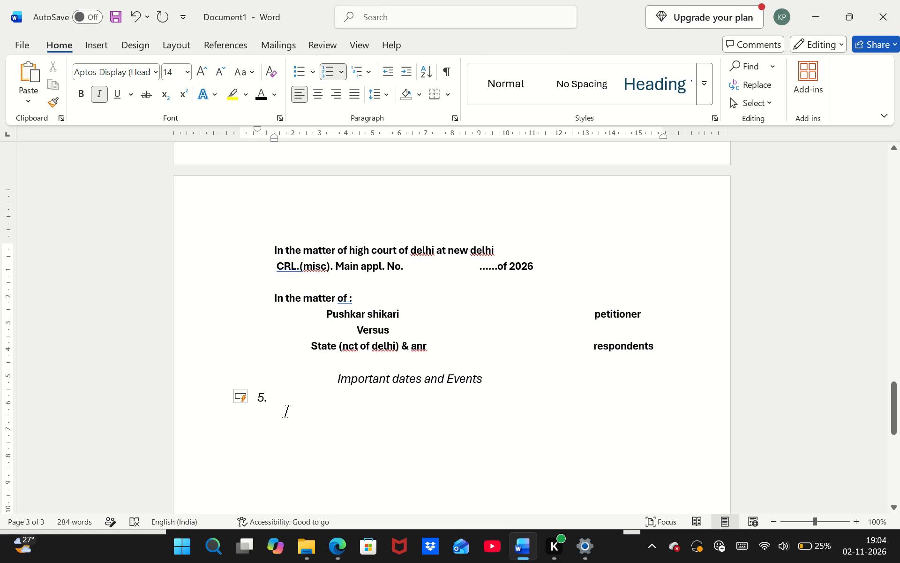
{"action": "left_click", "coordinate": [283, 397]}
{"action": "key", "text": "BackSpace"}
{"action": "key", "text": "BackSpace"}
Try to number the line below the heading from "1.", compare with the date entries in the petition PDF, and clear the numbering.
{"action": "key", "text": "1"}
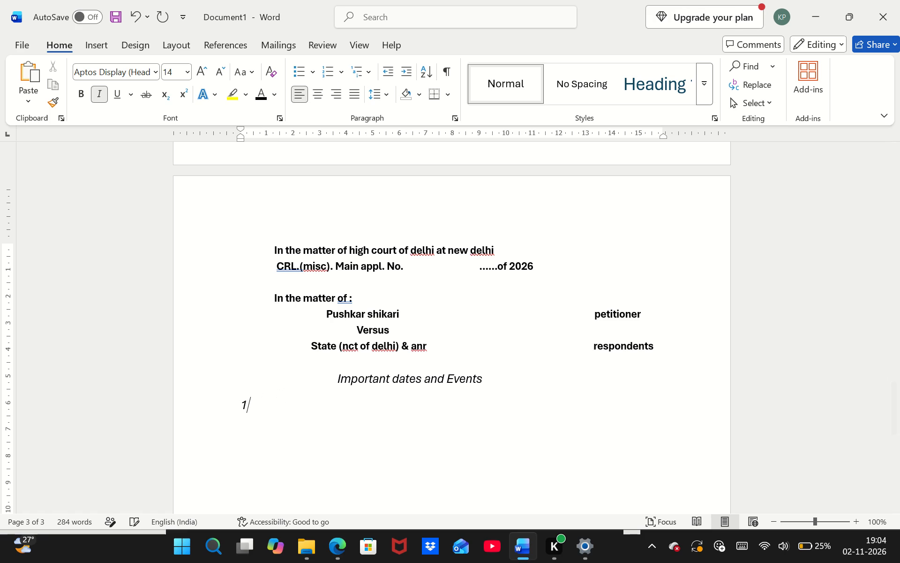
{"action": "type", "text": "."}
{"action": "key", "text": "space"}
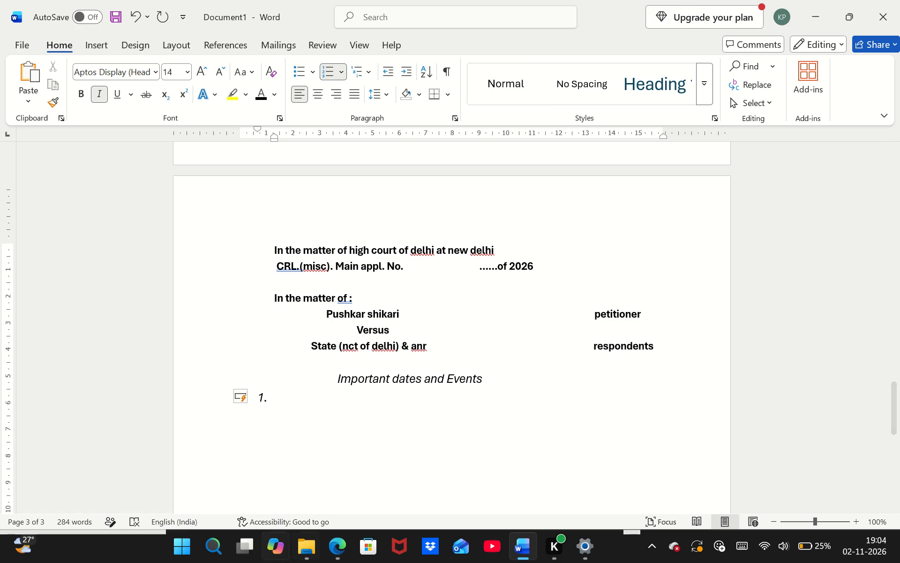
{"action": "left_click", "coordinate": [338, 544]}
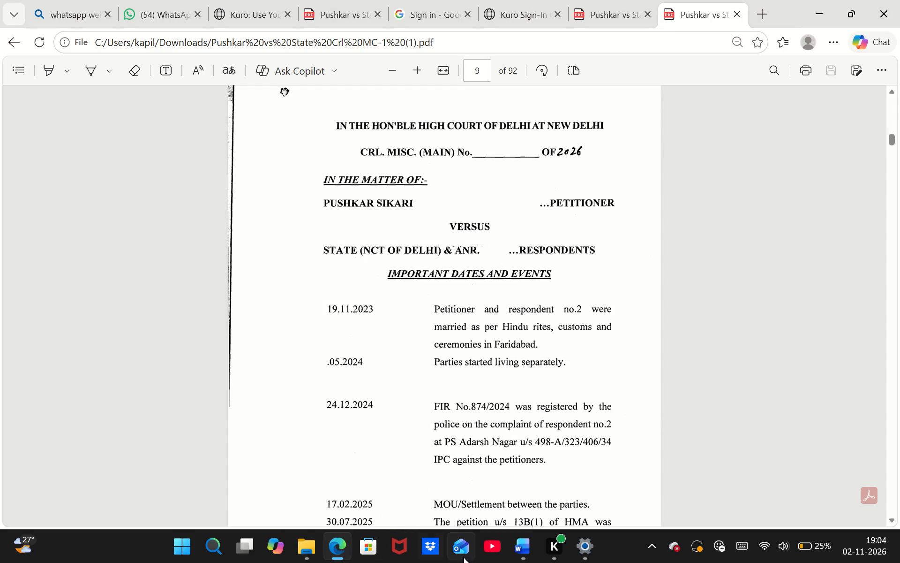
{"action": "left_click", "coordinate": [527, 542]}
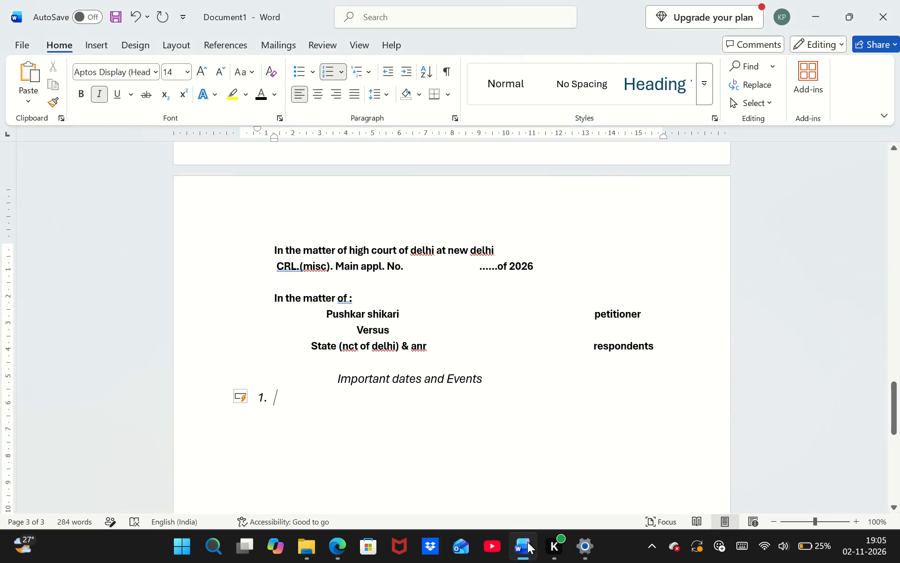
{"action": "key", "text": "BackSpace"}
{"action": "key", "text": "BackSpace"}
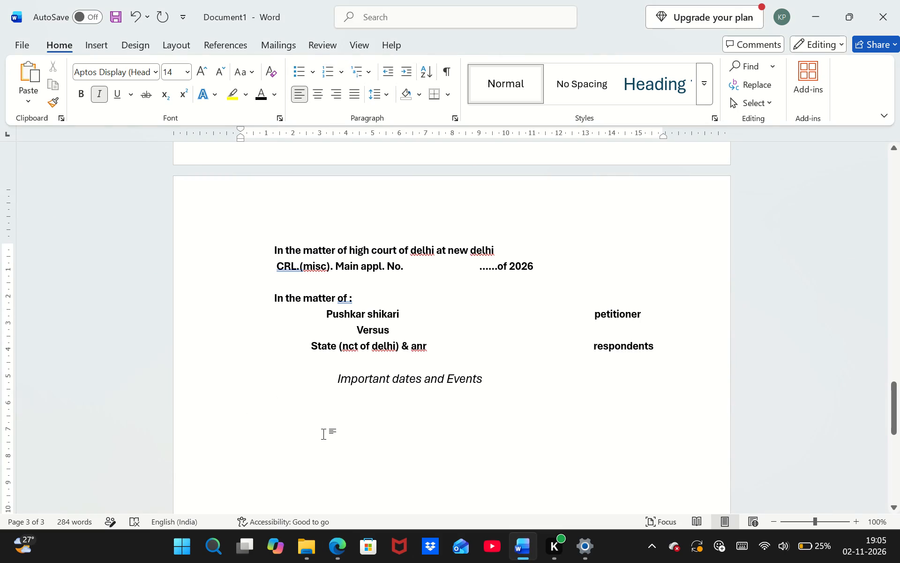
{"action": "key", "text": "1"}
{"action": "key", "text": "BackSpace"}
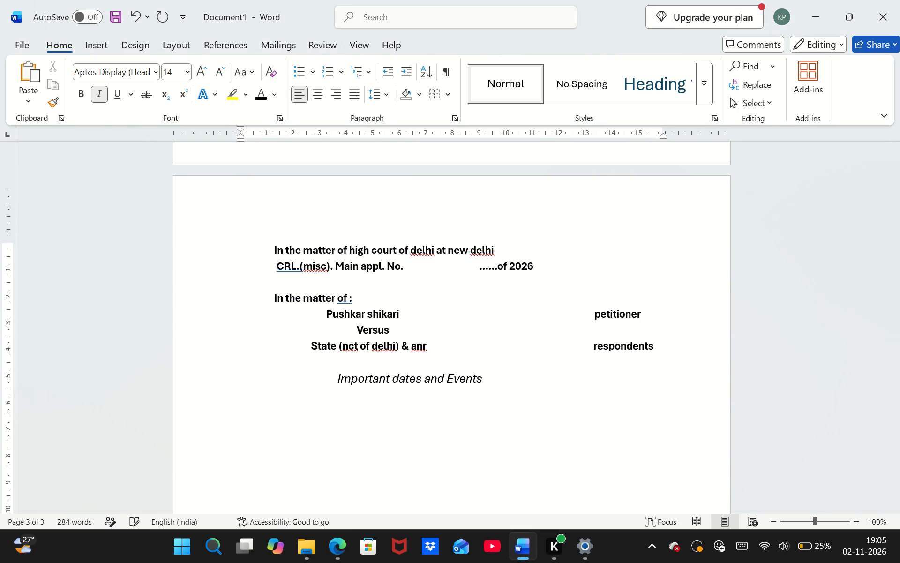
Reduce the font size to 12 for the empty line below the "Important dates and Events" heading.
{"action": "double_click", "coordinate": [218, 69]}
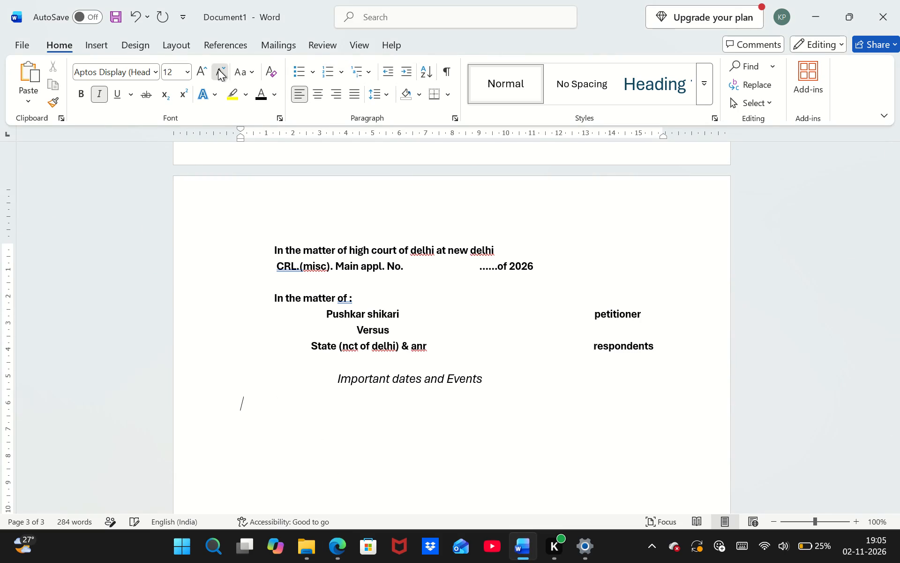
Enter the date 19.11.2026 at font size 12 on the line below the "Important dates and Events" heading.
{"action": "left_click", "coordinate": [218, 69]}
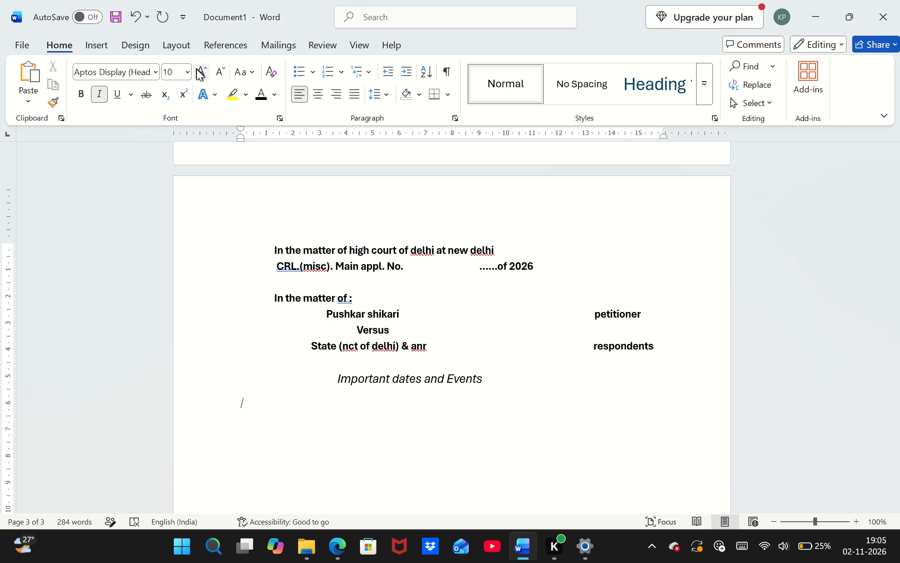
{"action": "double_click", "coordinate": [198, 73]}
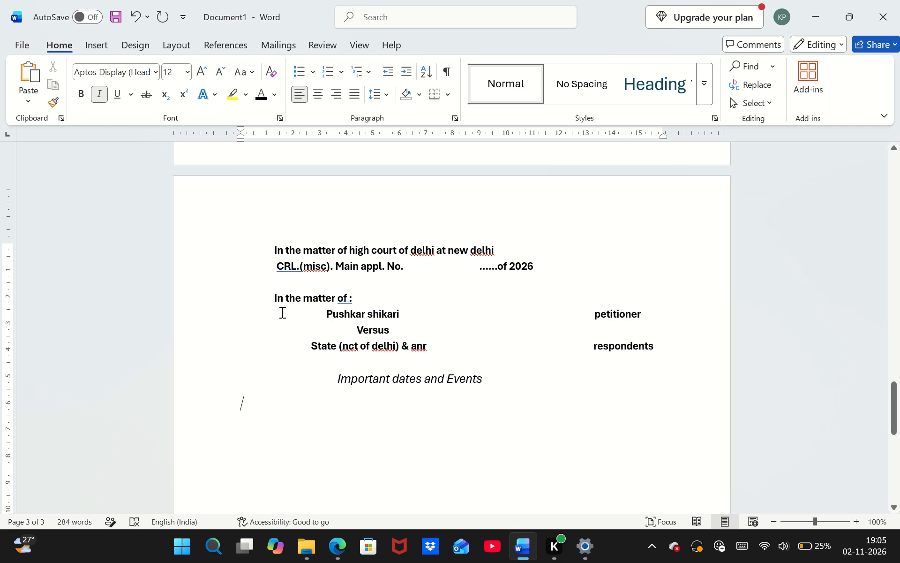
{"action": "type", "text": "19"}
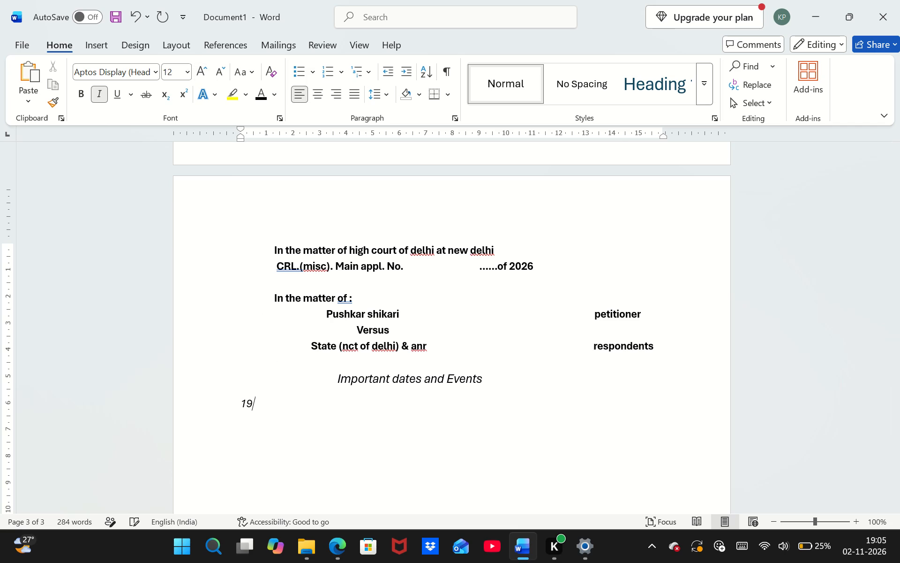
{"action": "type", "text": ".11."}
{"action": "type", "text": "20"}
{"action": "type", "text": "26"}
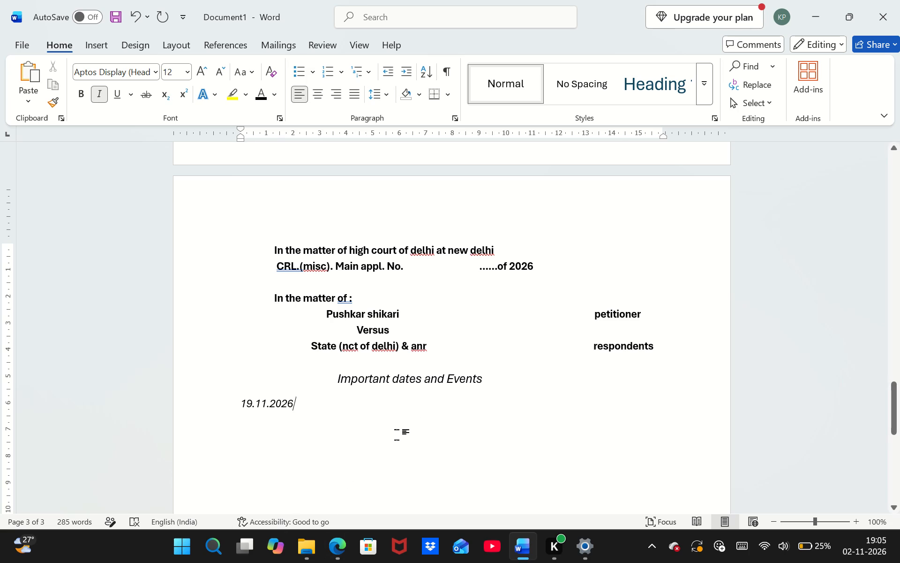
Add a wide gap of spaces after the date 19.11.2026, reaching roughly beneath the end of the heading.
{"action": "left_click", "coordinate": [397, 434]}
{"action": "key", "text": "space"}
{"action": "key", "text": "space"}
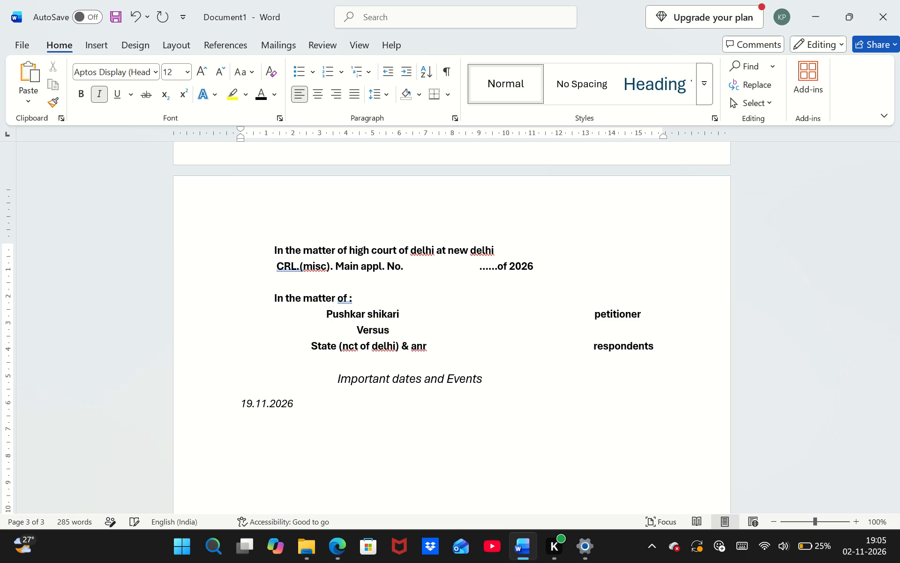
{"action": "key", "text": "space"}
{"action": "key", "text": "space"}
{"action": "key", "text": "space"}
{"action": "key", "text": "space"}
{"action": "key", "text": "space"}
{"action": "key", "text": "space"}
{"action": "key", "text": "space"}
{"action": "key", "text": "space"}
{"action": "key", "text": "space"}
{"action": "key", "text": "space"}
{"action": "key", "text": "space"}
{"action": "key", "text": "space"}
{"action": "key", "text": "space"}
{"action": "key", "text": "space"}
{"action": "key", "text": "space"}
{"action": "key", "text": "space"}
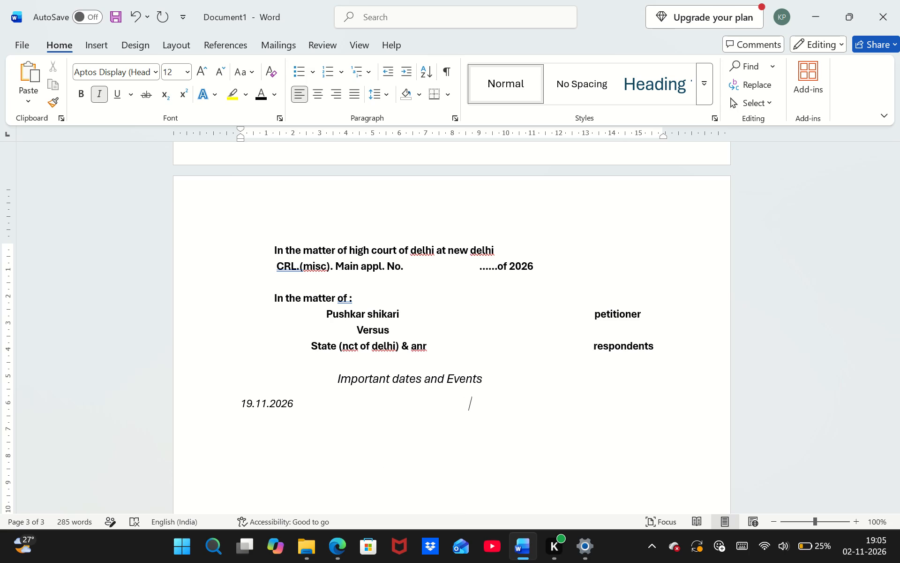
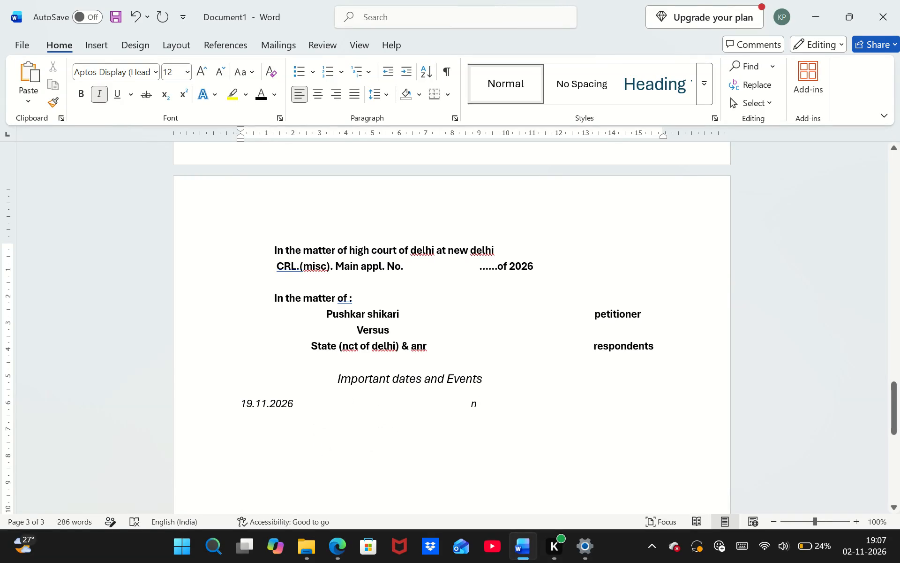
Delete the stray letter n at the end of the gap after 19.11.2026 and extend the gap by one space.
{"action": "key", "text": "BackSpace"}
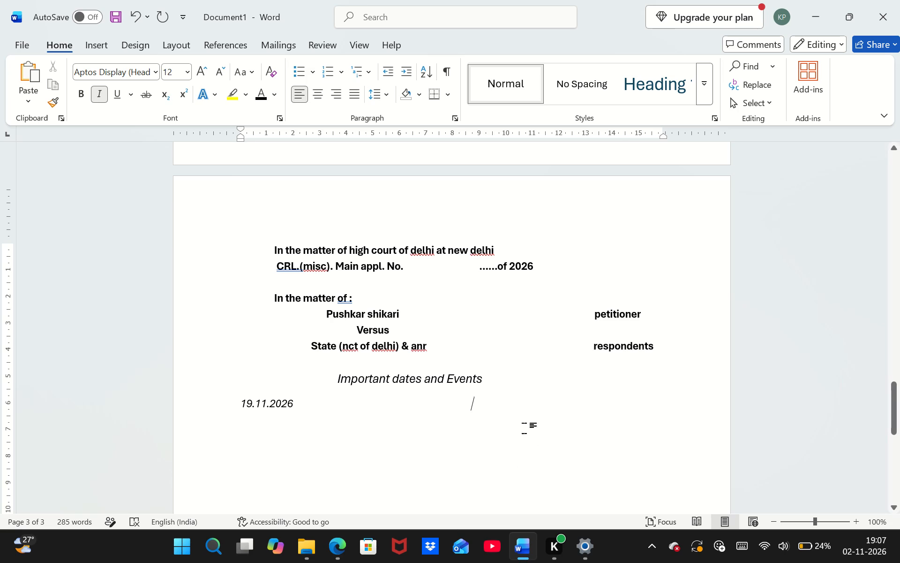
{"action": "left_click", "coordinate": [523, 427]}
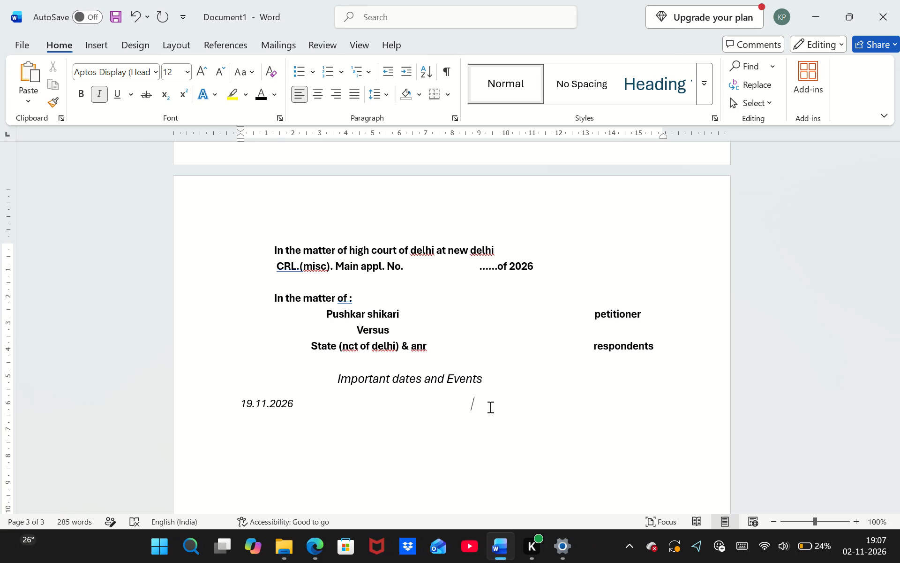
{"action": "left_click", "coordinate": [545, 388]}
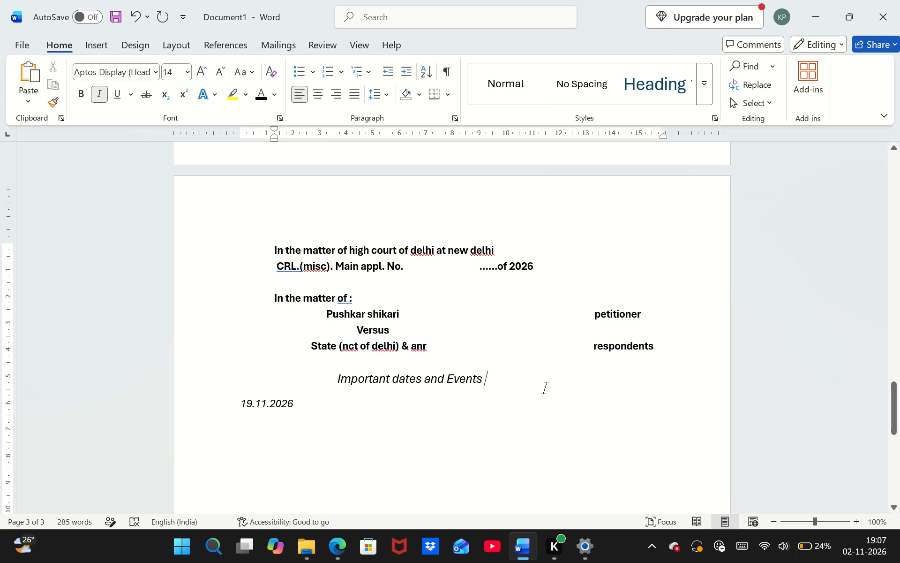
{"action": "left_click", "coordinate": [545, 388]}
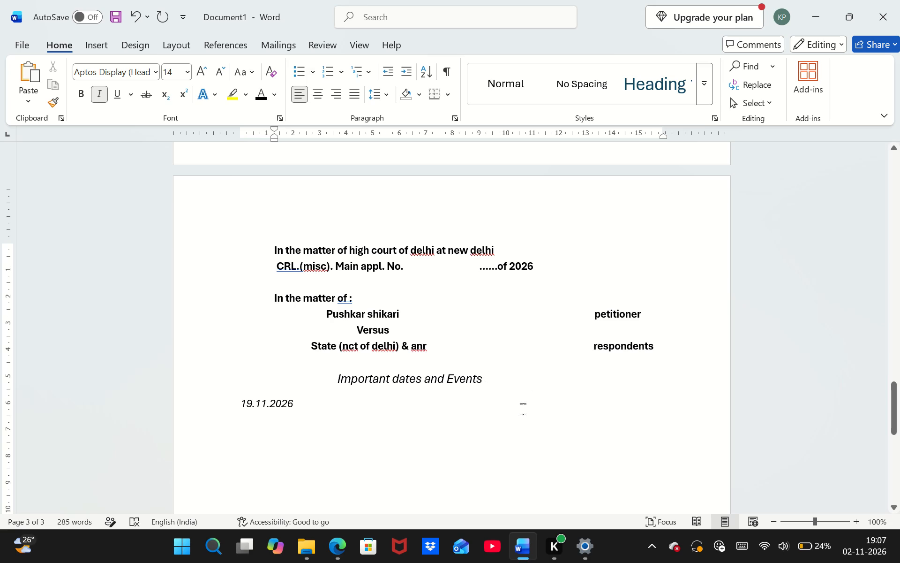
{"action": "left_click", "coordinate": [522, 409]}
{"action": "key", "text": "space"}
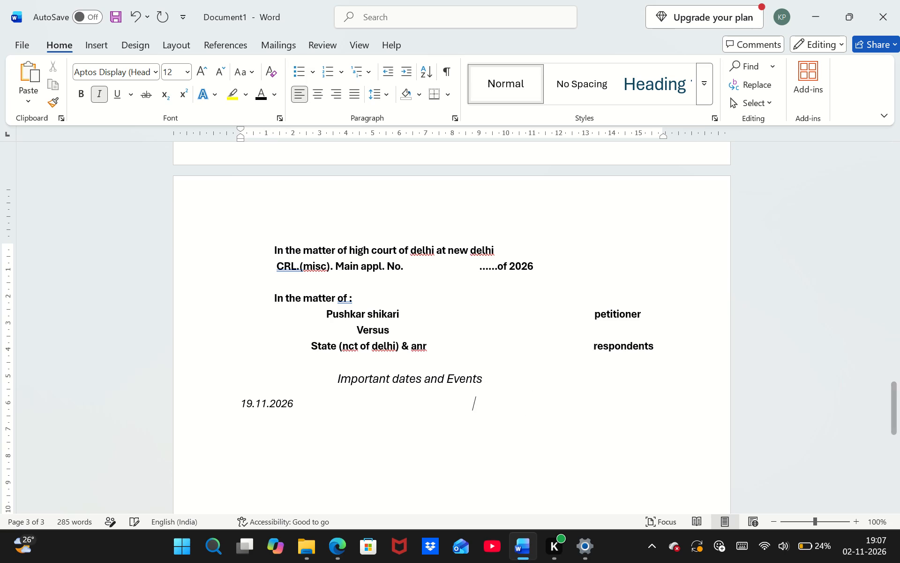
{"action": "left_click", "coordinate": [345, 547]}
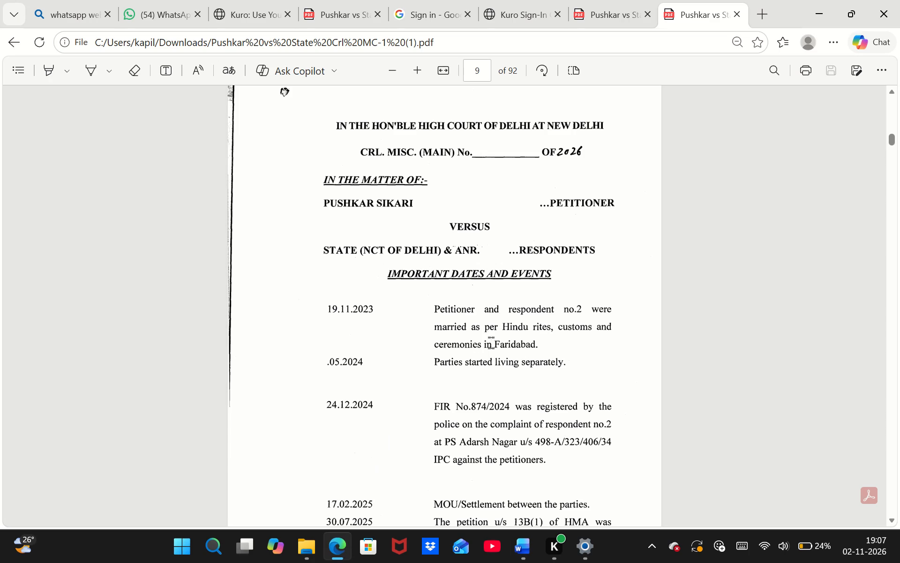
{"action": "left_click_drag", "start_coordinate": [434, 306], "coordinate": [525, 346]}
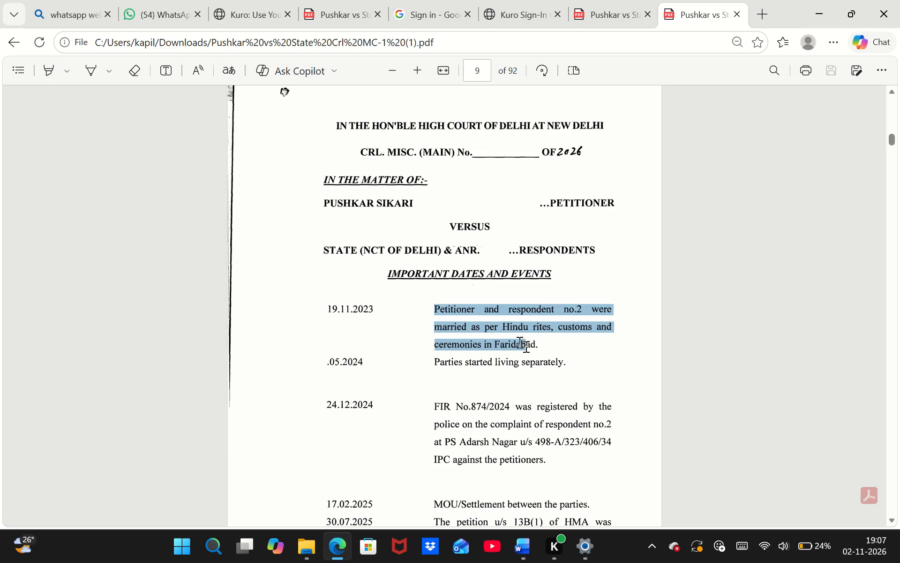
{"action": "left_click_drag", "start_coordinate": [525, 346], "coordinate": [546, 339]}
{"action": "left_click_drag", "start_coordinate": [546, 339], "coordinate": [601, 490]}
{"action": "key", "text": "ctrl+c"}
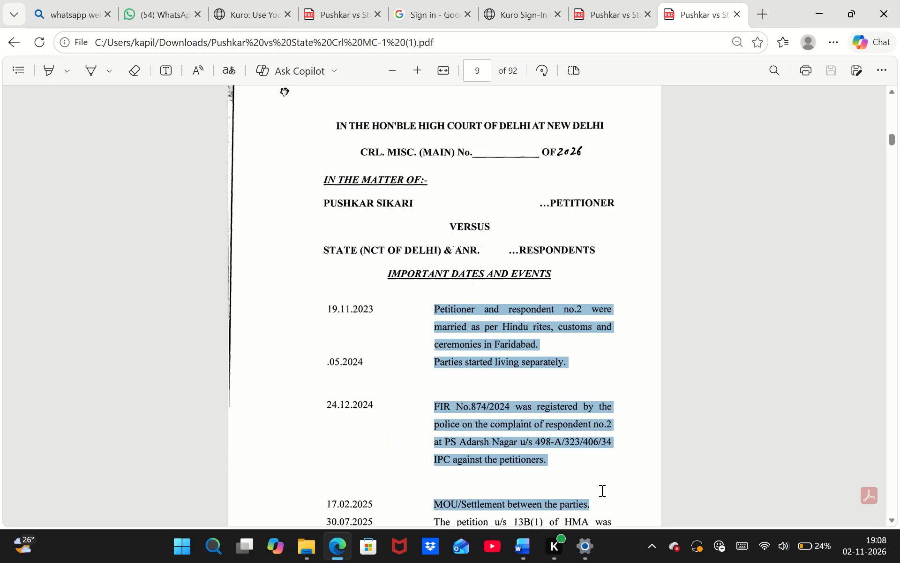
{"action": "left_click_drag", "start_coordinate": [601, 490], "coordinate": [524, 548]}
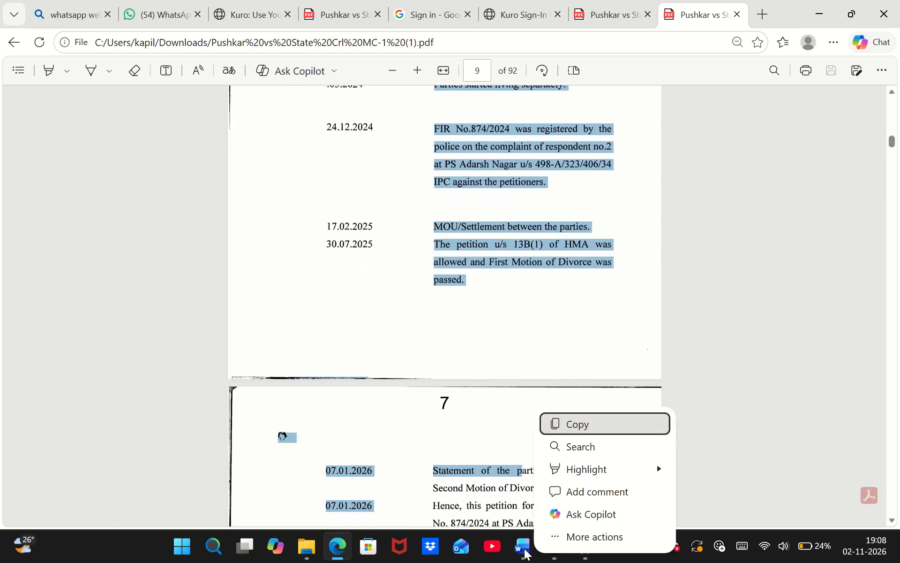
{"action": "left_click", "coordinate": [524, 548]}
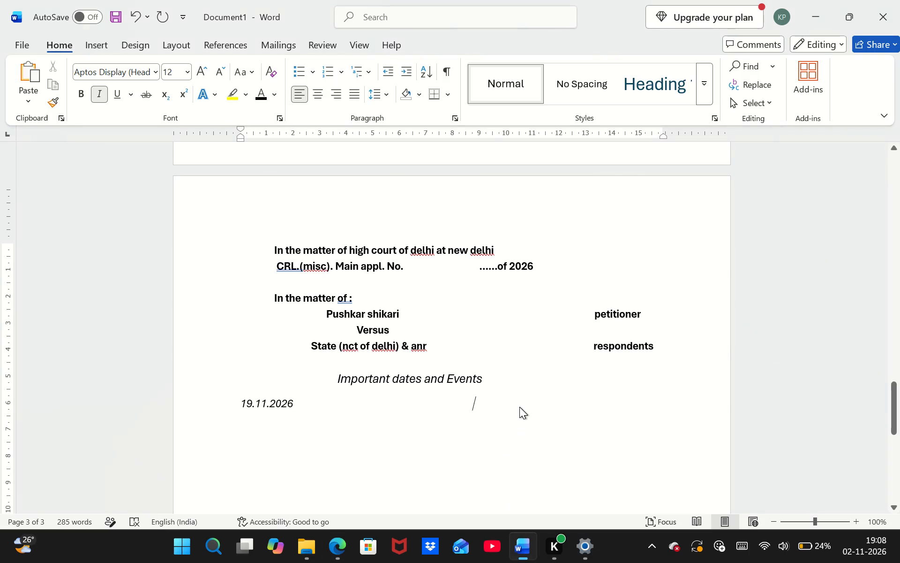
{"action": "key", "text": "ctrl+v"}
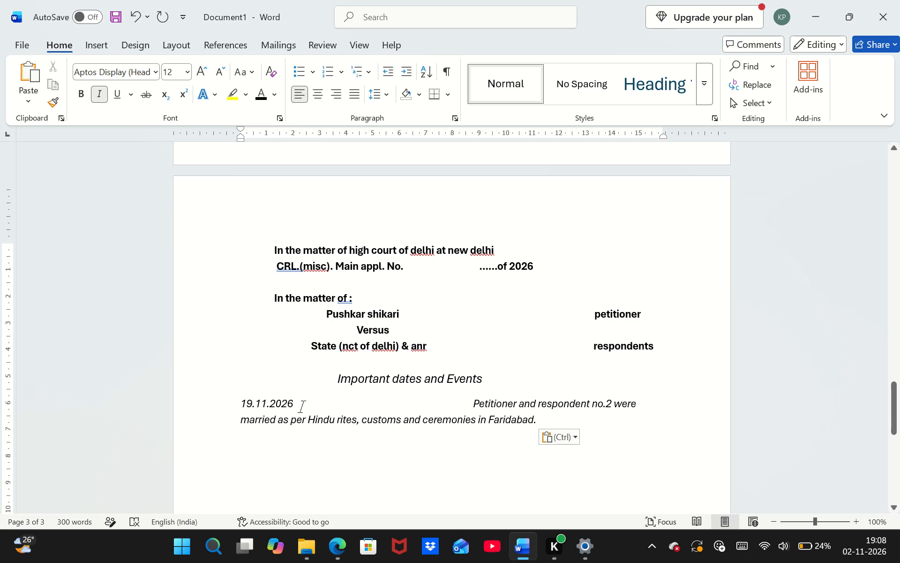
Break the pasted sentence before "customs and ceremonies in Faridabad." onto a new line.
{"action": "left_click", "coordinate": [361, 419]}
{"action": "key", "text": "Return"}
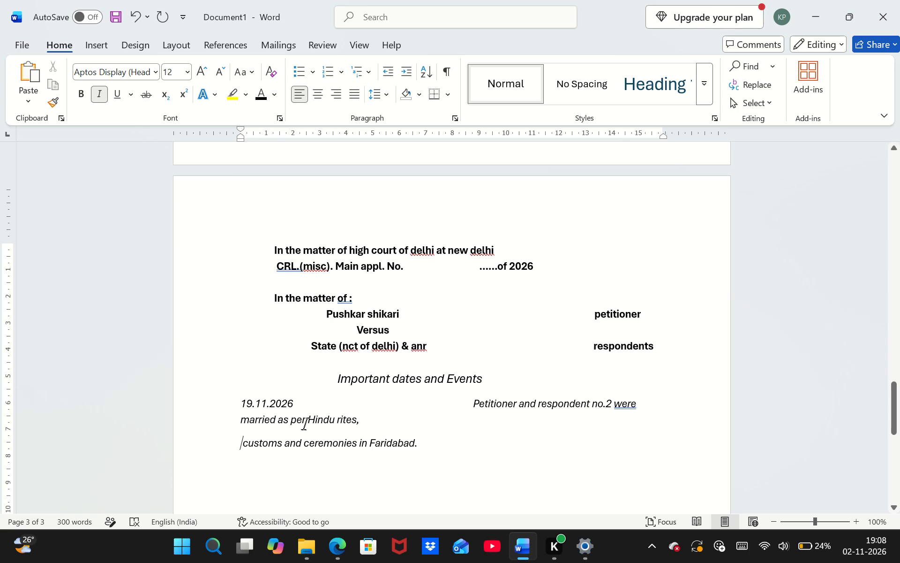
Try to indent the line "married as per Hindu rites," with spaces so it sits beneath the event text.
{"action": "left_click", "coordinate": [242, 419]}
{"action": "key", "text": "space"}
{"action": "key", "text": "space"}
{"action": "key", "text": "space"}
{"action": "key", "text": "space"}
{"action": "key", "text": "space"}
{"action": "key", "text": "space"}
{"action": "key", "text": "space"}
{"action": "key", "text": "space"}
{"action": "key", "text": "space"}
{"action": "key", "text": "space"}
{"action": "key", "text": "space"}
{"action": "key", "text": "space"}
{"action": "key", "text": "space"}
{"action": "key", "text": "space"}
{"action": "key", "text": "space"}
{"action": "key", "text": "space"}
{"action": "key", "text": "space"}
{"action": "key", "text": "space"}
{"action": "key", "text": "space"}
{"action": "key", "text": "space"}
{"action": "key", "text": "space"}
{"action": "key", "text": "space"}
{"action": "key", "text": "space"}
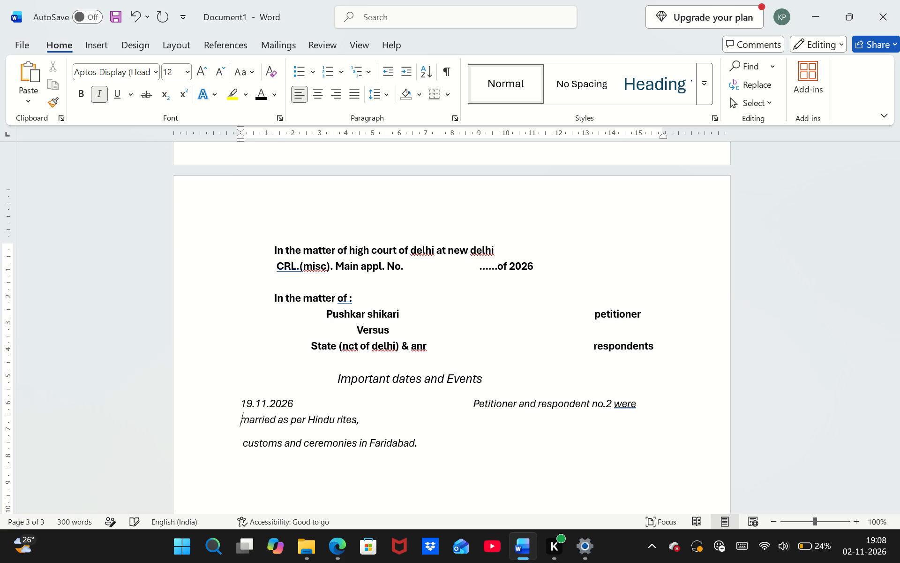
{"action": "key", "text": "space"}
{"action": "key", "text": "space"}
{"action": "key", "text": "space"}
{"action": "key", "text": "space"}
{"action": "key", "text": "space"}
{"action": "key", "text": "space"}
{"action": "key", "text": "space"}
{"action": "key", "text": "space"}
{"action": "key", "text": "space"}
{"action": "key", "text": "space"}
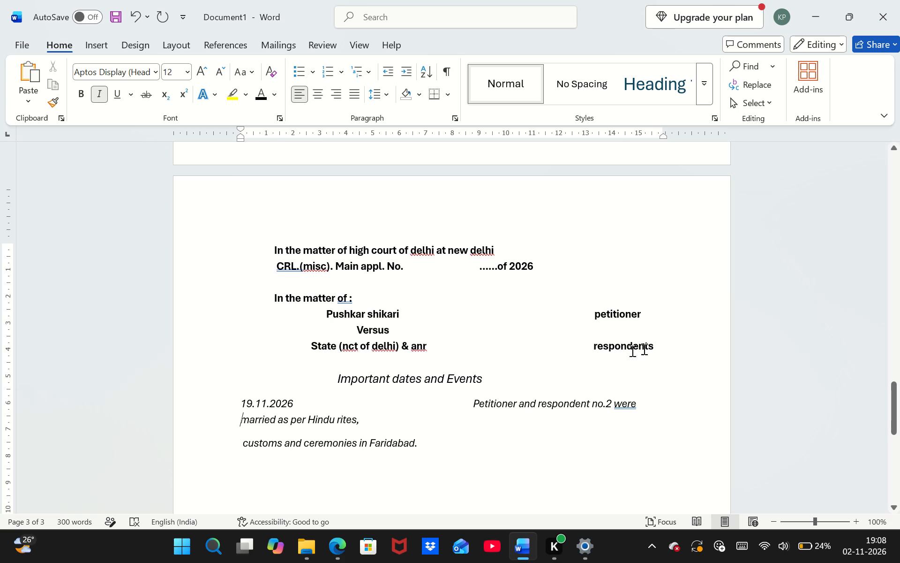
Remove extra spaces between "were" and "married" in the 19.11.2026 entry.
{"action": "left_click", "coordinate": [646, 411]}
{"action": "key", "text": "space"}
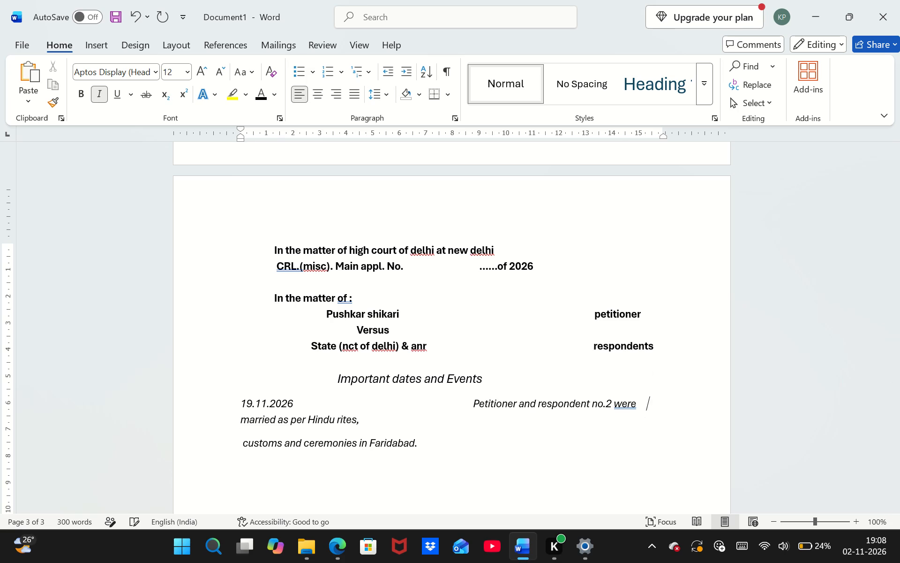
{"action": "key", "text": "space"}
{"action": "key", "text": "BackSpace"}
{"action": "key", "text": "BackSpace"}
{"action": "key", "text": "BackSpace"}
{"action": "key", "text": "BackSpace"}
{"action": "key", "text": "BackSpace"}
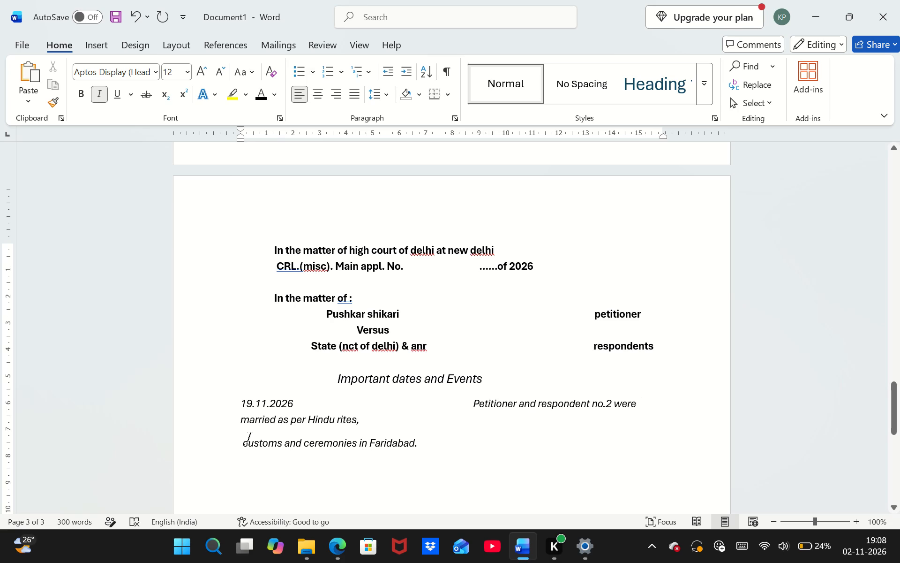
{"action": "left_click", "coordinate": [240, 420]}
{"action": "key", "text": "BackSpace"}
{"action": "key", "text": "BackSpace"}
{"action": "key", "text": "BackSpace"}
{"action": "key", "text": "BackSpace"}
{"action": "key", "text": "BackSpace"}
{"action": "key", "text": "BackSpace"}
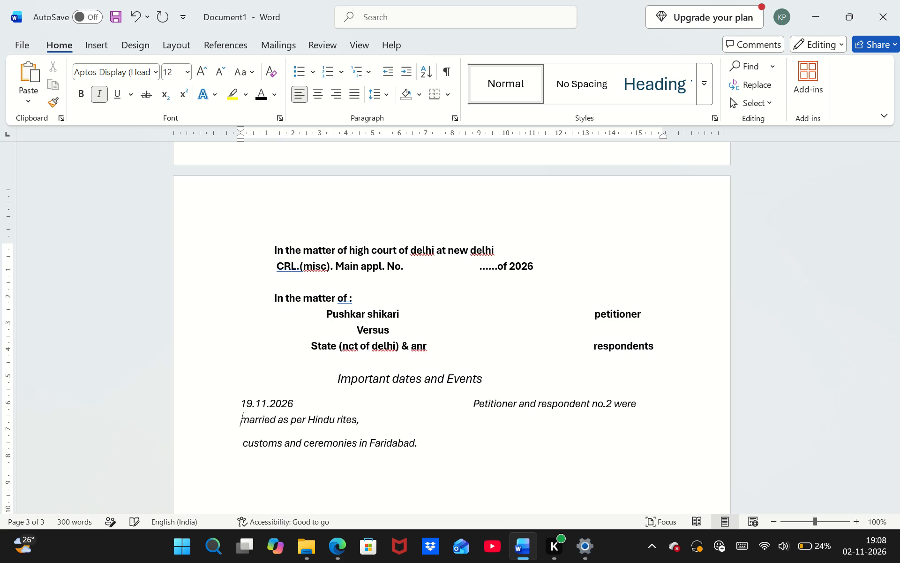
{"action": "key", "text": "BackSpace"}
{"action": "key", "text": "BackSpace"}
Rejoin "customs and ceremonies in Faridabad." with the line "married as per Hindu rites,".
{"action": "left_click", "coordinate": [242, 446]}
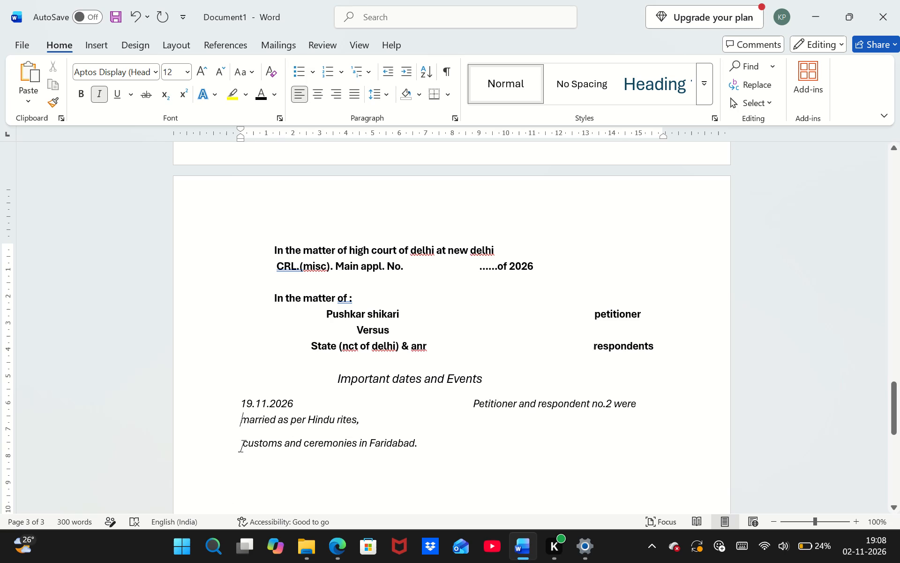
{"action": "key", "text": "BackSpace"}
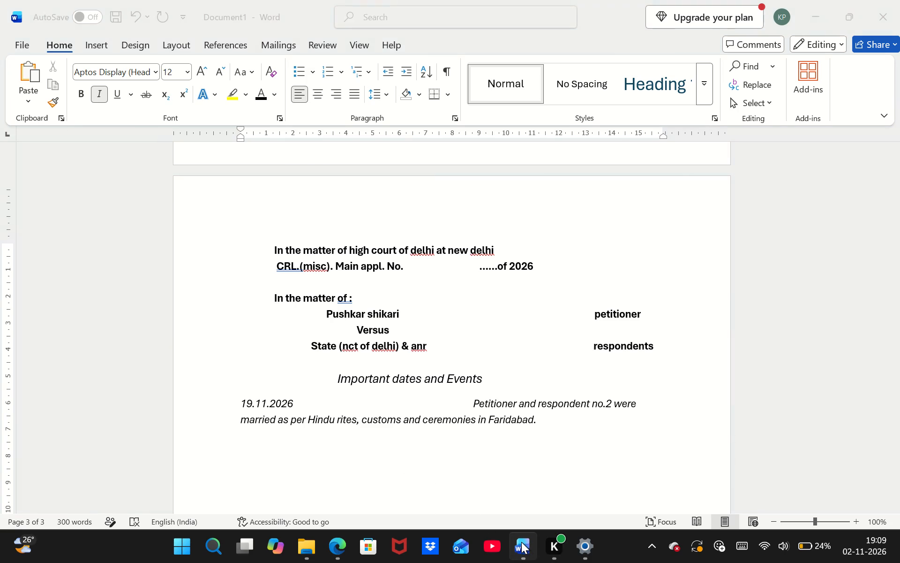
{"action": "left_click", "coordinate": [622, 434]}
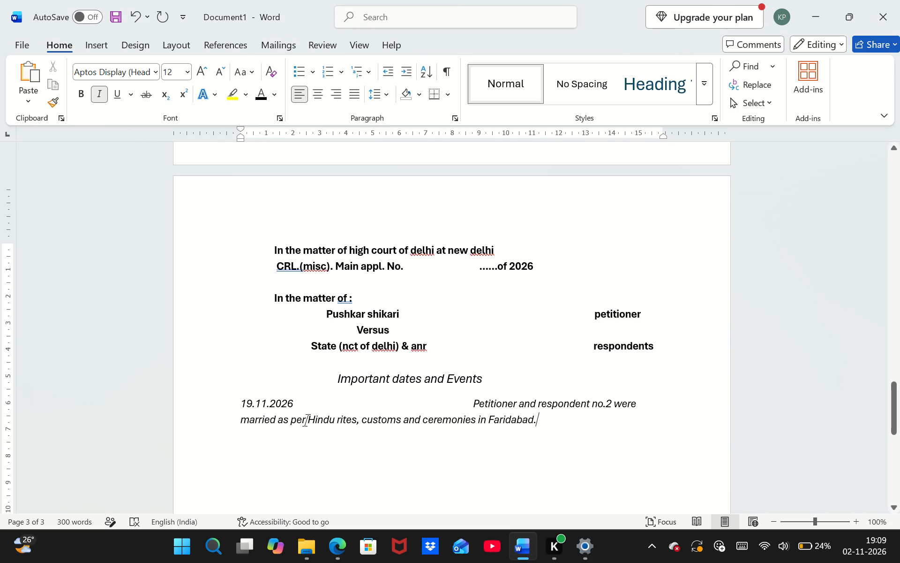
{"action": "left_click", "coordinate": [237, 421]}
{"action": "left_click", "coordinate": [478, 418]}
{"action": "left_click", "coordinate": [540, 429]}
Narrow the gap between the date 19.11.2026 and "Petitioner and respondent no.2 were" by deleting several spaces.
{"action": "left_click", "coordinate": [473, 403]}
{"action": "key", "text": "BackSpace"}
{"action": "key", "text": "BackSpace"}
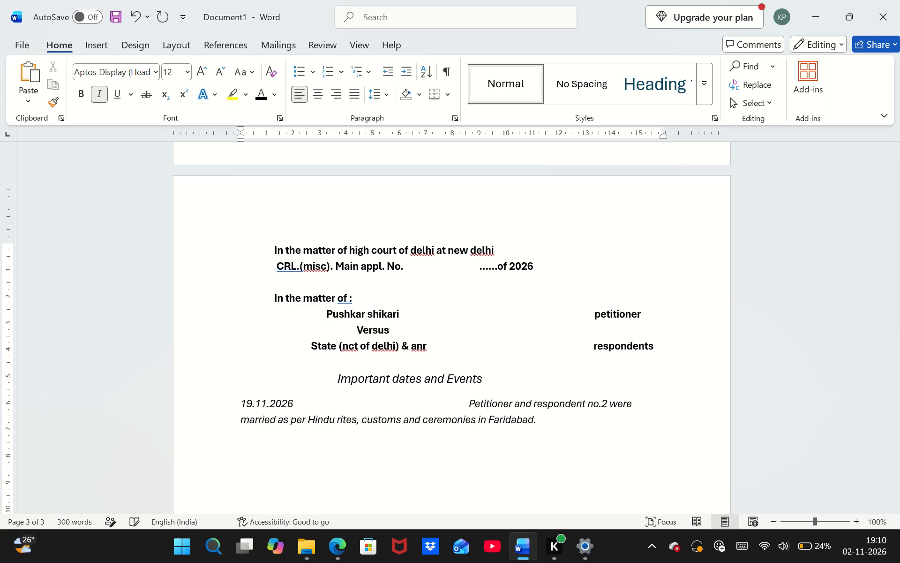
{"action": "key", "text": "BackSpace"}
{"action": "key", "text": "BackSpace"}
{"action": "key", "text": "BackSpace"}
{"action": "key", "text": "BackSpace"}
{"action": "key", "text": "BackSpace"}
{"action": "key", "text": "BackSpace"}
{"action": "key", "text": "BackSpace"}
{"action": "key", "text": "BackSpace"}
{"action": "key", "text": "BackSpace"}
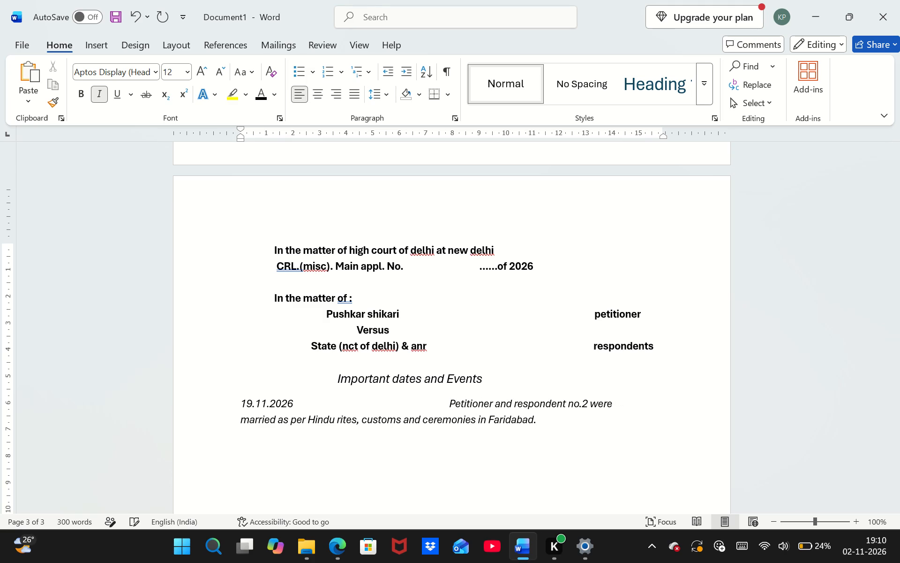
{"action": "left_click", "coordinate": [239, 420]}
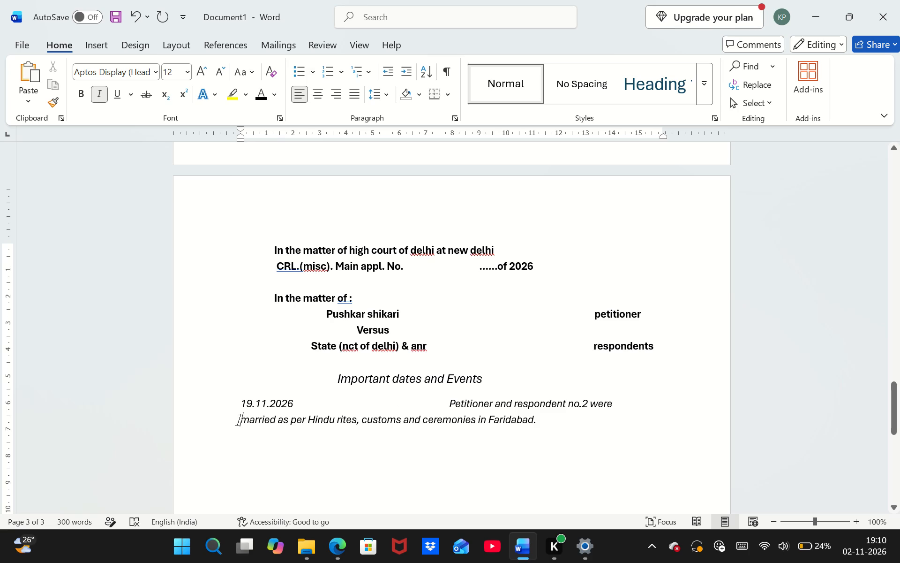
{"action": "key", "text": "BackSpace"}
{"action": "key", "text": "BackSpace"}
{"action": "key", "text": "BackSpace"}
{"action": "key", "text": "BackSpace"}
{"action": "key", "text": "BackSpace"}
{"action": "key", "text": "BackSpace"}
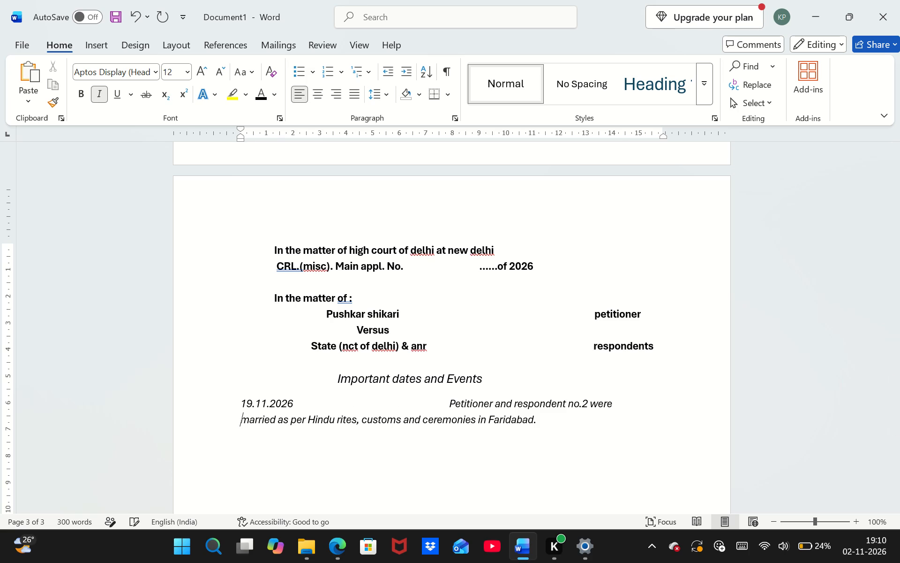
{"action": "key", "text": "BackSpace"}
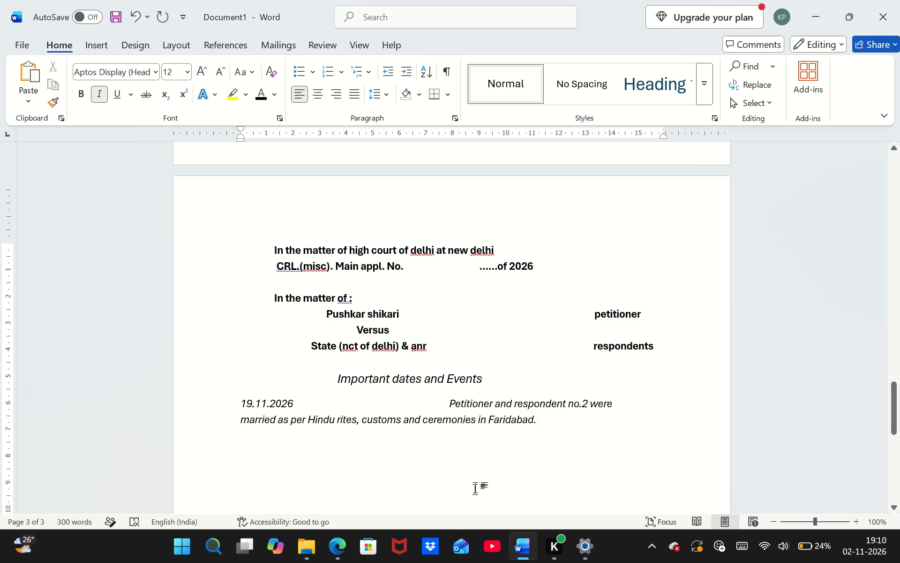
Break the 19.11.2026 entry after "were" so "married as per Hindu rites, customs and ceremonies in Faridabad." starts a new paragraph.
{"action": "left_click", "coordinate": [619, 407]}
{"action": "key", "text": "Return"}
{"action": "key", "text": "Return"}
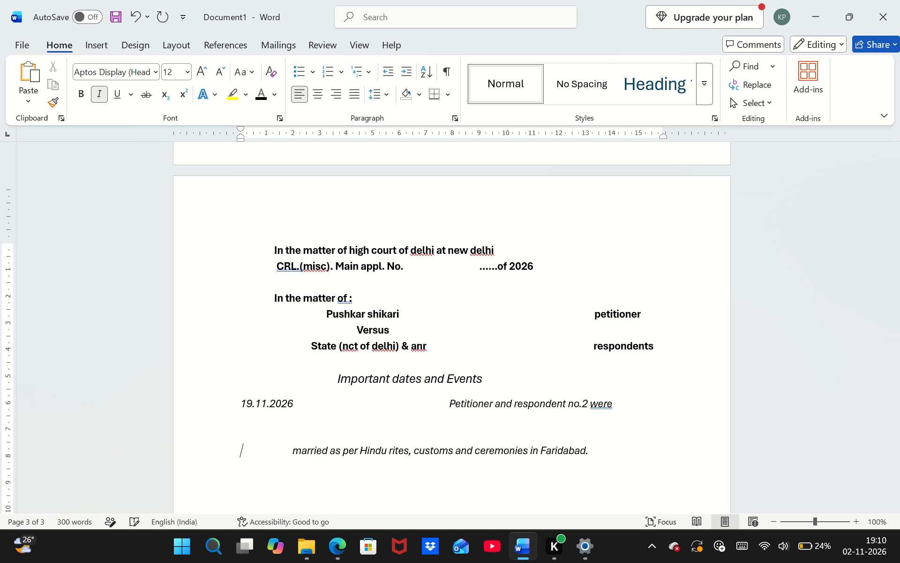
{"action": "key", "text": "Return"}
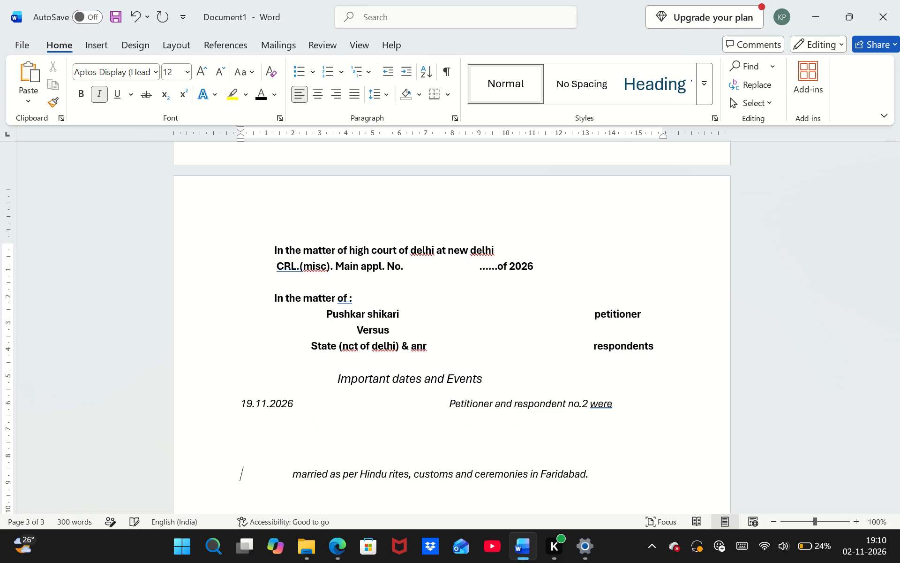
{"action": "key", "text": "BackSpace"}
{"action": "key", "text": "BackSpace"}
{"action": "key", "text": "BackSpace"}
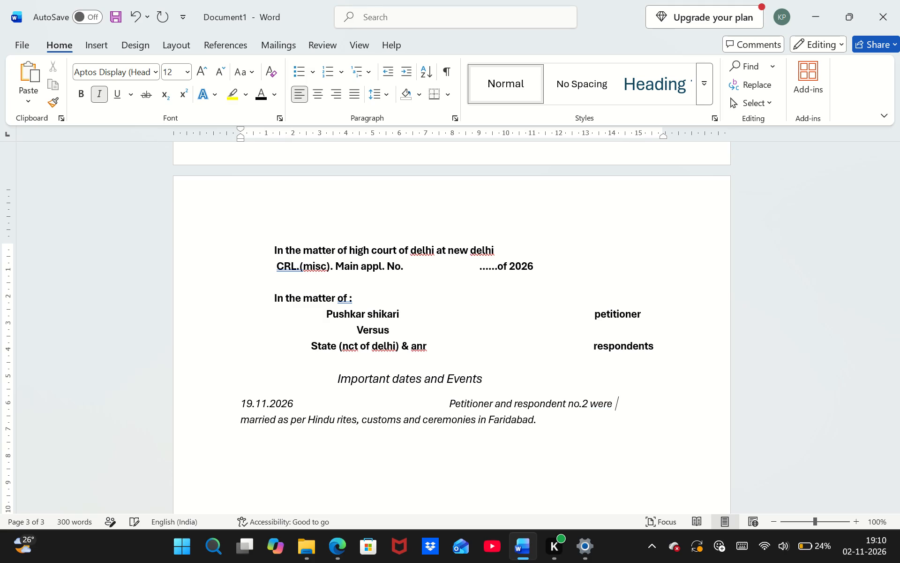
{"action": "key", "text": "BackSpace"}
{"action": "key", "text": "BackSpace"}
{"action": "key", "text": "Return"}
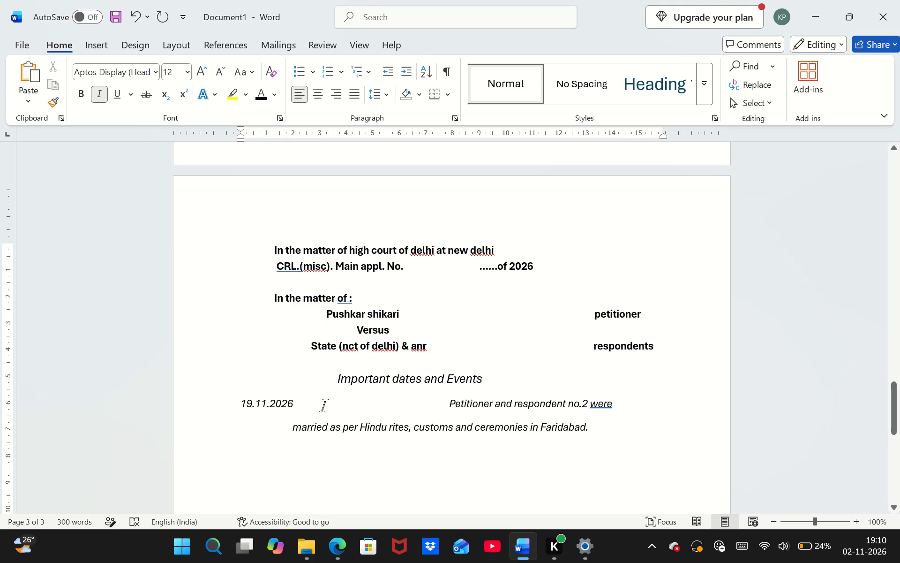
Indent the line starting "married as per Hindu" with spaces to move it toward the event text column.
{"action": "left_click", "coordinate": [292, 428]}
{"action": "key", "text": "space"}
{"action": "key", "text": "space"}
{"action": "key", "text": "space"}
{"action": "key", "text": "space"}
{"action": "key", "text": "space"}
{"action": "key", "text": "space"}
{"action": "key", "text": "space"}
{"action": "key", "text": "space"}
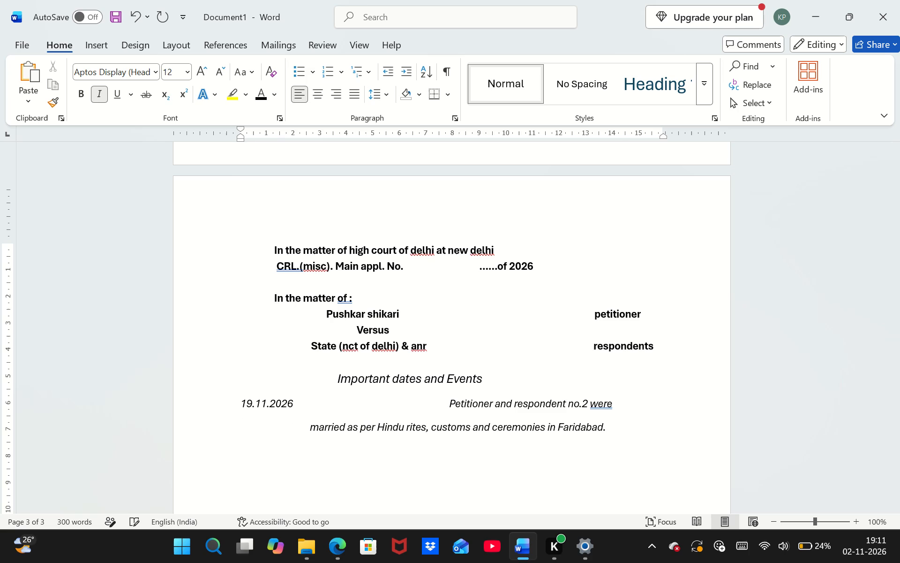
{"action": "key", "text": "space"}
{"action": "key", "text": "space"}
{"action": "key", "text": "space"}
{"action": "key", "text": "space"}
{"action": "key", "text": "space"}
{"action": "key", "text": "space"}
{"action": "key", "text": "space"}
{"action": "key", "text": "space"}
{"action": "key", "text": "space"}
{"action": "key", "text": "space"}
{"action": "key", "text": "space"}
{"action": "key", "text": "space"}
{"action": "key", "text": "space"}
{"action": "key", "text": "space"}
{"action": "key", "text": "space"}
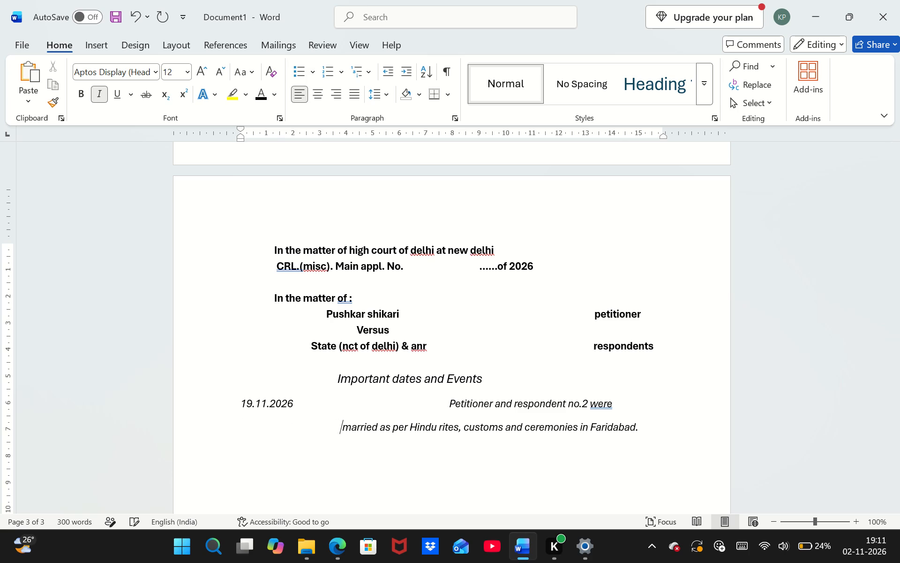
{"action": "key", "text": "space"}
{"action": "key", "text": "space"}
{"action": "key", "text": "space"}
{"action": "key", "text": "space"}
{"action": "key", "text": "space"}
{"action": "key", "text": "space"}
{"action": "key", "text": "space"}
{"action": "key", "text": "space"}
{"action": "key", "text": "space"}
{"action": "key", "text": "space"}
{"action": "key", "text": "space"}
{"action": "key", "text": "space"}
{"action": "key", "text": "space"}
{"action": "key", "text": "space"}
{"action": "key", "text": "space"}
{"action": "key", "text": "space"}
{"action": "key", "text": "space"}
{"action": "key", "text": "space"}
{"action": "key", "text": "space"}
{"action": "key", "text": "space"}
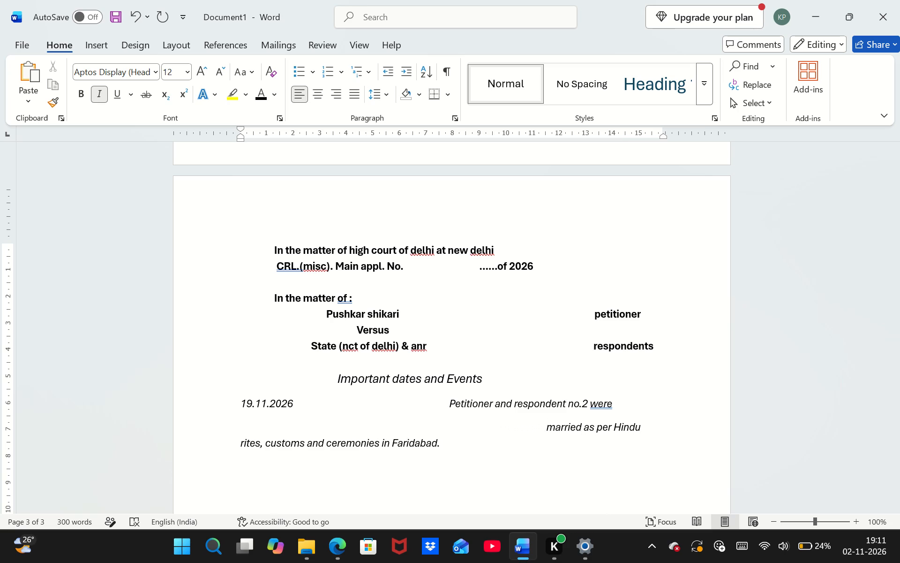
Delete spaces before "married" until the text through "ceremonies in Faridabad." fits on a single line.
{"action": "key", "text": "BackSpace"}
{"action": "key", "text": "BackSpace"}
{"action": "key", "text": "BackSpace"}
{"action": "key", "text": "BackSpace"}
{"action": "key", "text": "BackSpace"}
{"action": "key", "text": "BackSpace"}
{"action": "key", "text": "BackSpace"}
{"action": "key", "text": "BackSpace"}
{"action": "key", "text": "BackSpace"}
{"action": "key", "text": "BackSpace"}
{"action": "key", "text": "BackSpace"}
{"action": "key", "text": "BackSpace"}
{"action": "key", "text": "BackSpace"}
{"action": "key", "text": "BackSpace"}
{"action": "key", "text": "BackSpace"}
{"action": "key", "text": "BackSpace"}
{"action": "key", "text": "BackSpace"}
{"action": "key", "text": "BackSpace"}
{"action": "key", "text": "BackSpace"}
{"action": "key", "text": "BackSpace"}
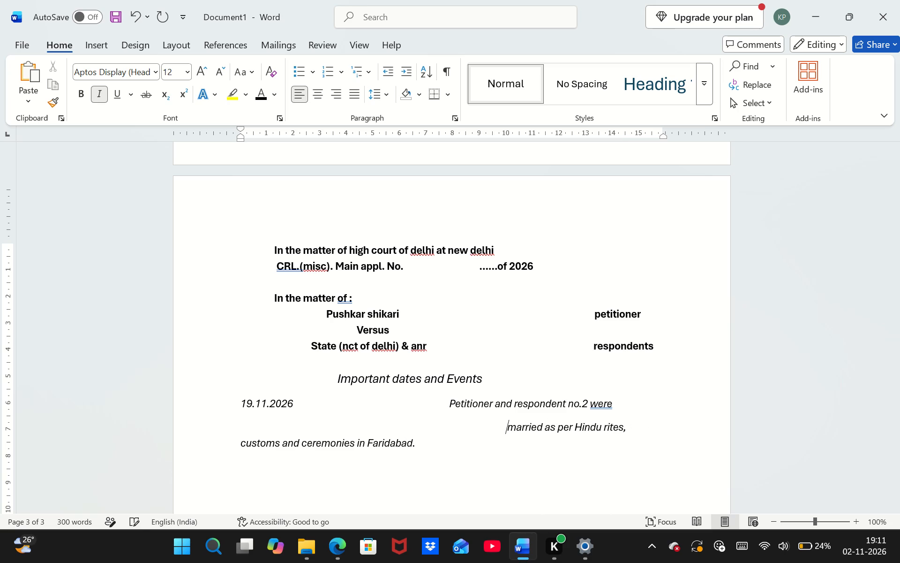
{"action": "key", "text": "BackSpace"}
{"action": "key", "text": "BackSpace"}
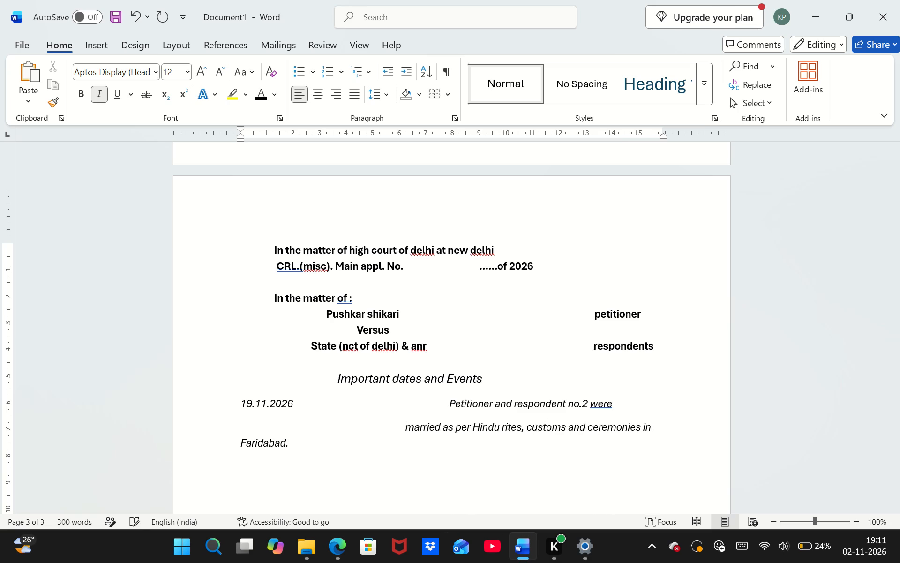
{"action": "key", "text": "BackSpace"}
{"action": "key", "text": "BackSpace"}
{"action": "key", "text": "BackSpace"}
{"action": "key", "text": "BackSpace"}
{"action": "key", "text": "BackSpace"}
{"action": "key", "text": "BackSpace"}
{"action": "key", "text": "BackSpace"}
{"action": "key", "text": "BackSpace"}
{"action": "key", "text": "BackSpace"}
{"action": "key", "text": "BackSpace"}
{"action": "key", "text": "BackSpace"}
{"action": "key", "text": "BackSpace"}
{"action": "key", "text": "BackSpace"}
{"action": "key", "text": "BackSpace"}
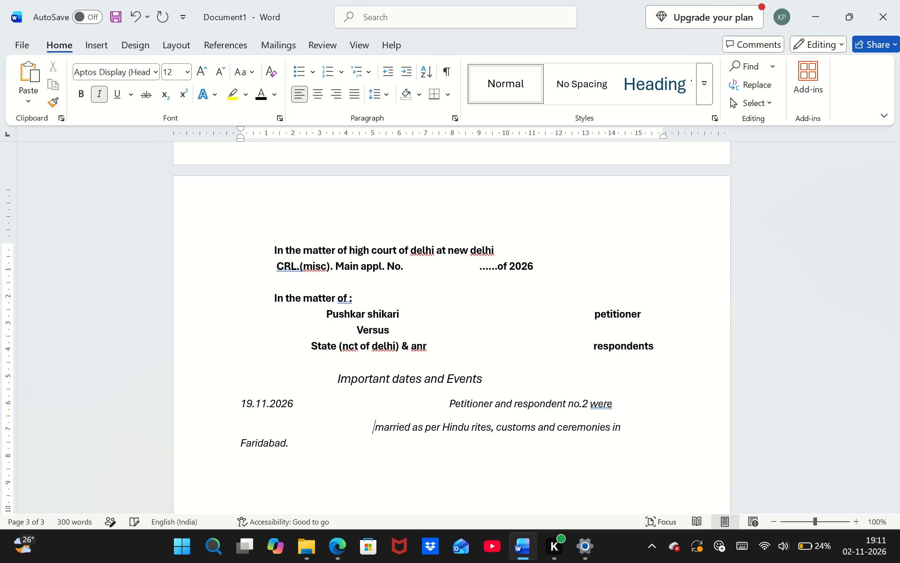
{"action": "key", "text": "BackSpace"}
{"action": "key", "text": "BackSpace"}
{"action": "key", "text": "BackSpace"}
{"action": "key", "text": "BackSpace"}
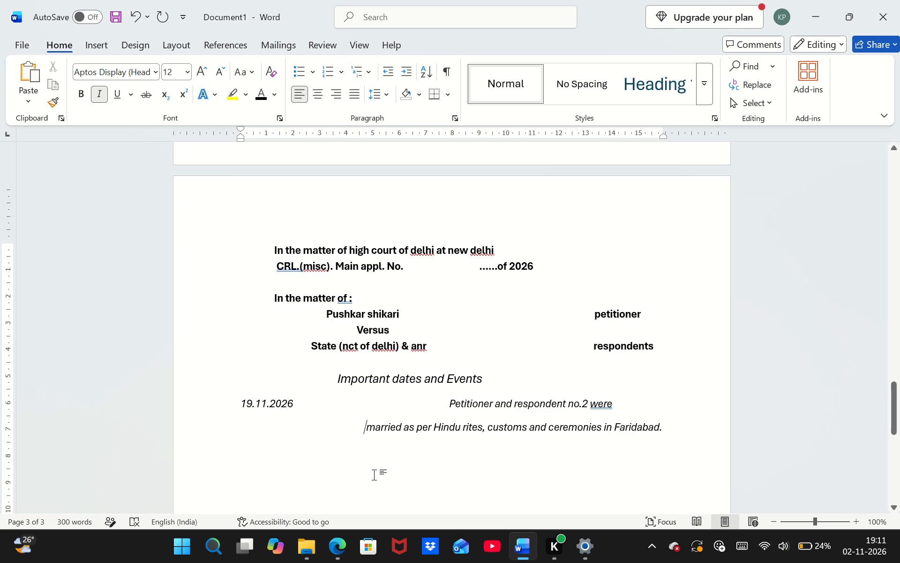
Split the line after "customs" so "and ceremonies in Faridabad." starts its own paragraph.
{"action": "left_click", "coordinate": [530, 426]}
{"action": "key", "text": "Return"}
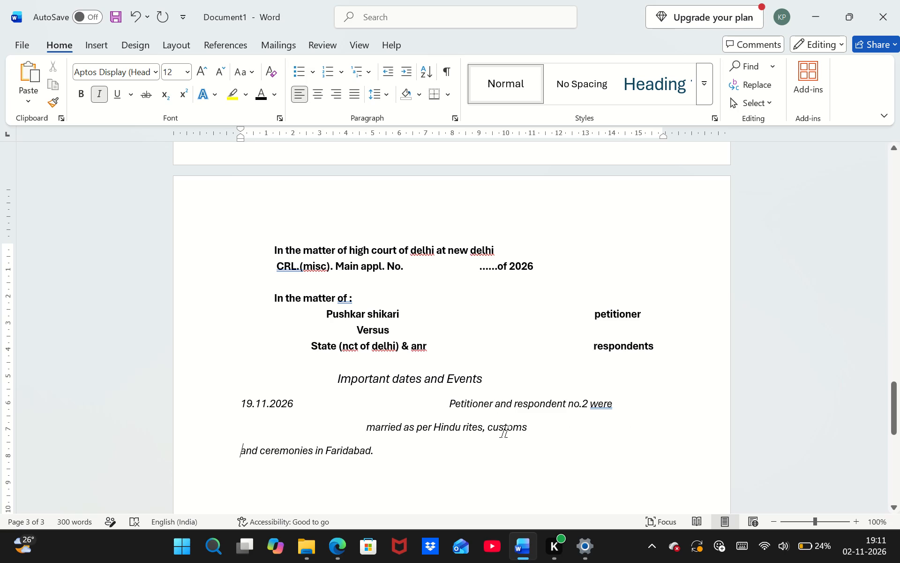
Indent "married as per Hindu rites, customs" with spaces so it starts beneath "Petitioner" in the line above.
{"action": "left_click", "coordinate": [366, 425]}
{"action": "key", "text": "space"}
{"action": "key", "text": "space"}
{"action": "key", "text": "space"}
{"action": "key", "text": "space"}
{"action": "key", "text": "space"}
{"action": "key", "text": "space"}
{"action": "key", "text": "space"}
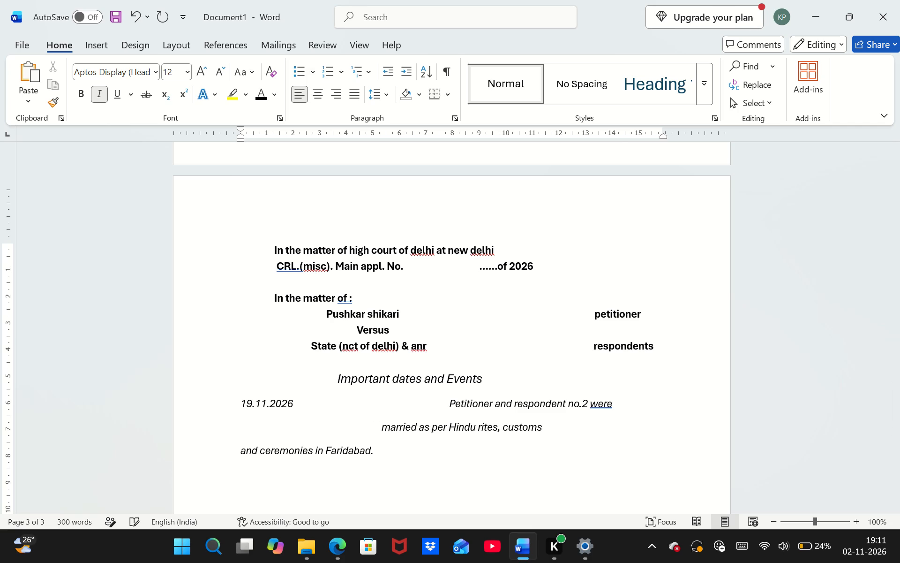
{"action": "key", "text": "space"}
{"action": "key", "text": "space"}
{"action": "key", "text": "space"}
{"action": "key", "text": "space"}
{"action": "key", "text": "space"}
{"action": "key", "text": "space"}
{"action": "key", "text": "space"}
{"action": "key", "text": "space"}
{"action": "key", "text": "space"}
{"action": "key", "text": "space"}
{"action": "key", "text": "space"}
{"action": "key", "text": "space"}
{"action": "key", "text": "space"}
{"action": "key", "text": "space"}
{"action": "key", "text": "space"}
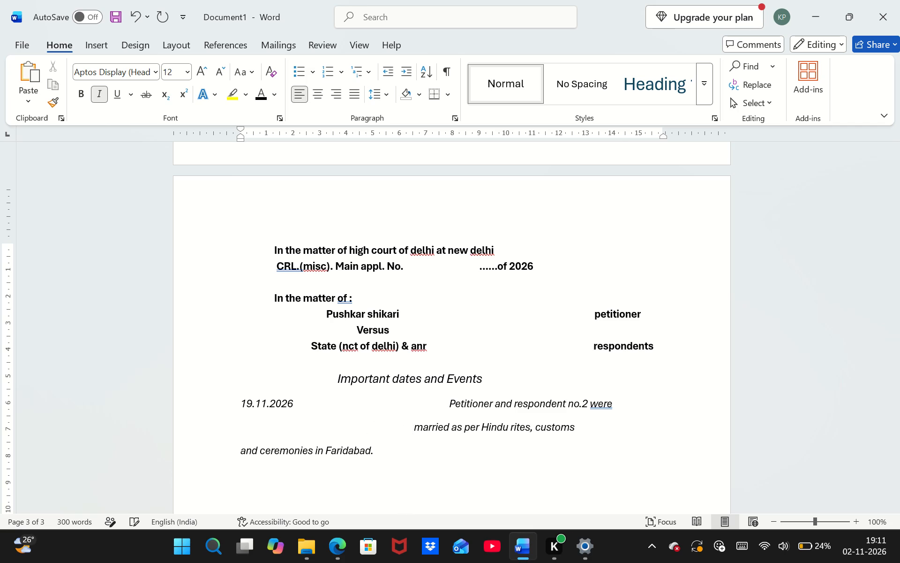
{"action": "key", "text": "space"}
{"action": "key", "text": "space"}
{"action": "key", "text": "space"}
{"action": "key", "text": "space"}
{"action": "key", "text": "space"}
{"action": "key", "text": "space"}
{"action": "key", "text": "space"}
{"action": "key", "text": "space"}
{"action": "key", "text": "space"}
{"action": "key", "text": "space"}
{"action": "key", "text": "space"}
{"action": "key", "text": "space"}
{"action": "key", "text": "space"}
{"action": "key", "text": "space"}
{"action": "key", "text": "space"}
{"action": "key", "text": "space"}
{"action": "key", "text": "space"}
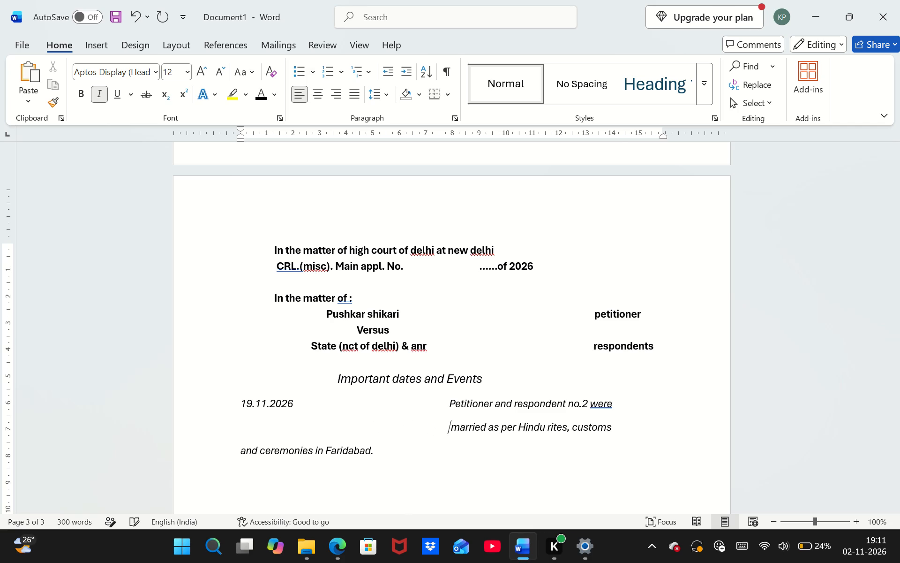
Indent the line "and ceremonies in Faridabad." with spaces so it starts beneath "married" in the event text column.
{"action": "left_click", "coordinate": [239, 455]}
{"action": "key", "text": "space"}
{"action": "key", "text": "space"}
{"action": "key", "text": "space"}
{"action": "key", "text": "space"}
{"action": "key", "text": "space"}
{"action": "key", "text": "space"}
{"action": "key", "text": "space"}
{"action": "key", "text": "space"}
{"action": "key", "text": "space"}
{"action": "key", "text": "space"}
{"action": "key", "text": "space"}
{"action": "key", "text": "space"}
{"action": "key", "text": "space"}
{"action": "key", "text": "space"}
{"action": "key", "text": "space"}
{"action": "key", "text": "space"}
{"action": "key", "text": "space"}
{"action": "key", "text": "space"}
{"action": "key", "text": "space"}
{"action": "key", "text": "space"}
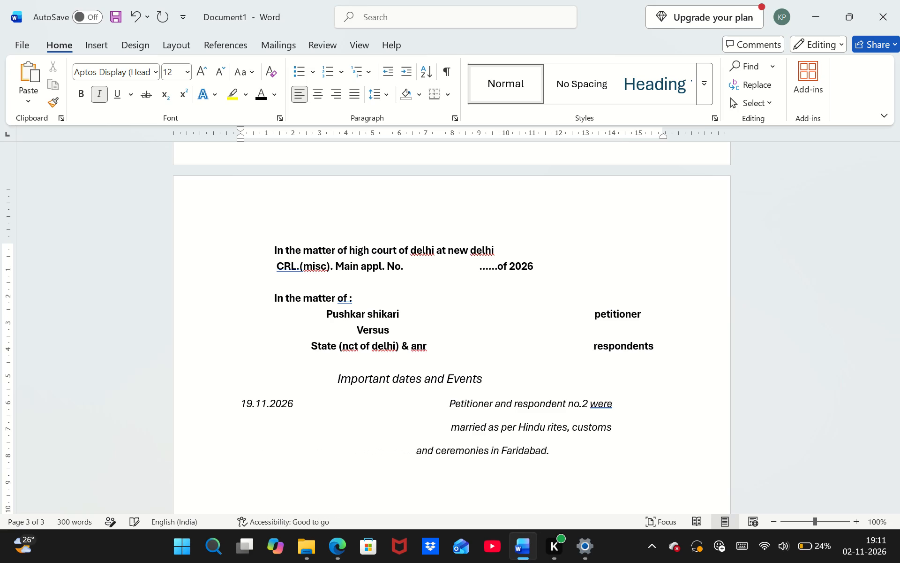
{"action": "key", "text": "space"}
{"action": "key", "text": "space"}
{"action": "key", "text": "space"}
{"action": "key", "text": "space"}
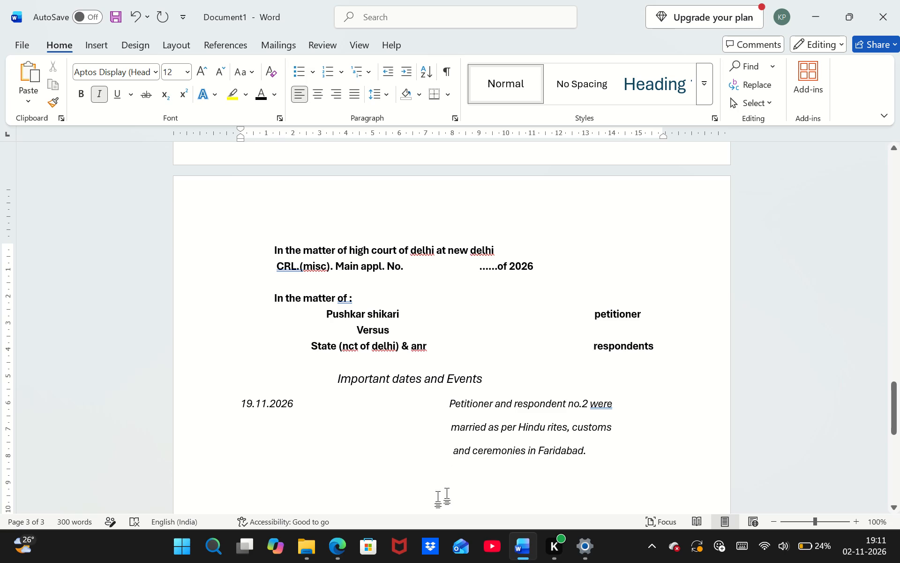
Consult the dates and events list in the petition PDF and enter "19.05,2026" on a new line below the first event.
{"action": "left_click", "coordinate": [591, 455]}
{"action": "key", "text": "Return"}
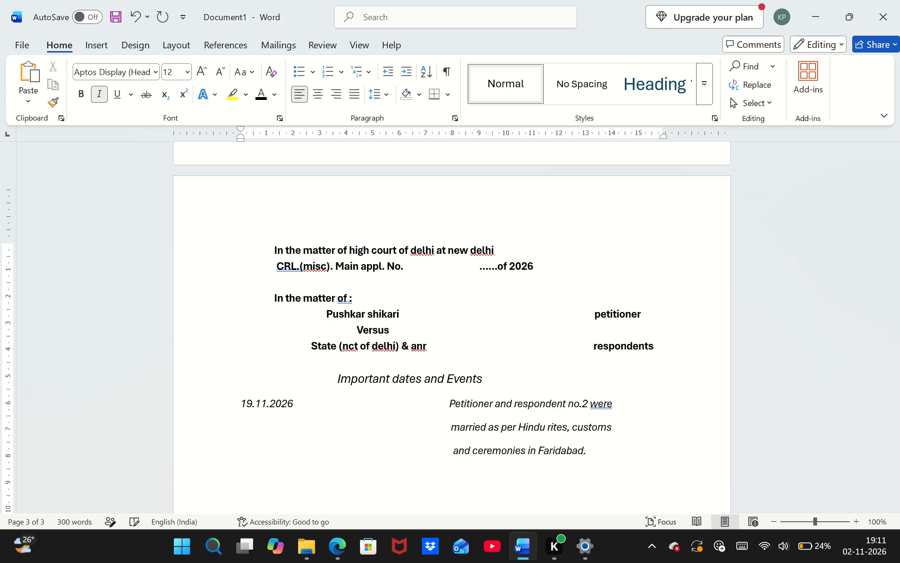
{"action": "left_click", "coordinate": [337, 541]}
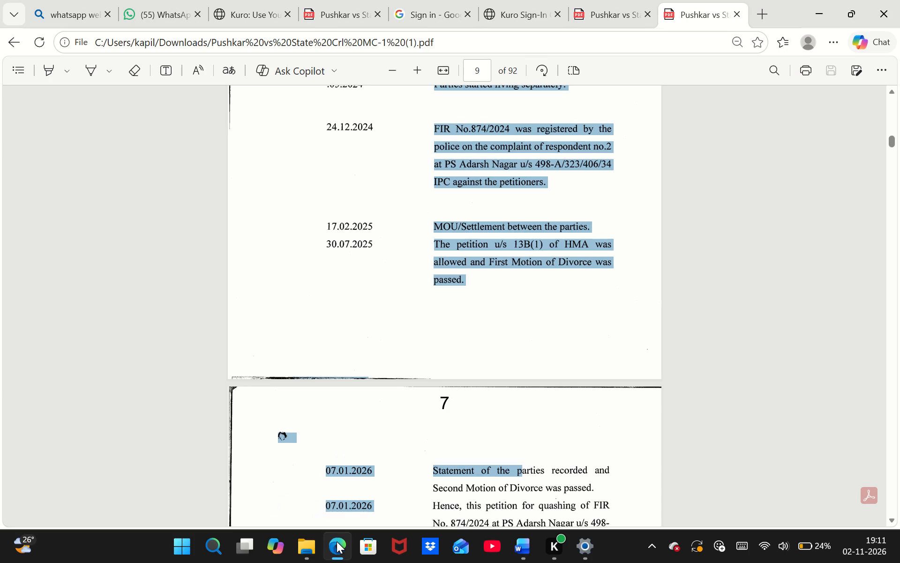
{"action": "left_click", "coordinate": [337, 541]}
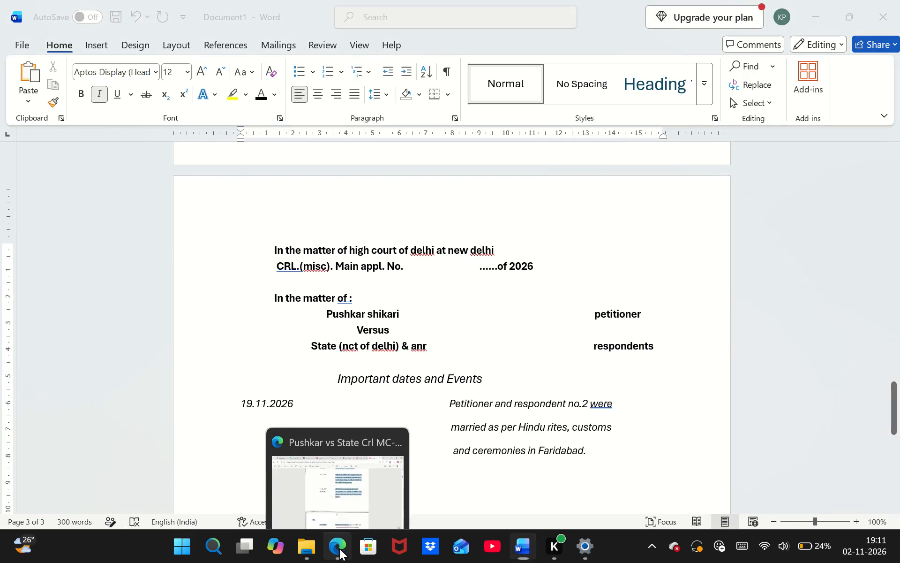
{"action": "left_click", "coordinate": [339, 548]}
{"action": "left_click", "coordinate": [437, 366]}
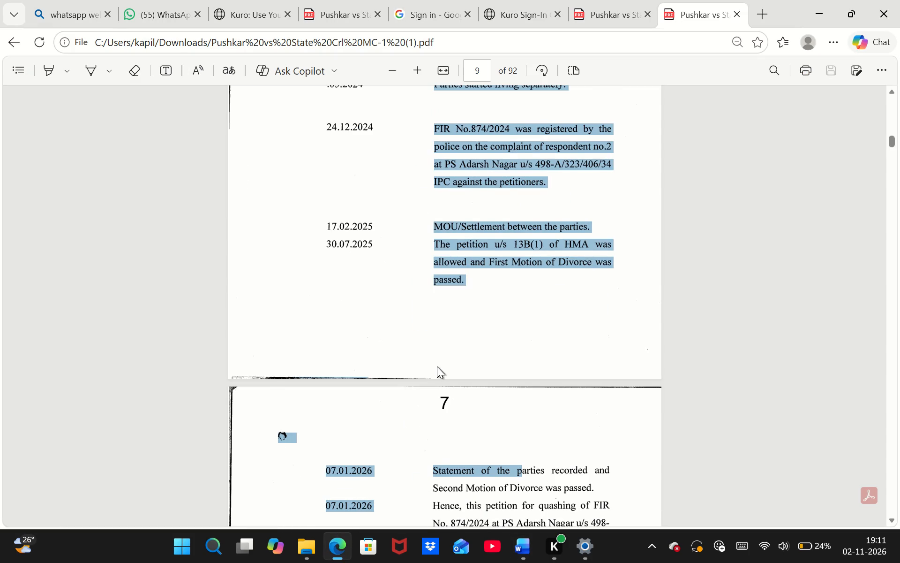
{"action": "scroll", "coordinate": [437, 366], "scroll_direction": "up", "scroll_amount": 4}
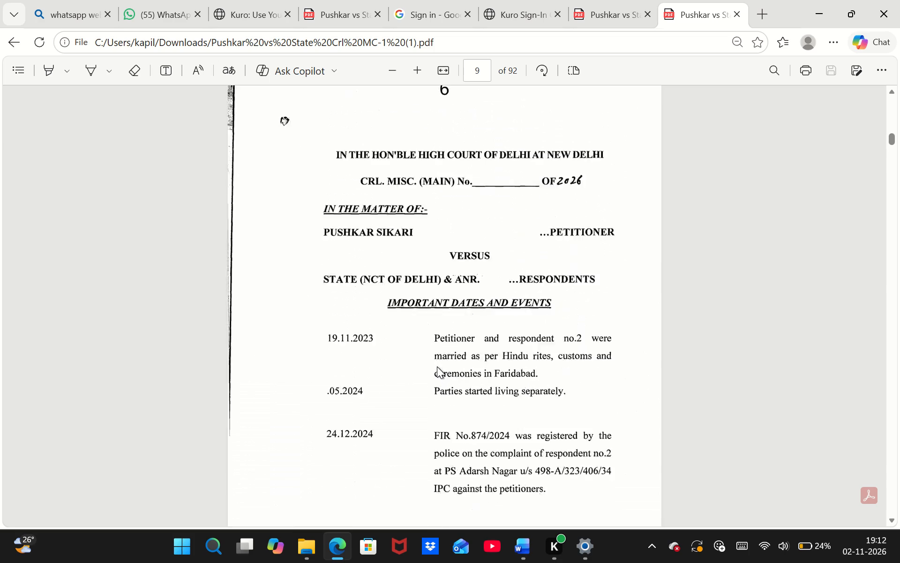
{"action": "scroll", "coordinate": [437, 366], "scroll_direction": "up", "scroll_amount": 1}
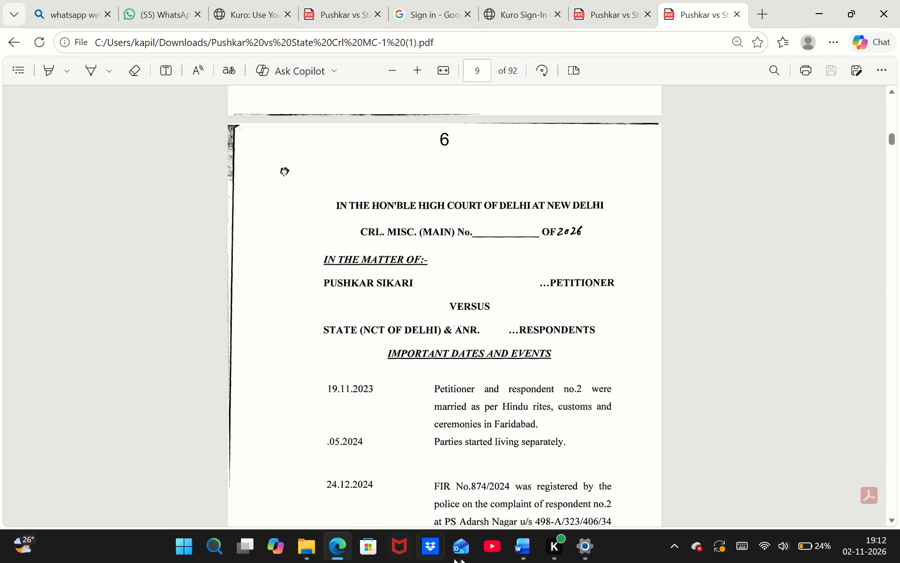
{"action": "left_click", "coordinate": [548, 548]}
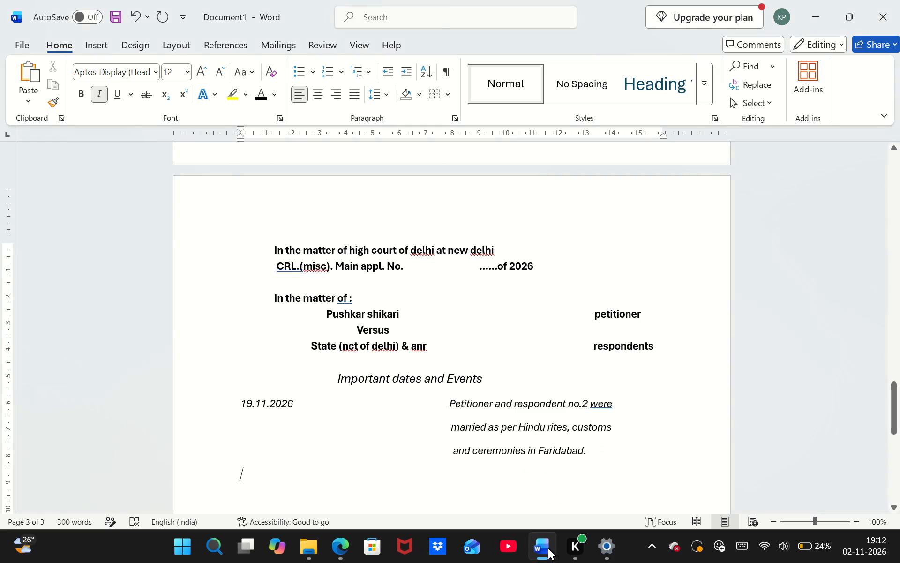
{"action": "type", "text": "19."}
{"action": "type", "text": "05"}
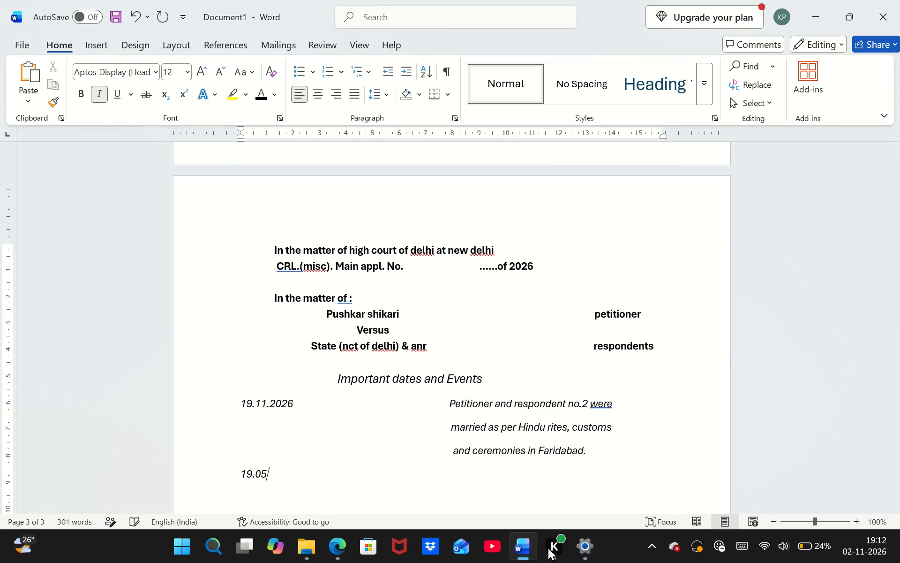
{"action": "key", "text": "comma"}
{"action": "type", "text": "2026"}
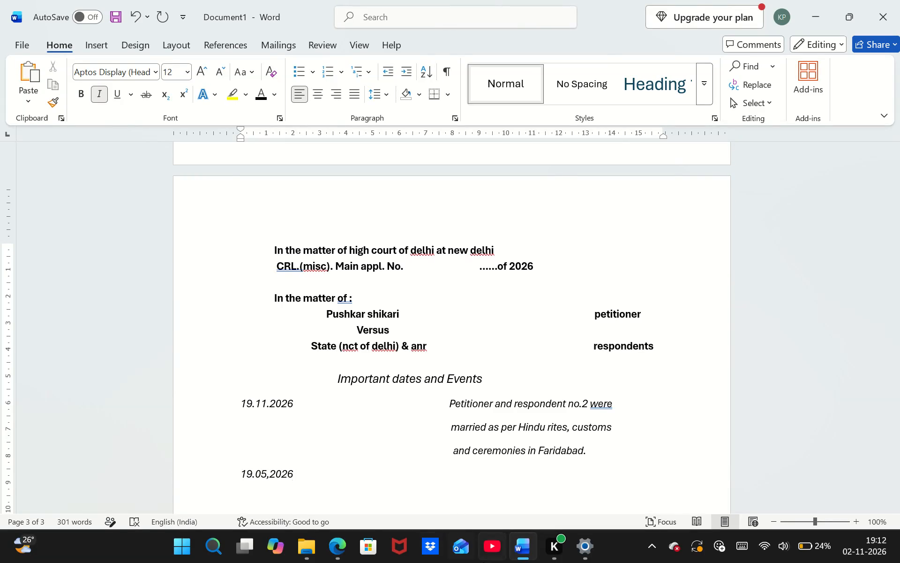
Recheck the petition PDF, correct the first event date to 19.11.2023, and respace "Petitioner" to line up with "married" below.
{"action": "left_click", "coordinate": [345, 545]}
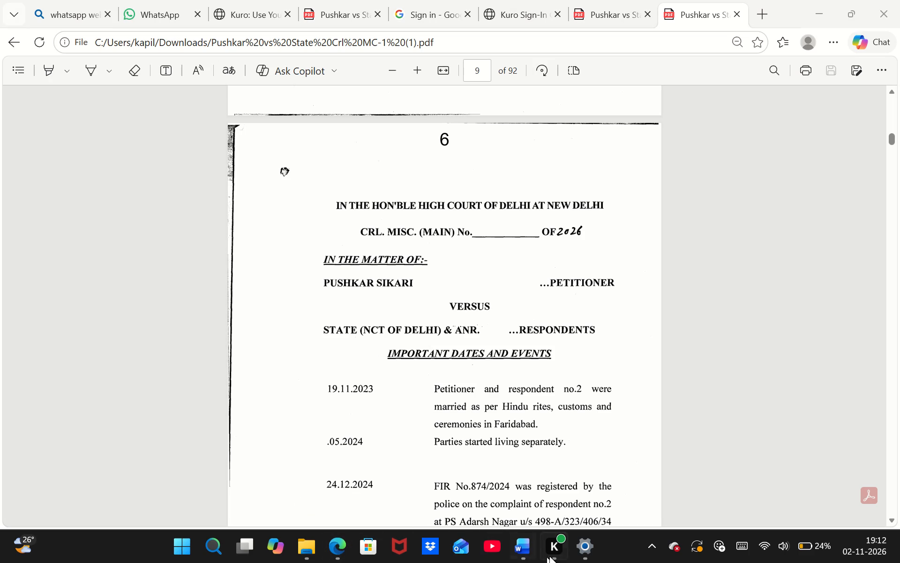
{"action": "left_click", "coordinate": [529, 547]}
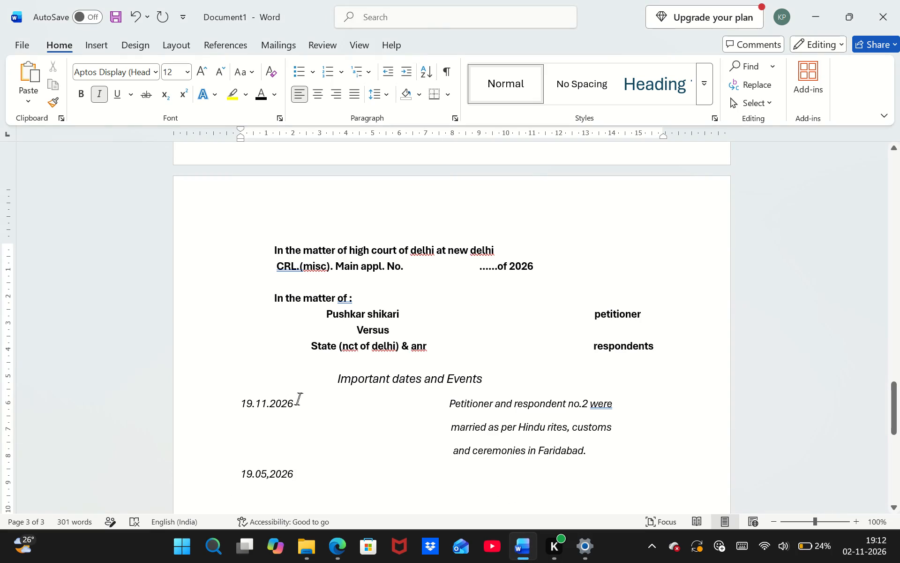
{"action": "left_click", "coordinate": [299, 400]}
{"action": "key", "text": "BackSpace"}
{"action": "key", "text": "BackSpace"}
{"action": "key", "text": "BackSpace"}
{"action": "key", "text": "3"}
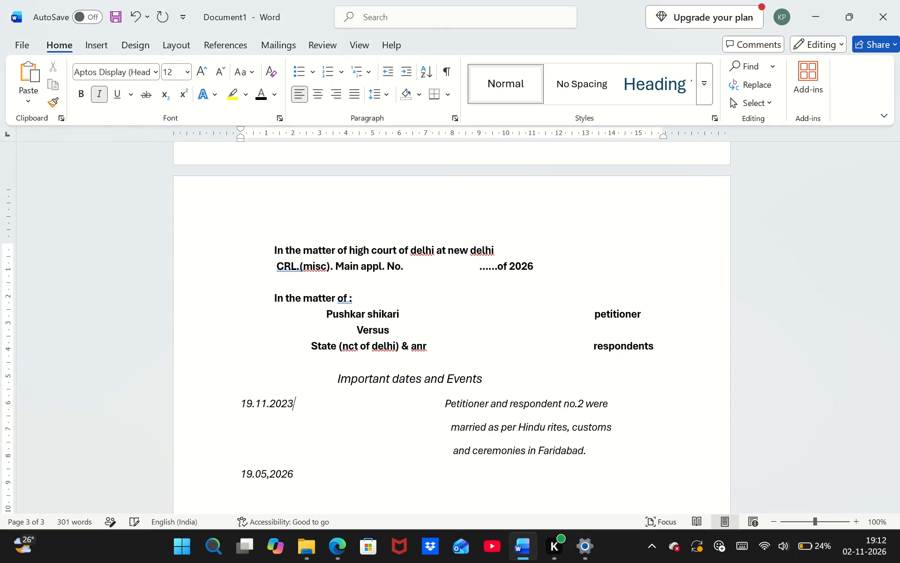
{"action": "key", "text": "space"}
{"action": "key", "text": "space"}
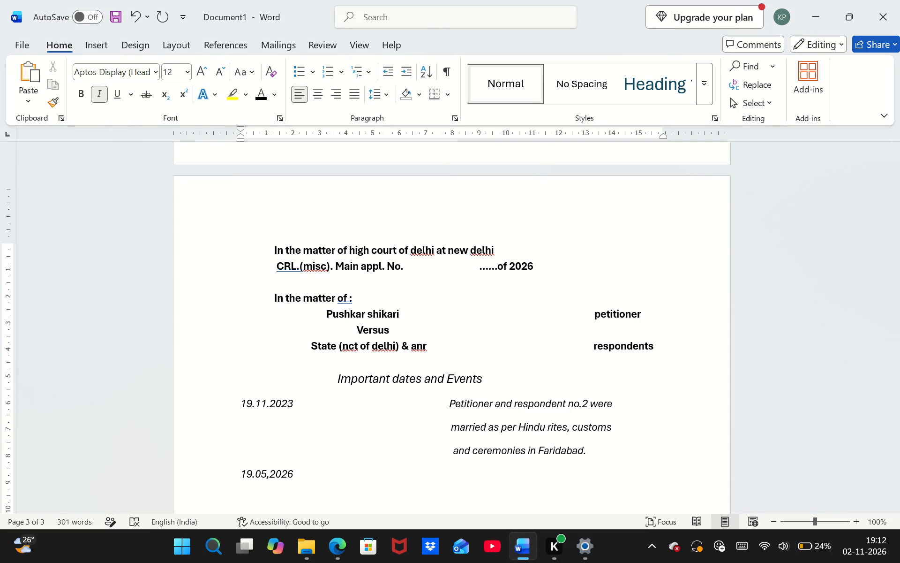
{"action": "key", "text": "space"}
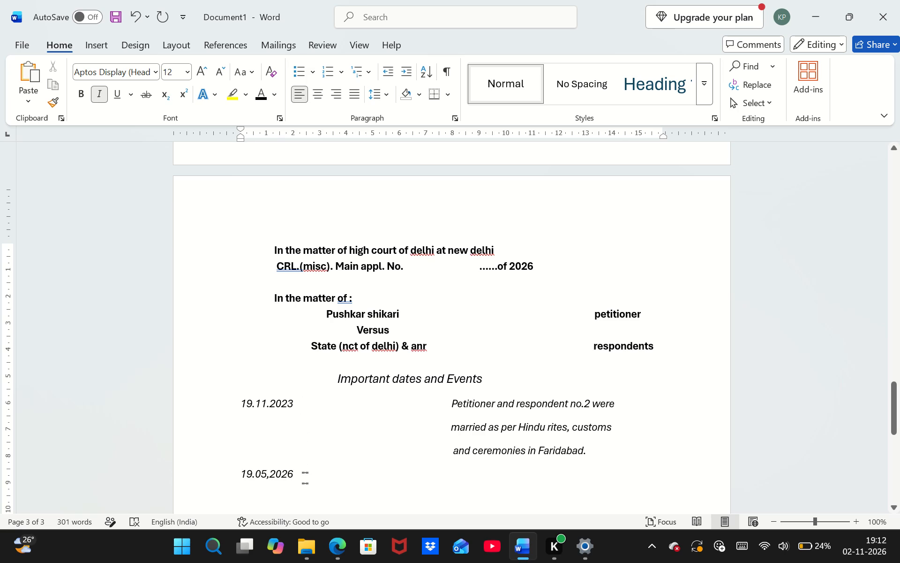
Correct the second event date to 19.05.2024, with a period in place of the comma.
{"action": "left_click", "coordinate": [303, 477]}
{"action": "key", "text": "BackSpace"}
{"action": "key", "text": "4"}
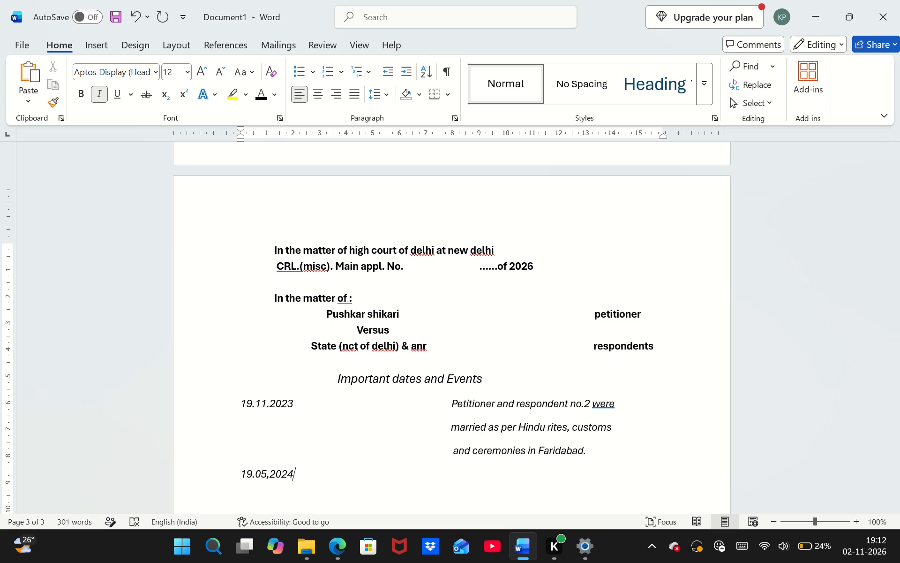
{"action": "left_click", "coordinate": [271, 473]}
{"action": "key", "text": "BackSpace"}
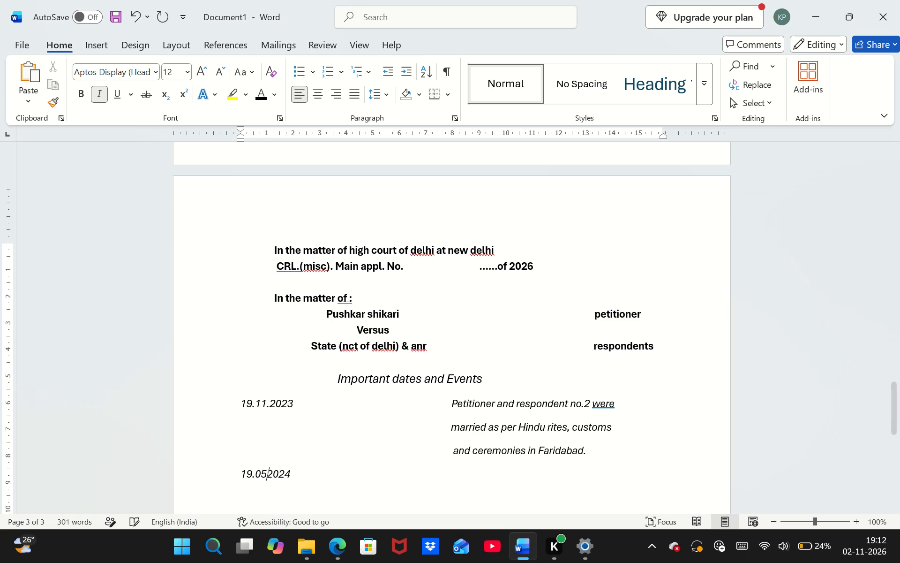
{"action": "key", "text": "period"}
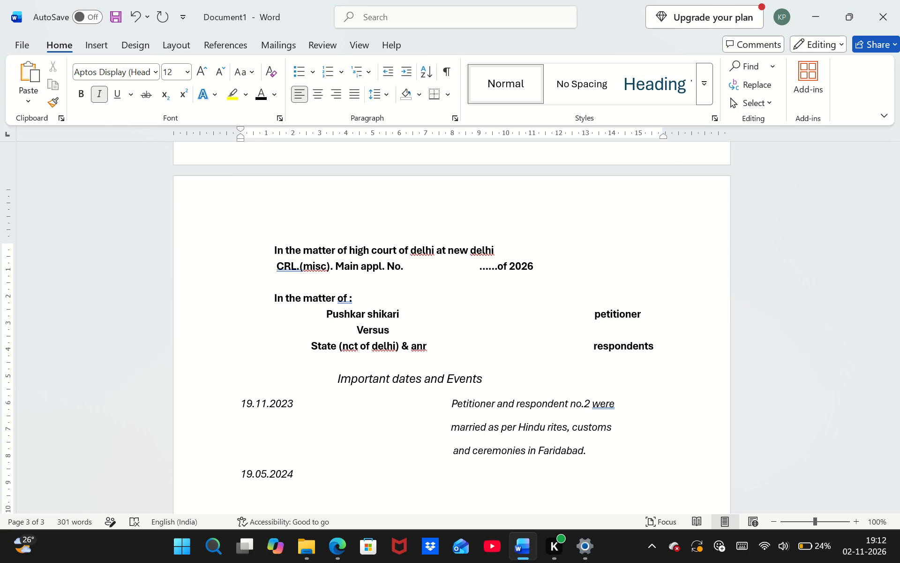
{"action": "left_click", "coordinate": [322, 477]}
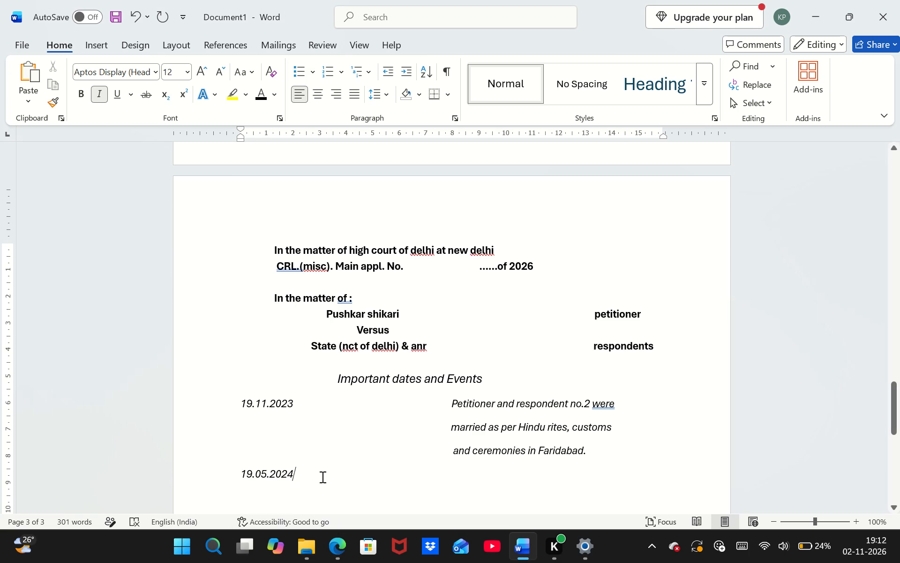
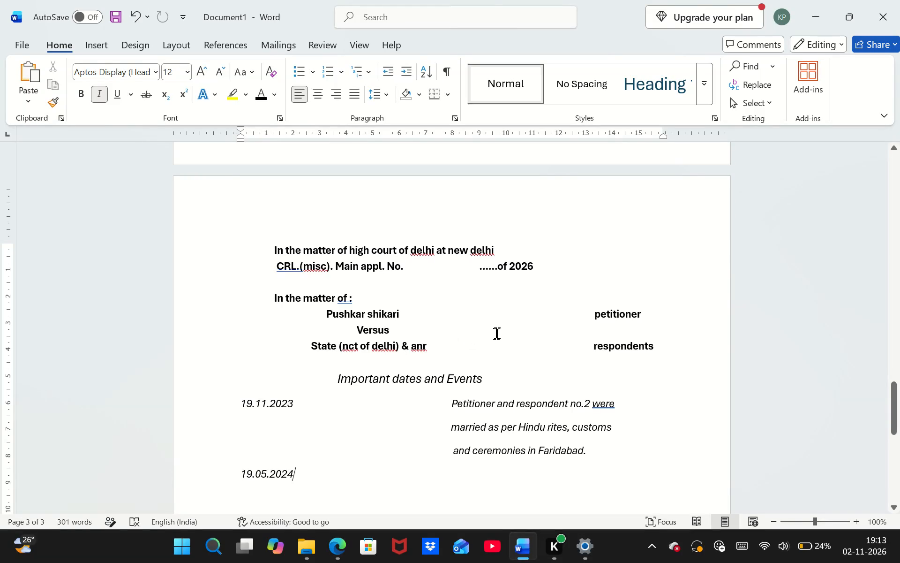
Add a period after "anr" in the "State (nct of delhi) & anr" party line on page three.
{"action": "left_click", "coordinate": [435, 346]}
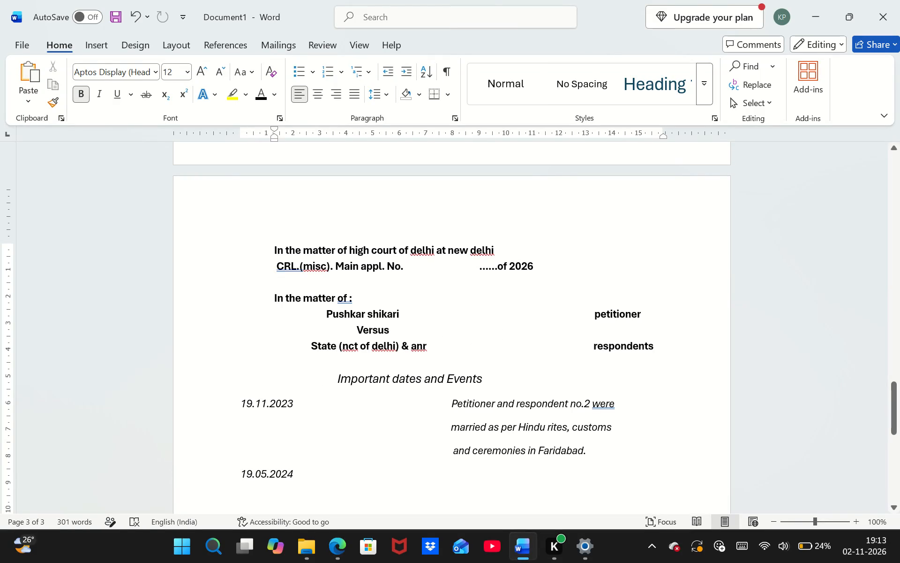
{"action": "left_click", "coordinate": [427, 346]}
{"action": "key", "text": "period"}
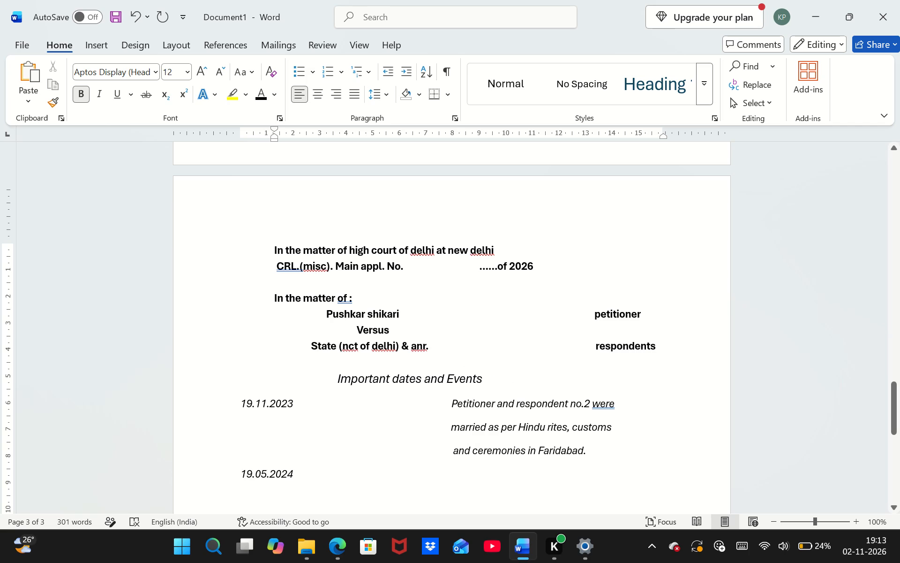
Return to the end of the 19.05.2024 line on page three to continue the second event entry.
{"action": "left_click", "coordinate": [495, 489]}
{"action": "scroll", "coordinate": [495, 489], "scroll_direction": "down", "scroll_amount": 1}
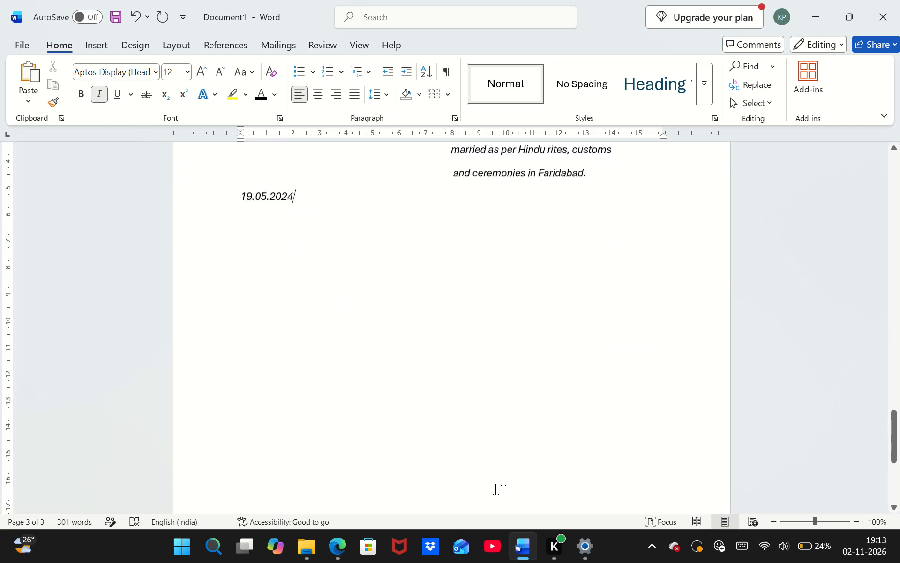
{"action": "scroll", "coordinate": [495, 489], "scroll_direction": "down", "scroll_amount": 3}
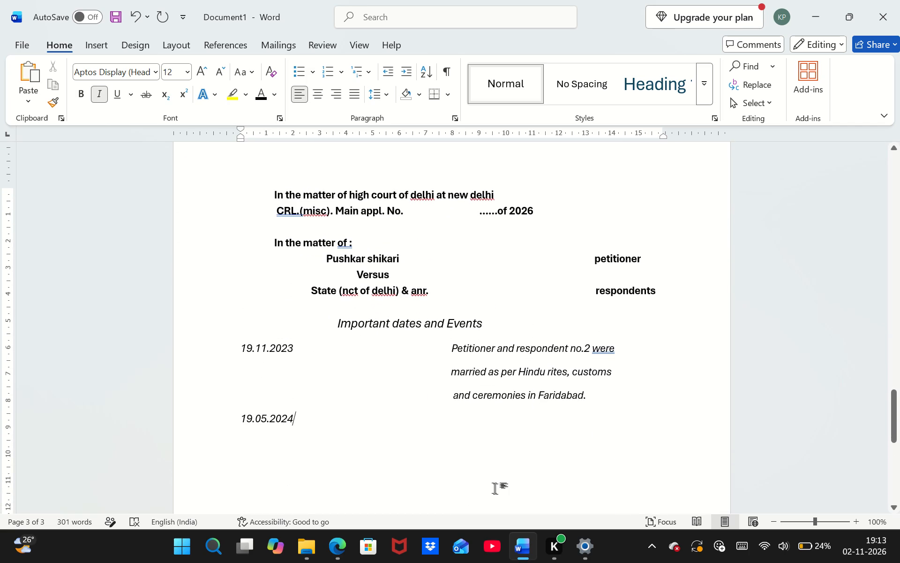